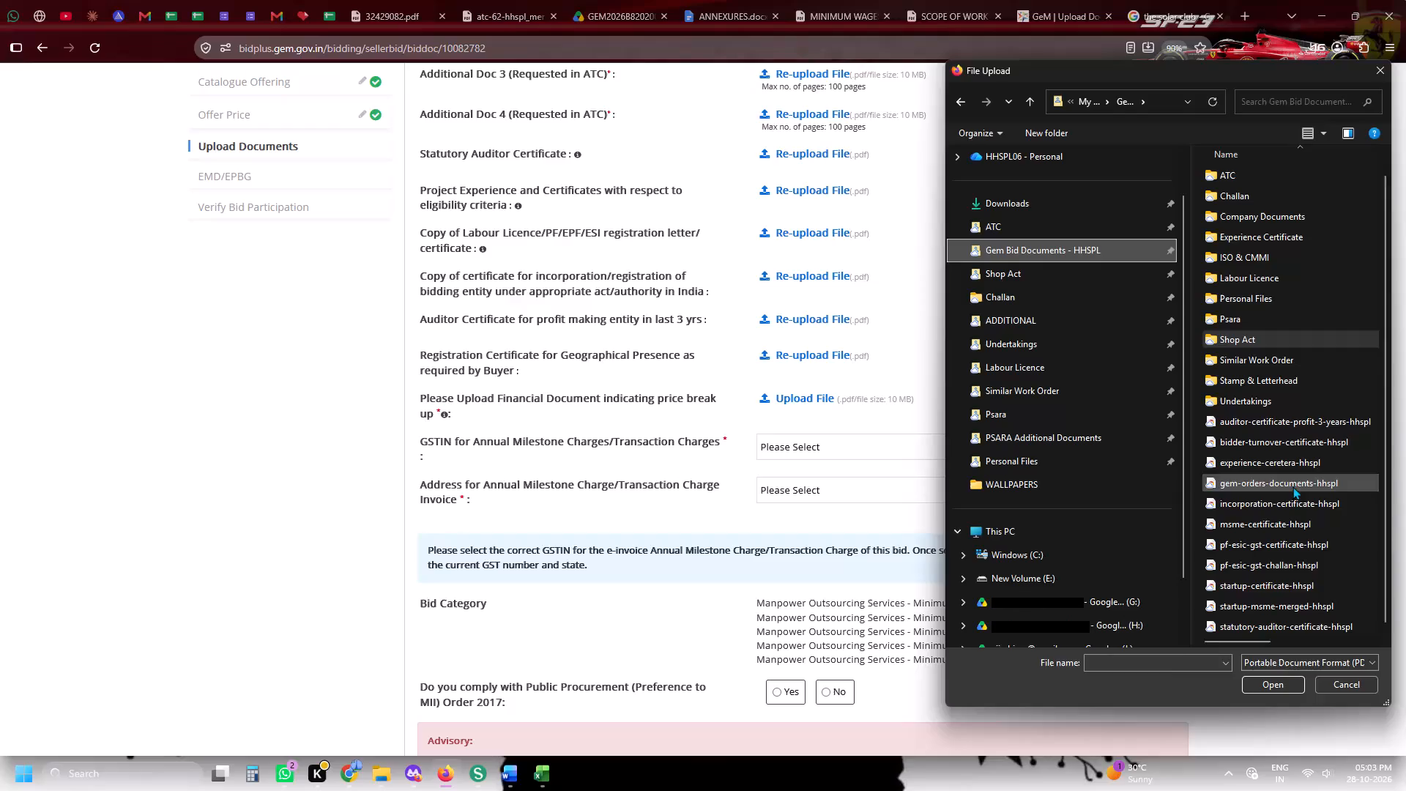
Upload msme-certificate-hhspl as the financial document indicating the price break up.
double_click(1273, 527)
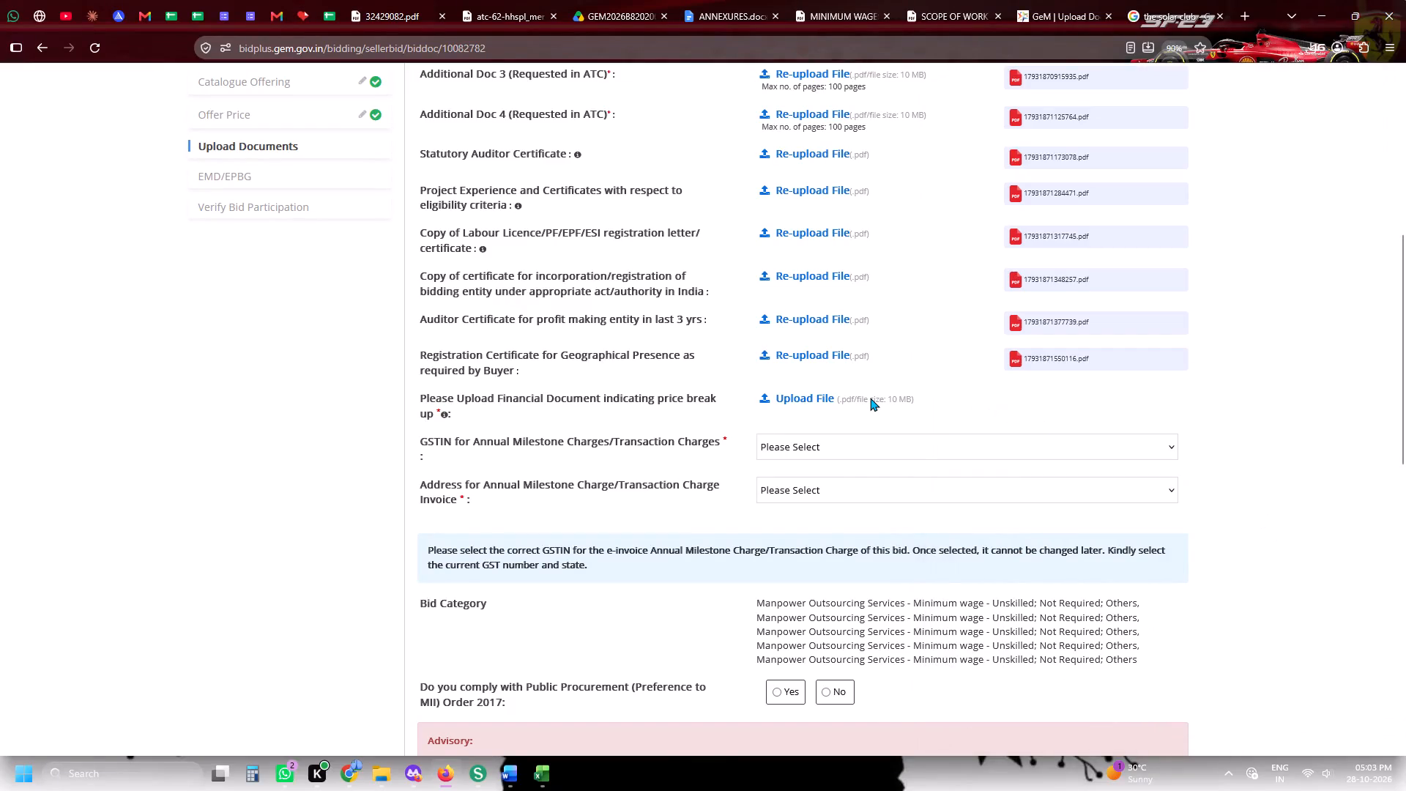
Re-upload the financial document indicating the price break up, using the file 32429082 from the Downloads folder.
click(868, 396)
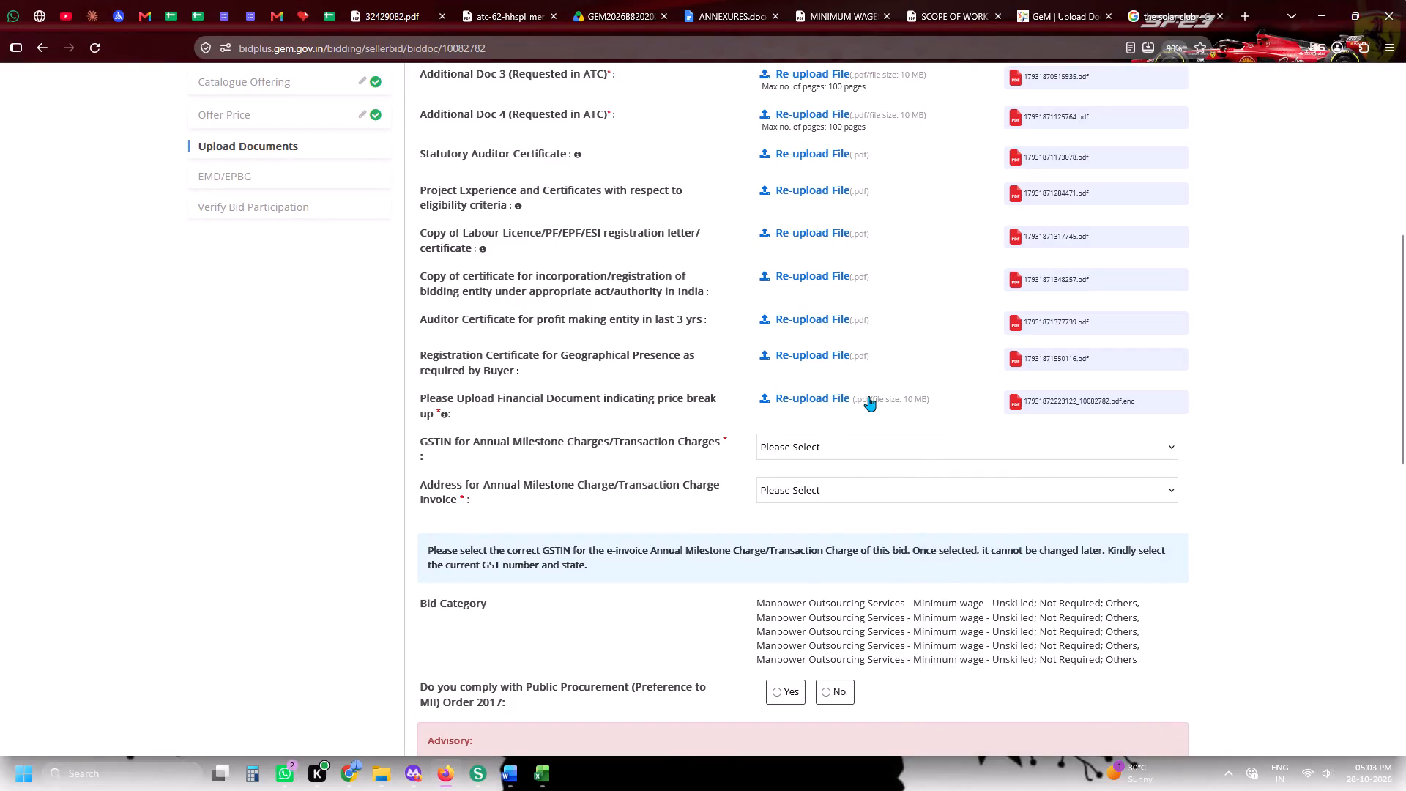
scroll(1008, 355, up, 4)
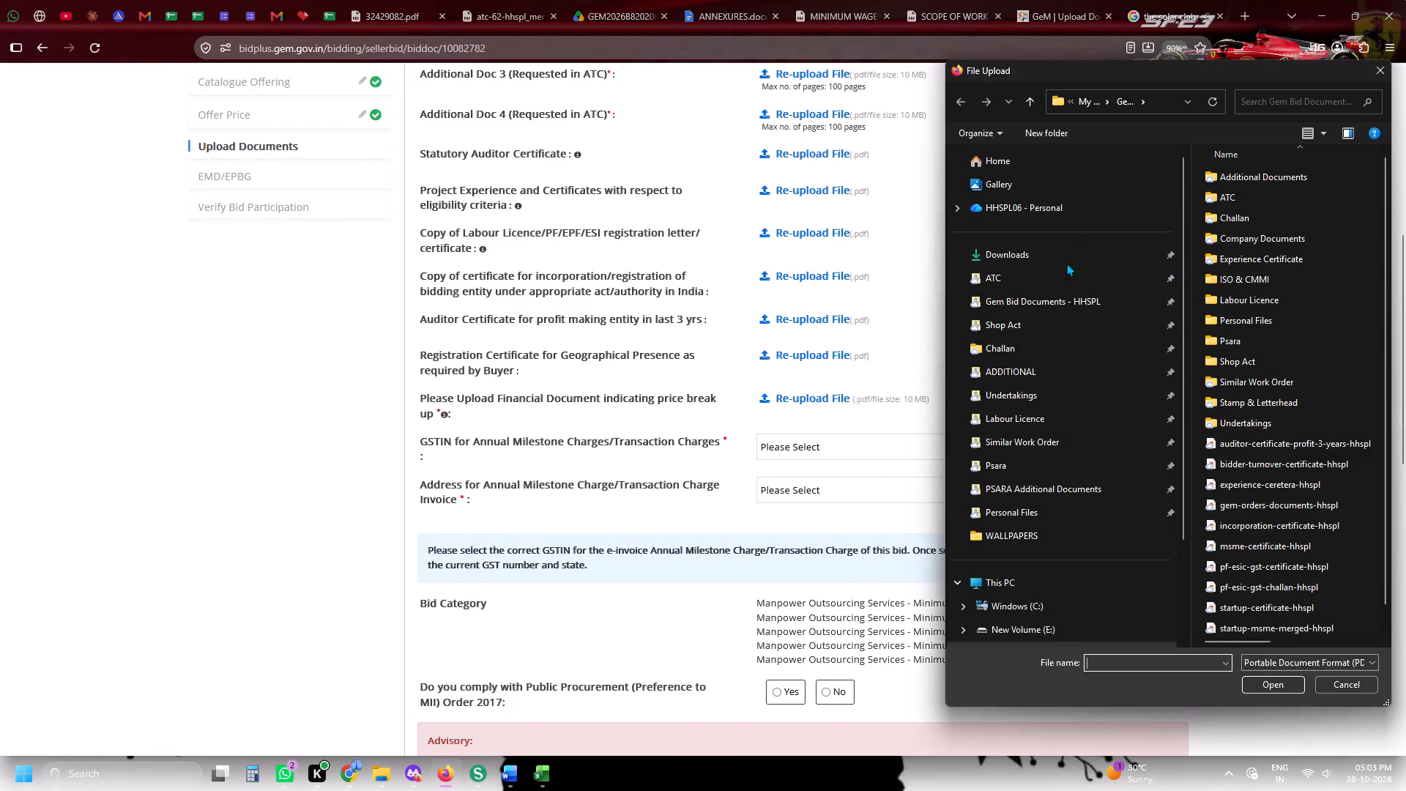
click(1062, 256)
double_click(1232, 193)
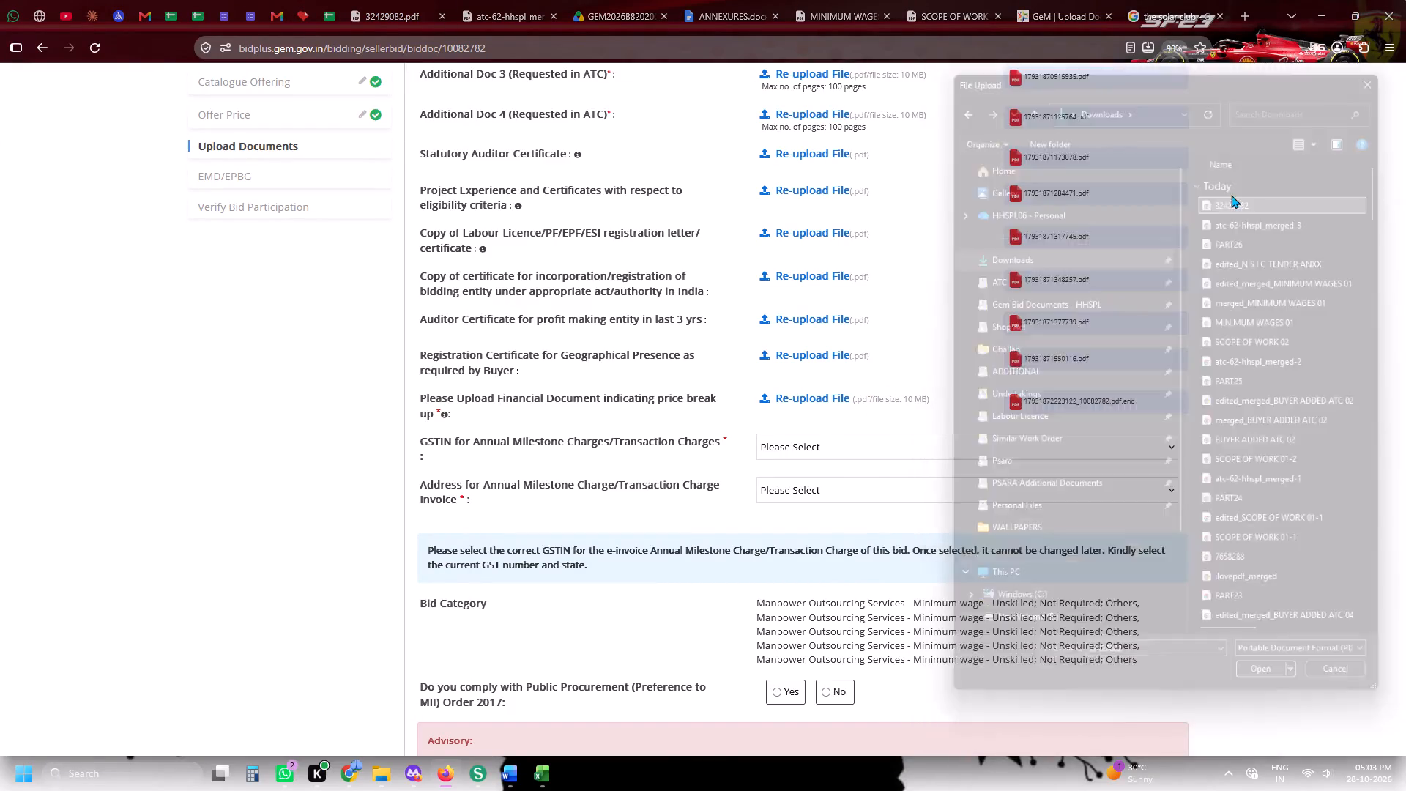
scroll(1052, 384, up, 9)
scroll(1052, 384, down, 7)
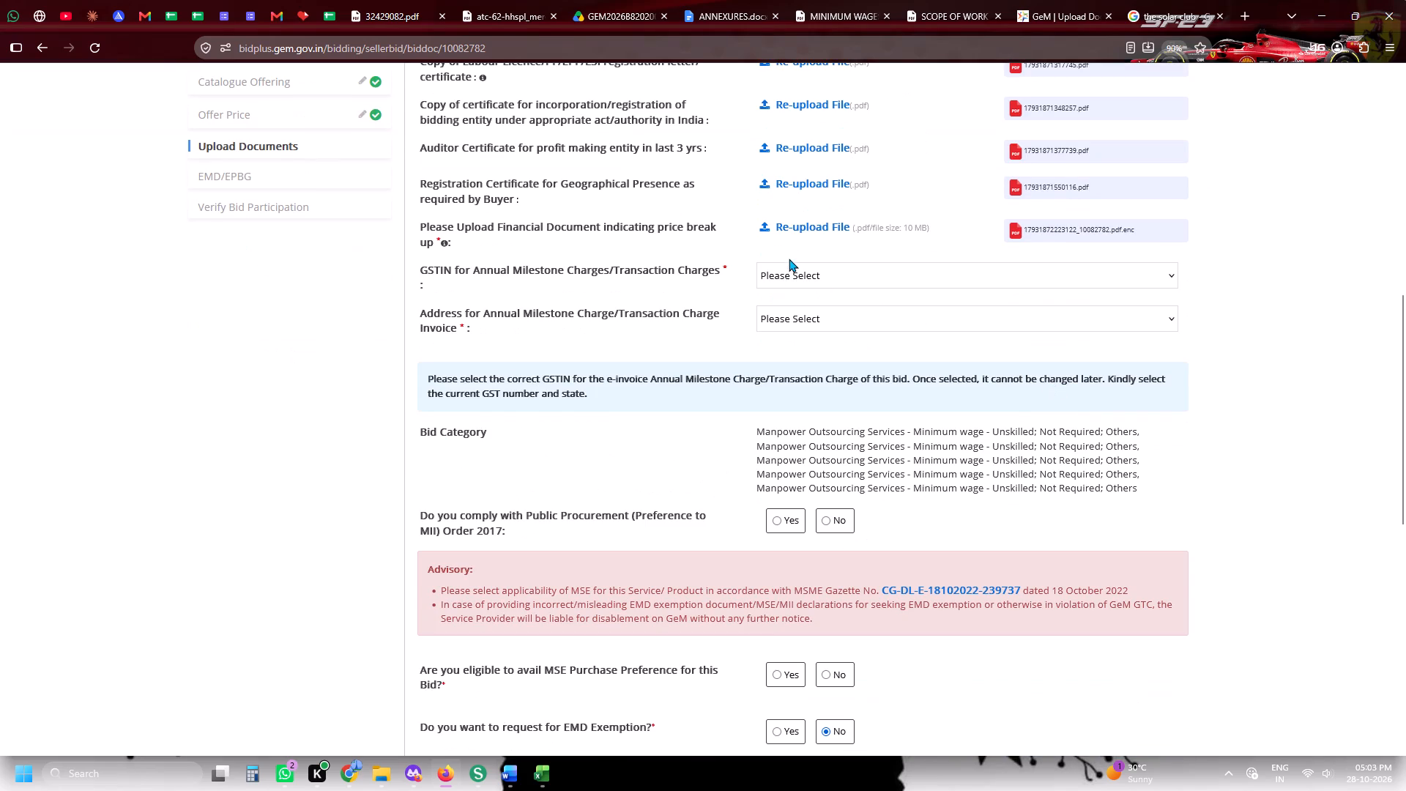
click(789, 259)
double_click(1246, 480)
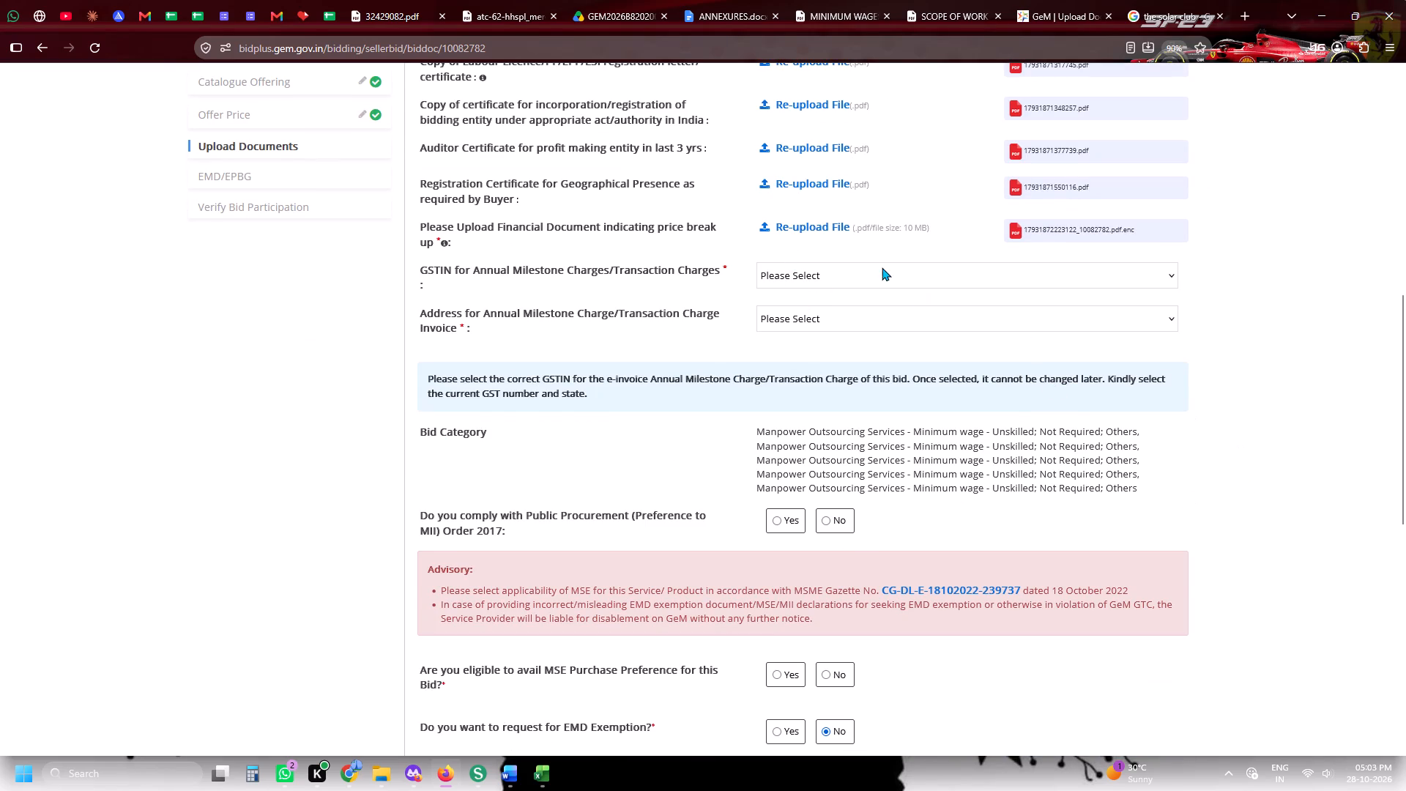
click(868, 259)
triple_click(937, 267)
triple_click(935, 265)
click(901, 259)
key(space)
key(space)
Select the company's registered GSTIN and its Jaipur, Rajasthan invoice address for the Annual Milestone/Transaction Charges.
scroll(929, 414, up, 12)
scroll(929, 414, down, 7)
triple_click(795, 251)
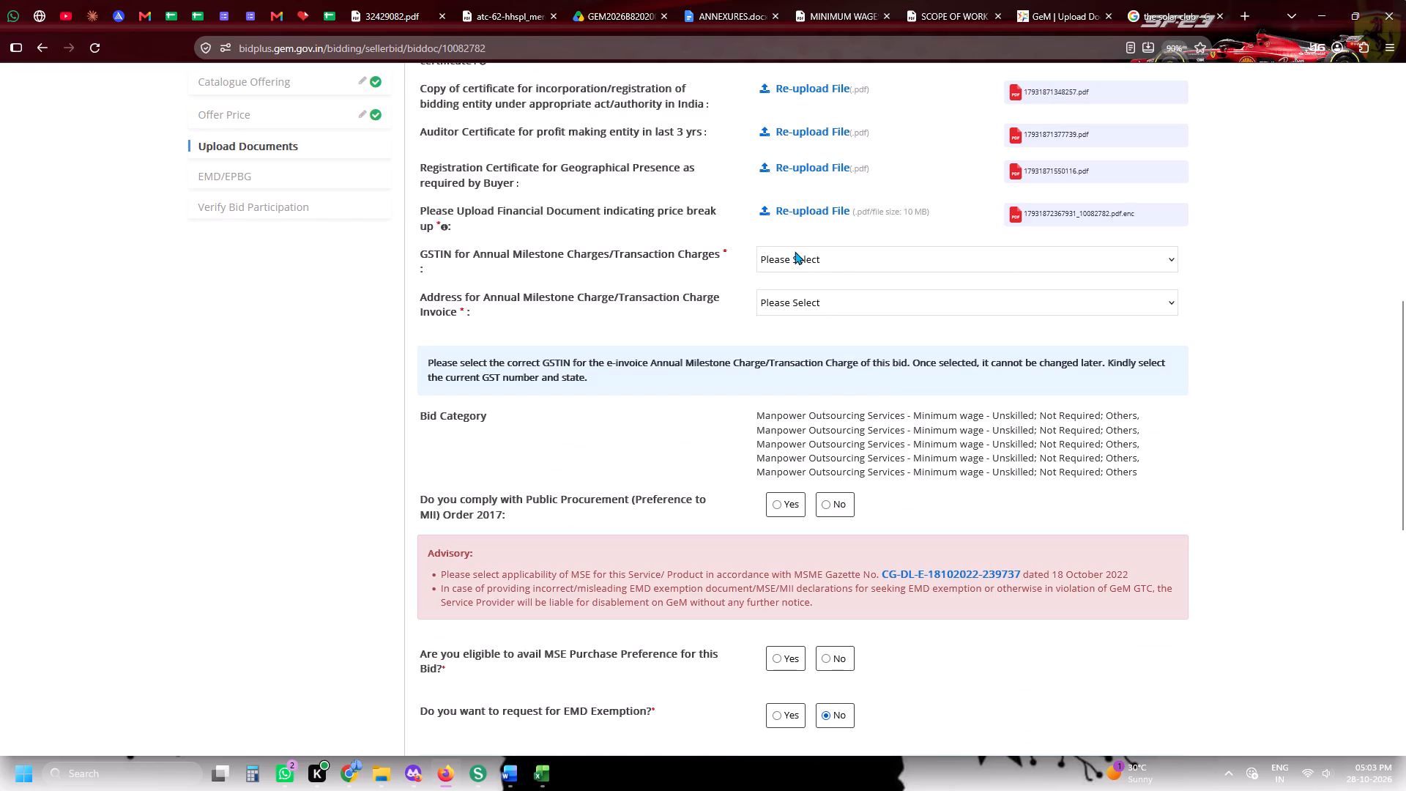
click(806, 294)
click(808, 266)
click(809, 294)
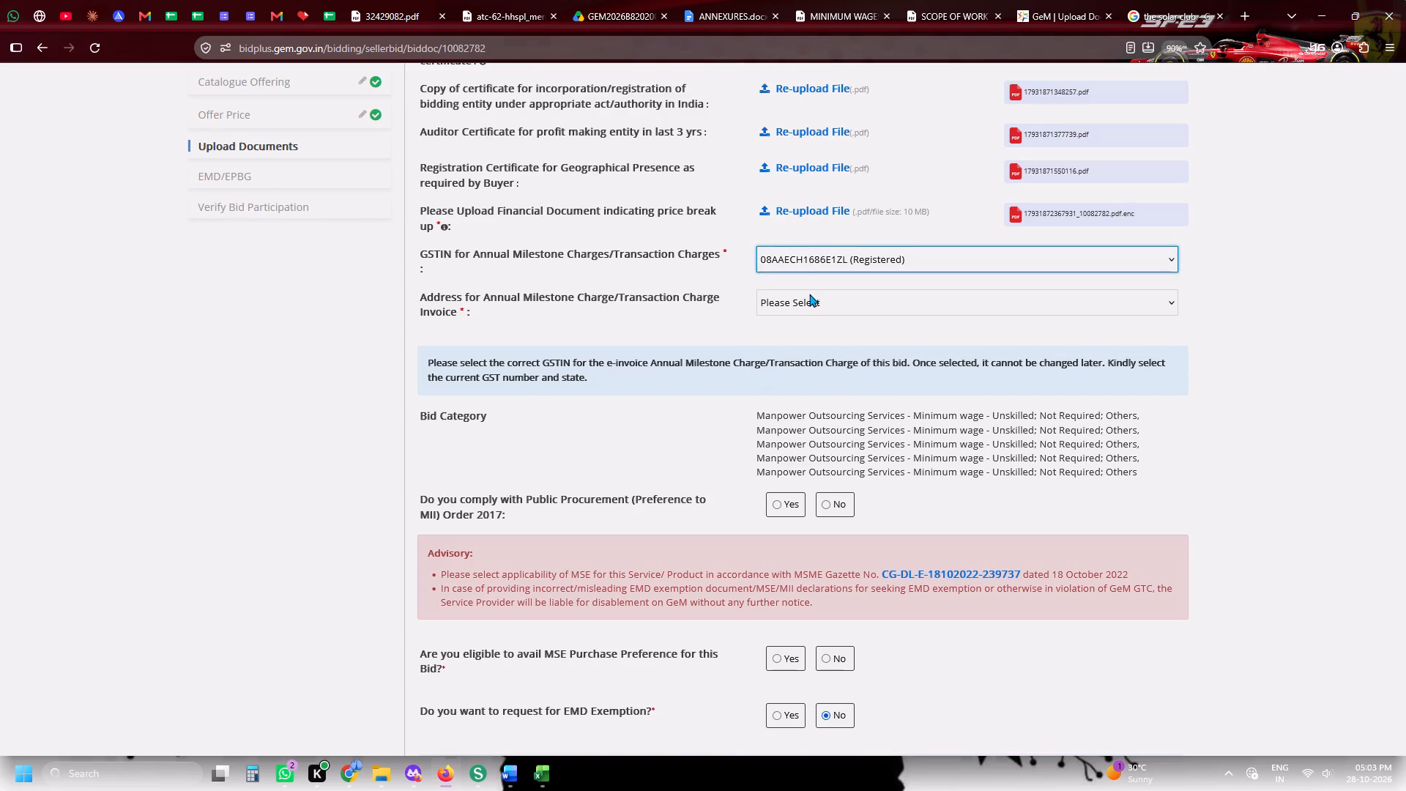
click(852, 167)
click(819, 301)
click(820, 346)
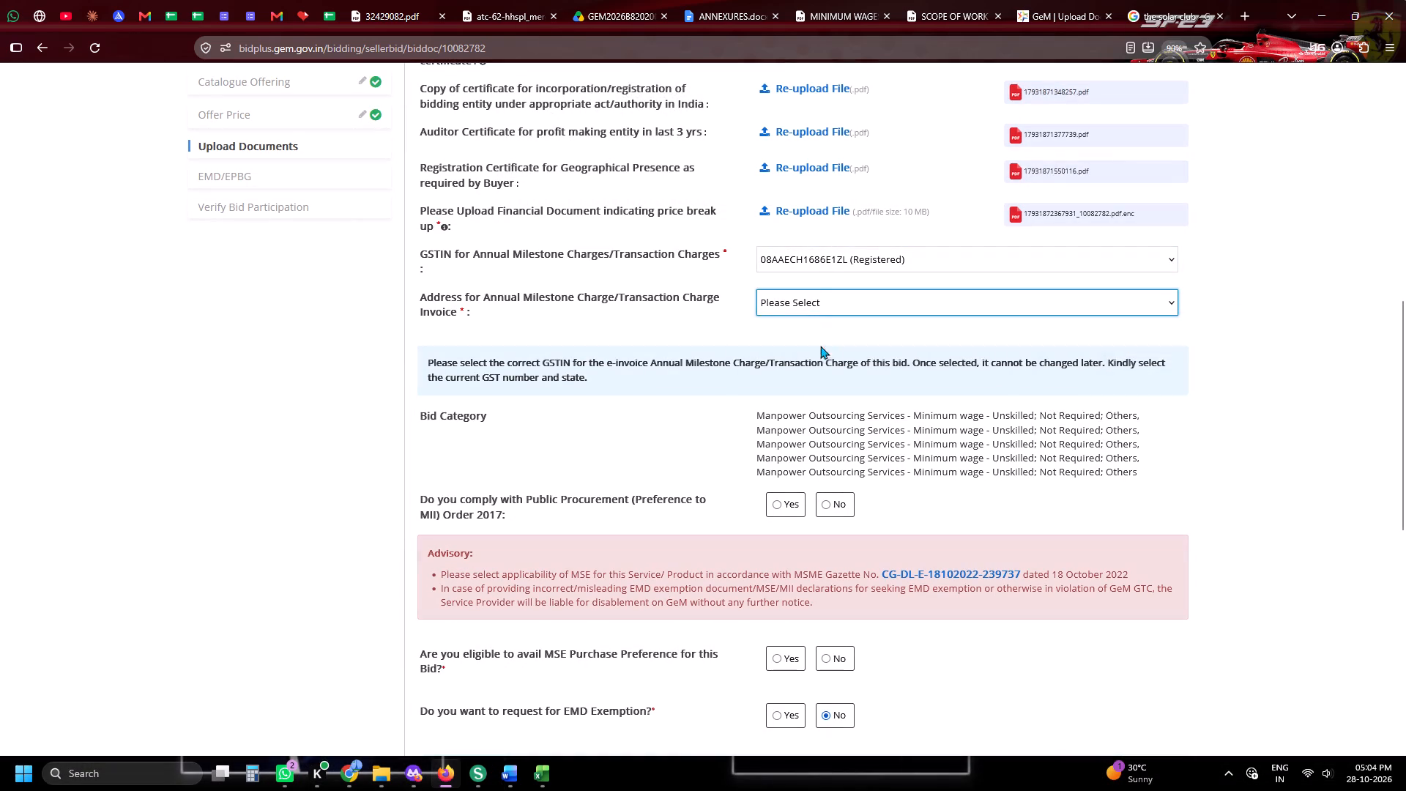
click(852, 162)
Answer Yes to the Public Procurement (MII) compliance, MSE Purchase Preference and EMD Exemption questions.
scroll(822, 313, down, 3)
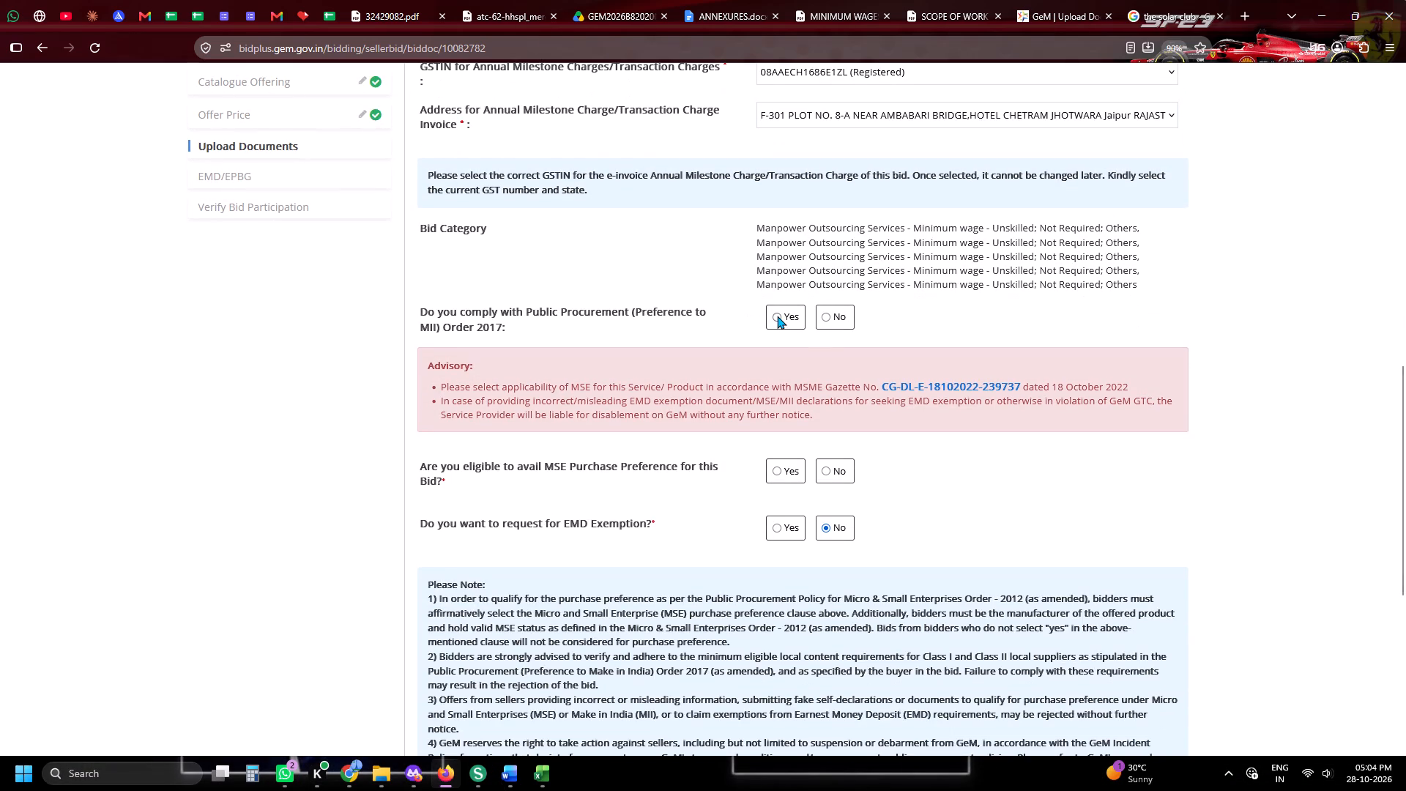
click(776, 321)
click(786, 472)
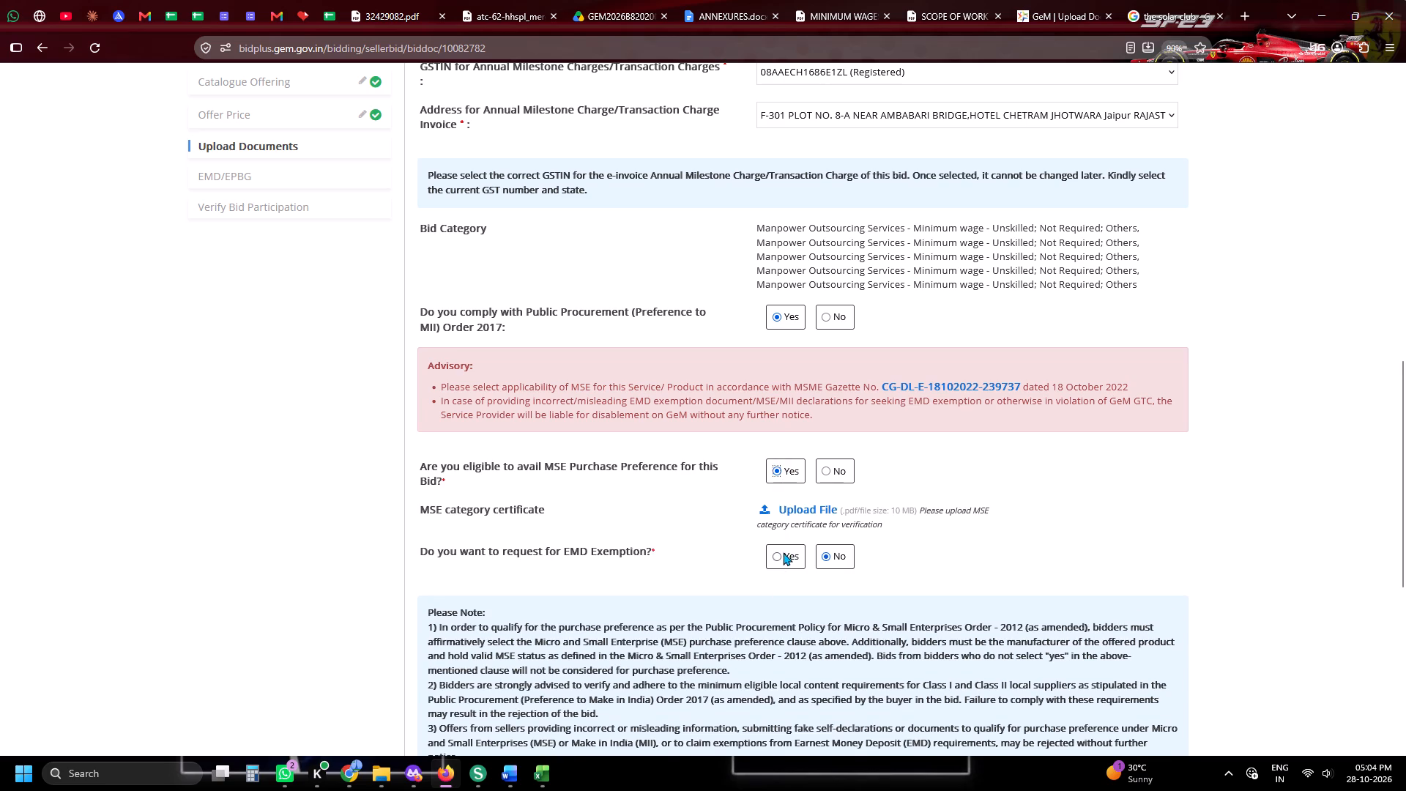
click(783, 552)
Upload msme-certificate-hhspl from the Gem Bid Documents - HHSPL folder as the MSE category certificate.
click(793, 514)
scroll(1080, 330, up, 9)
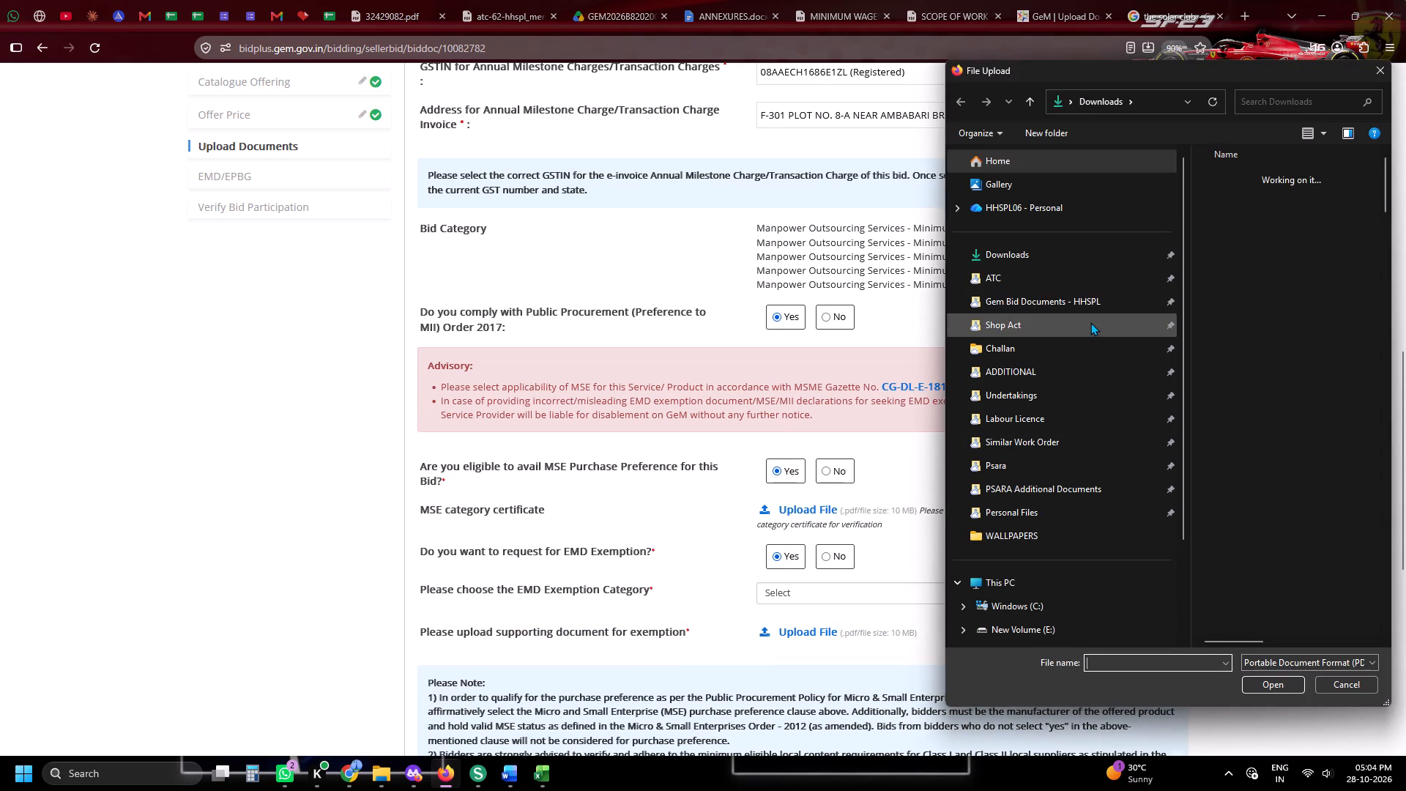
click(1085, 312)
scroll(1287, 468, down, 4)
double_click(1235, 525)
Set the EMD Exemption Category to Start-up.
scroll(1101, 438, down, 2)
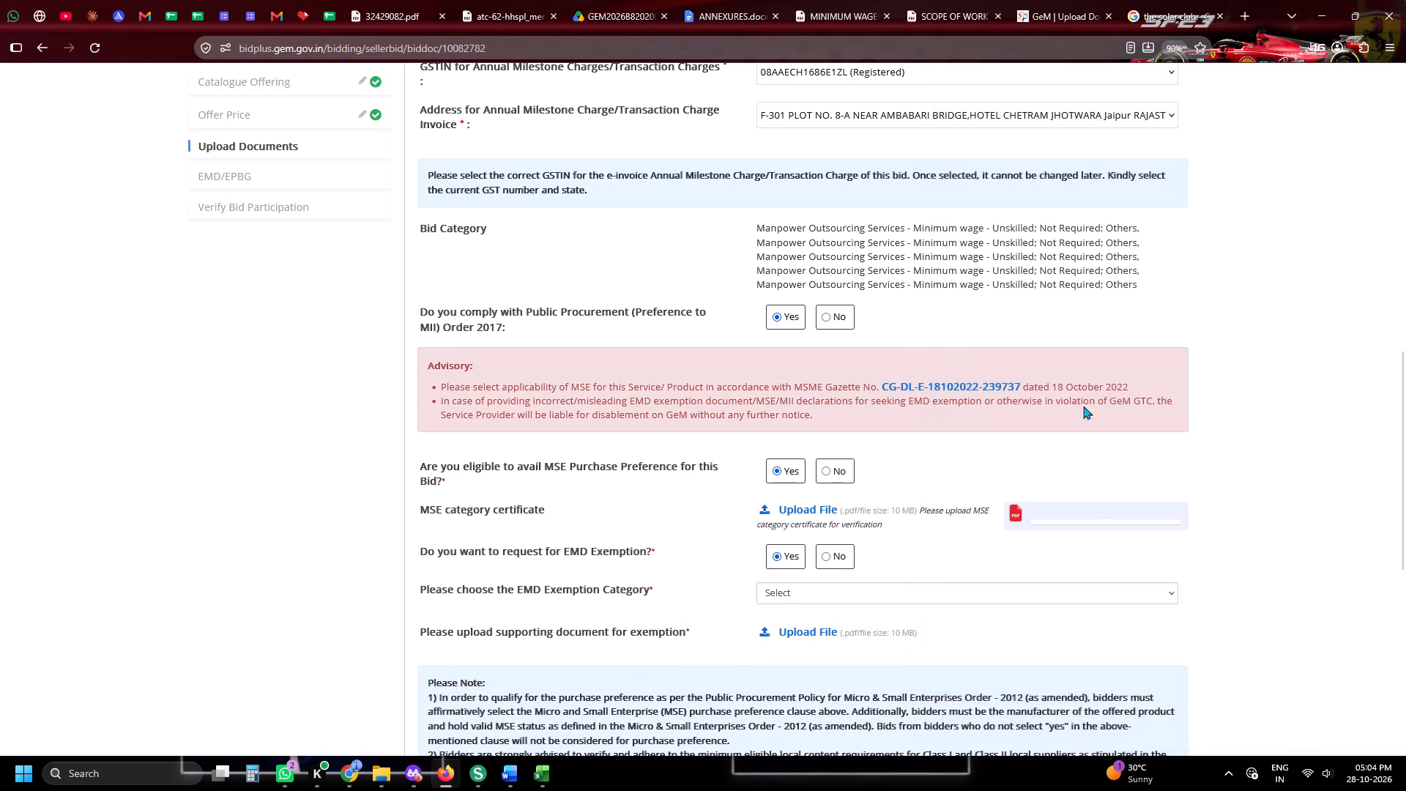
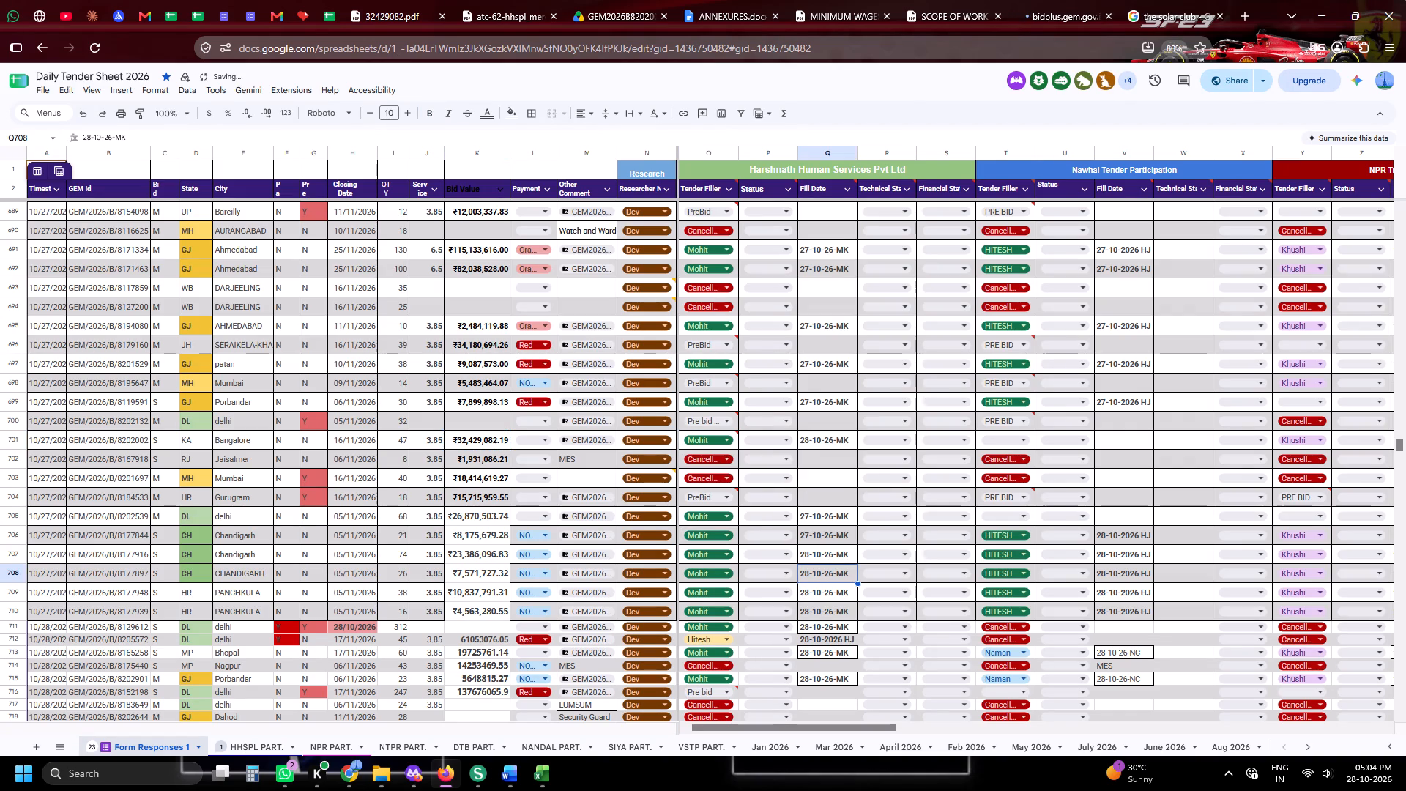
Examine the most recent bid entries and their reasons in the HHSPL PART. sheet of the Daily Tender Sheet.
click(814, 504)
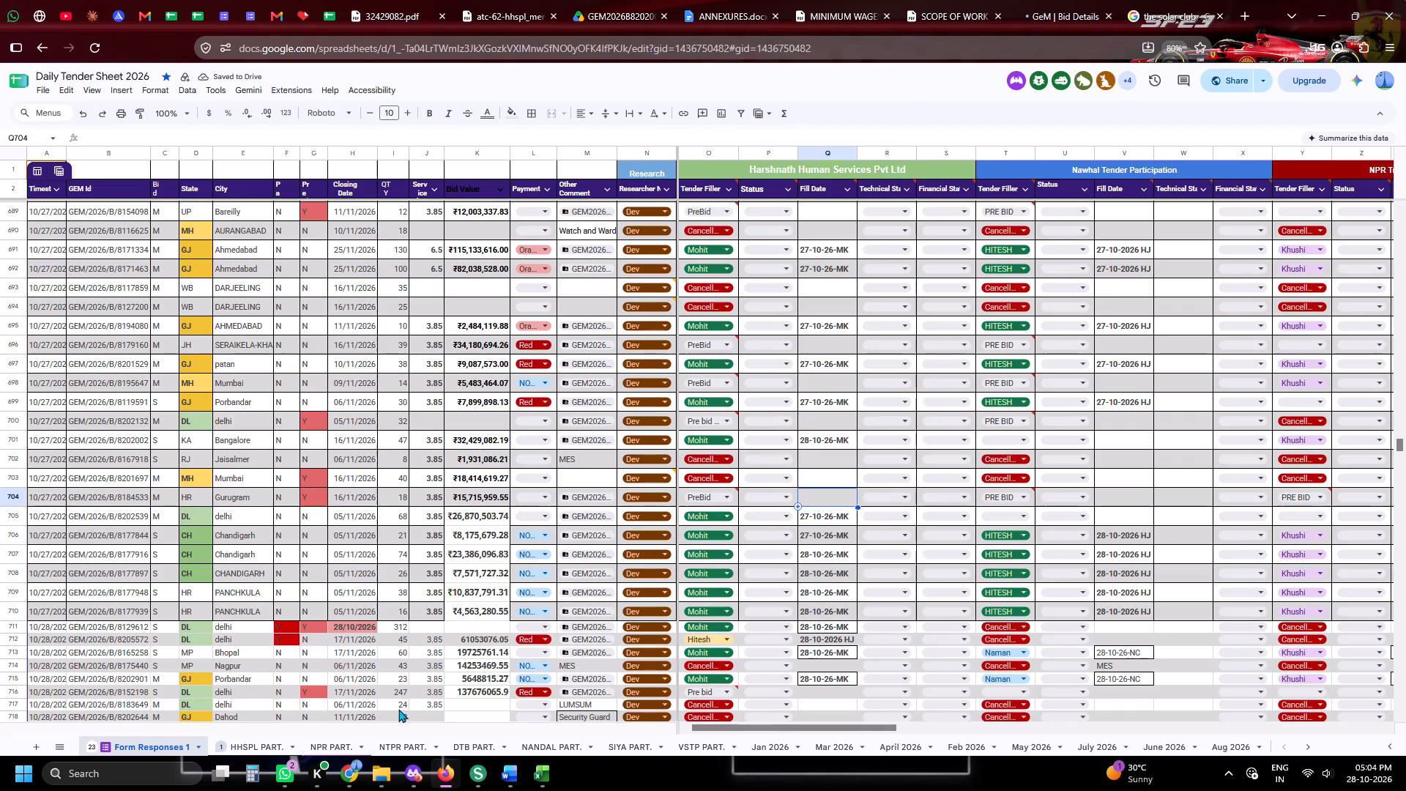
click(257, 742)
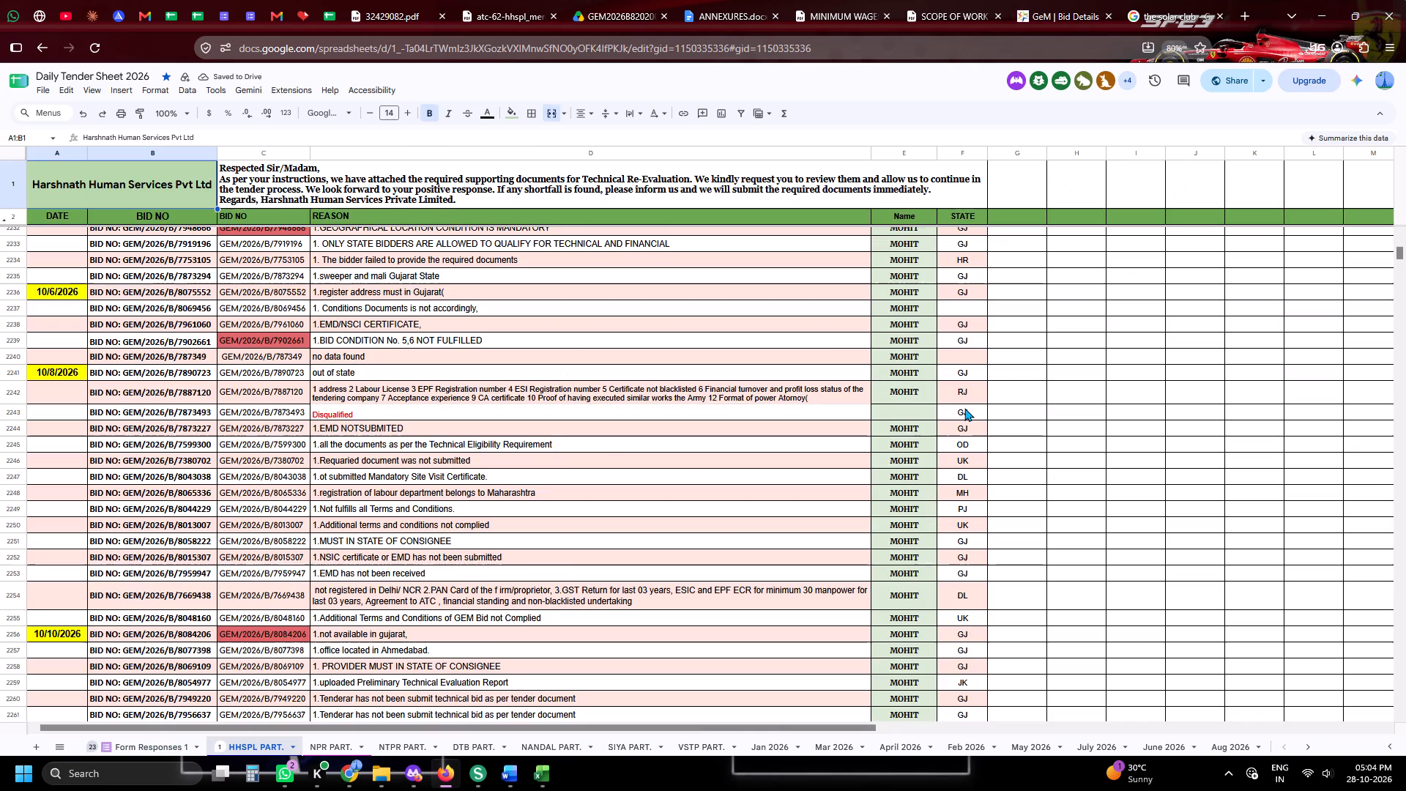
scroll(964, 408, down, 5)
scroll(923, 413, down, 18)
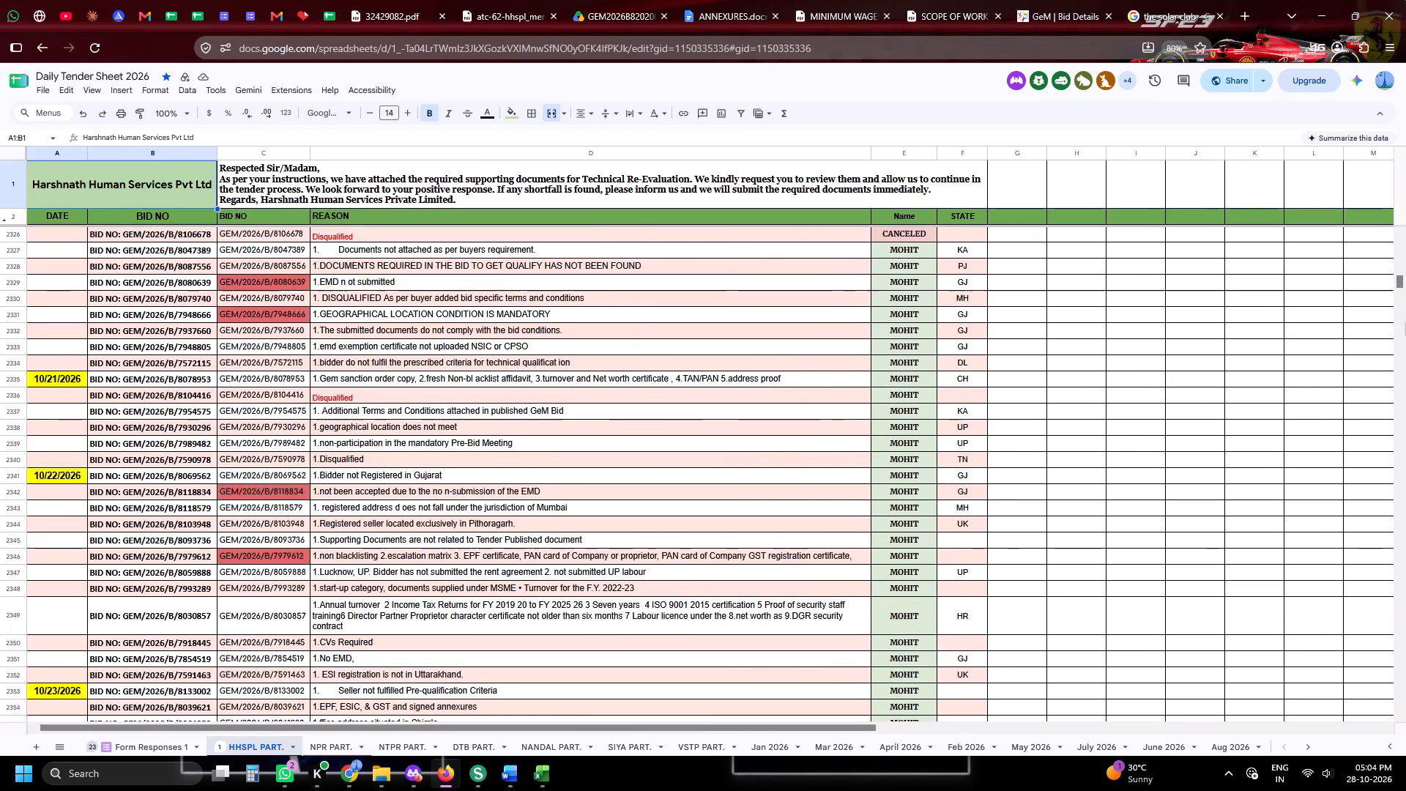
drag(1397, 278, 1405, 353)
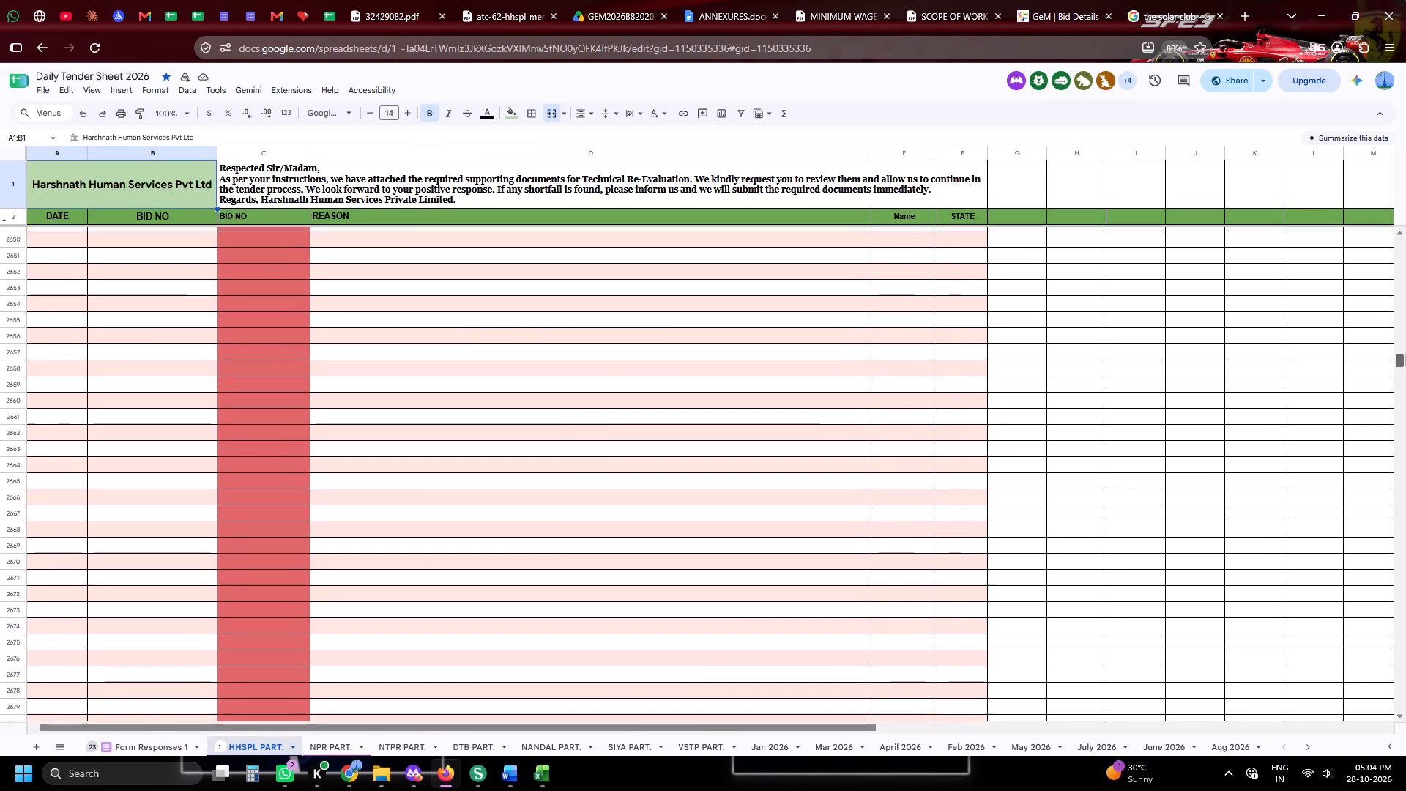
drag(1405, 353, 1399, 329)
scroll(485, 531, up, 17)
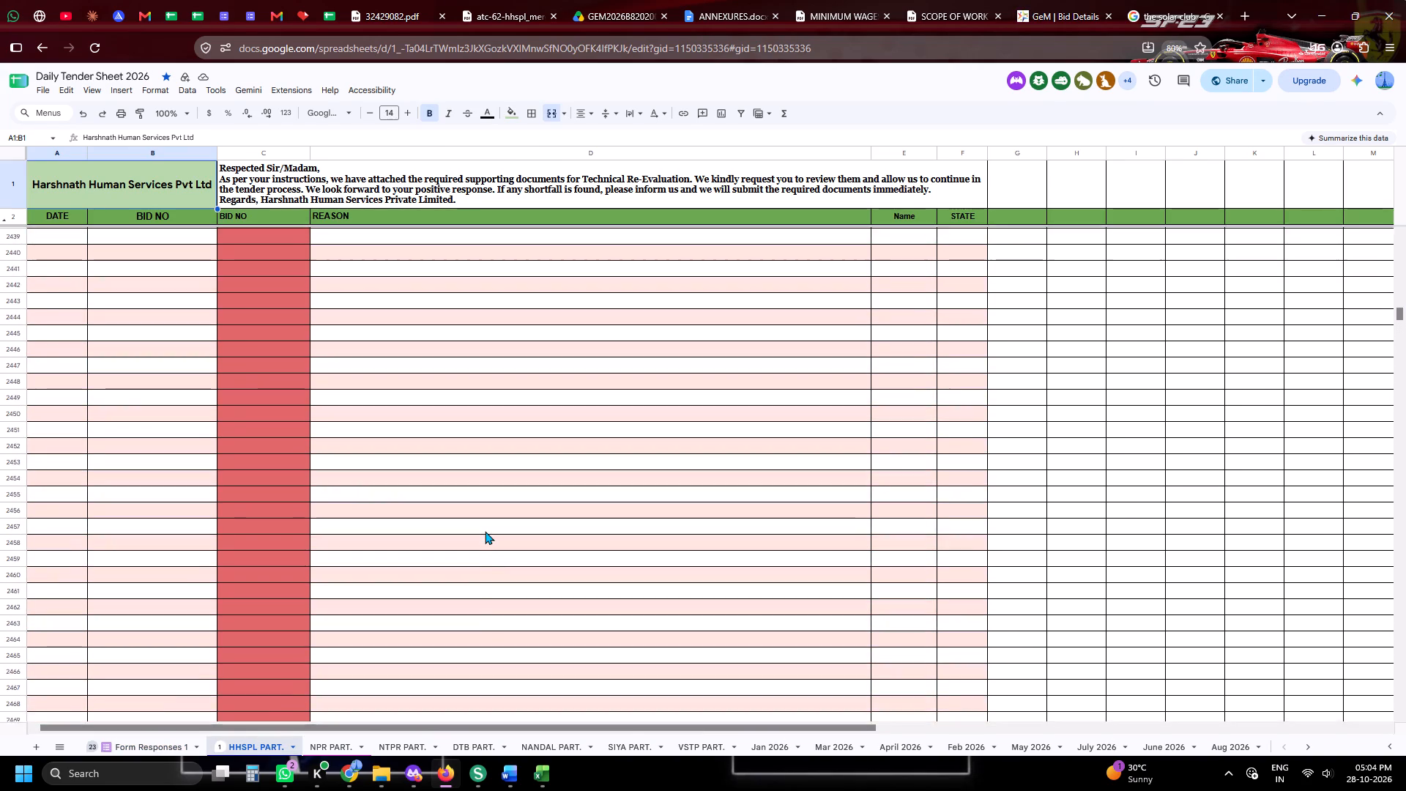
scroll(485, 531, up, 11)
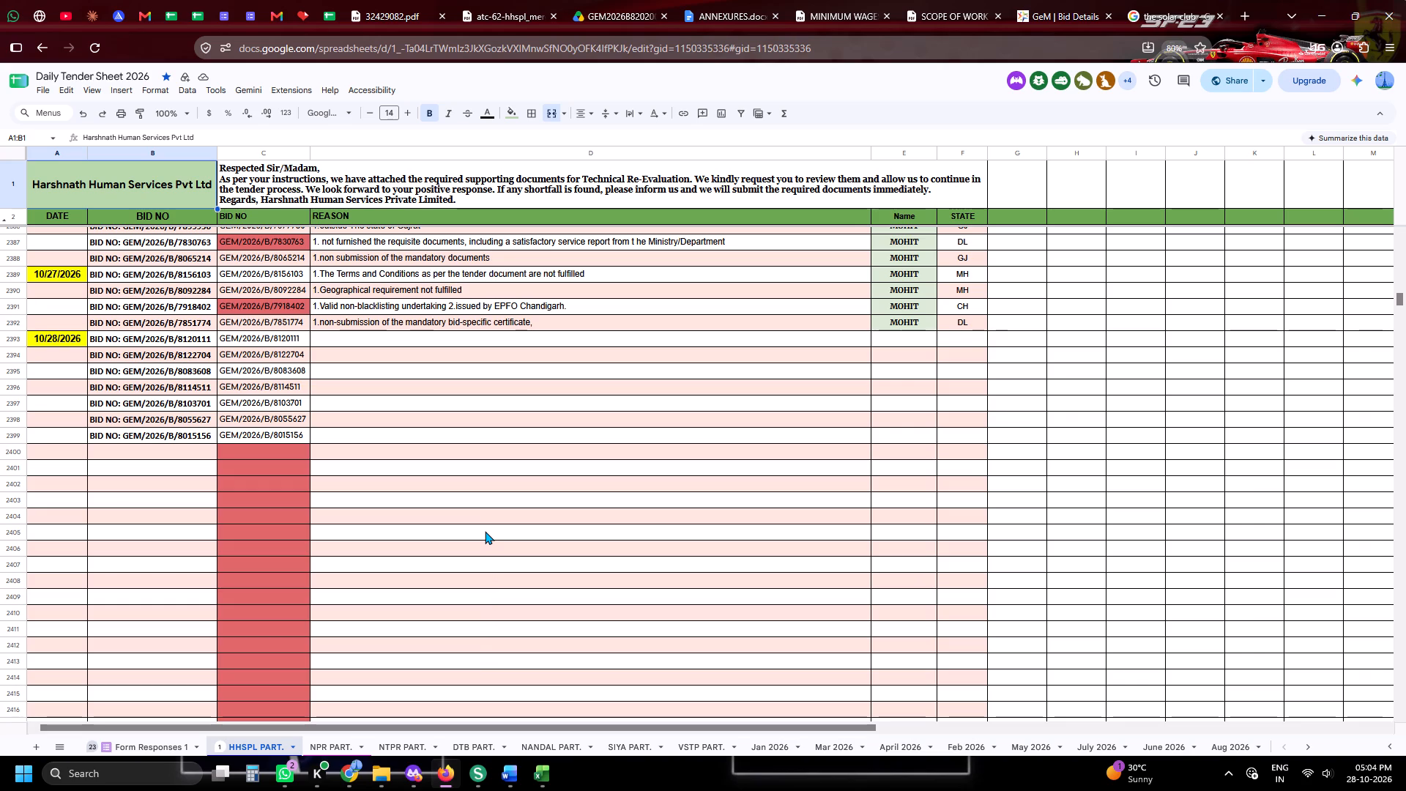
scroll(656, 518, up, 8)
scroll(656, 518, down, 2)
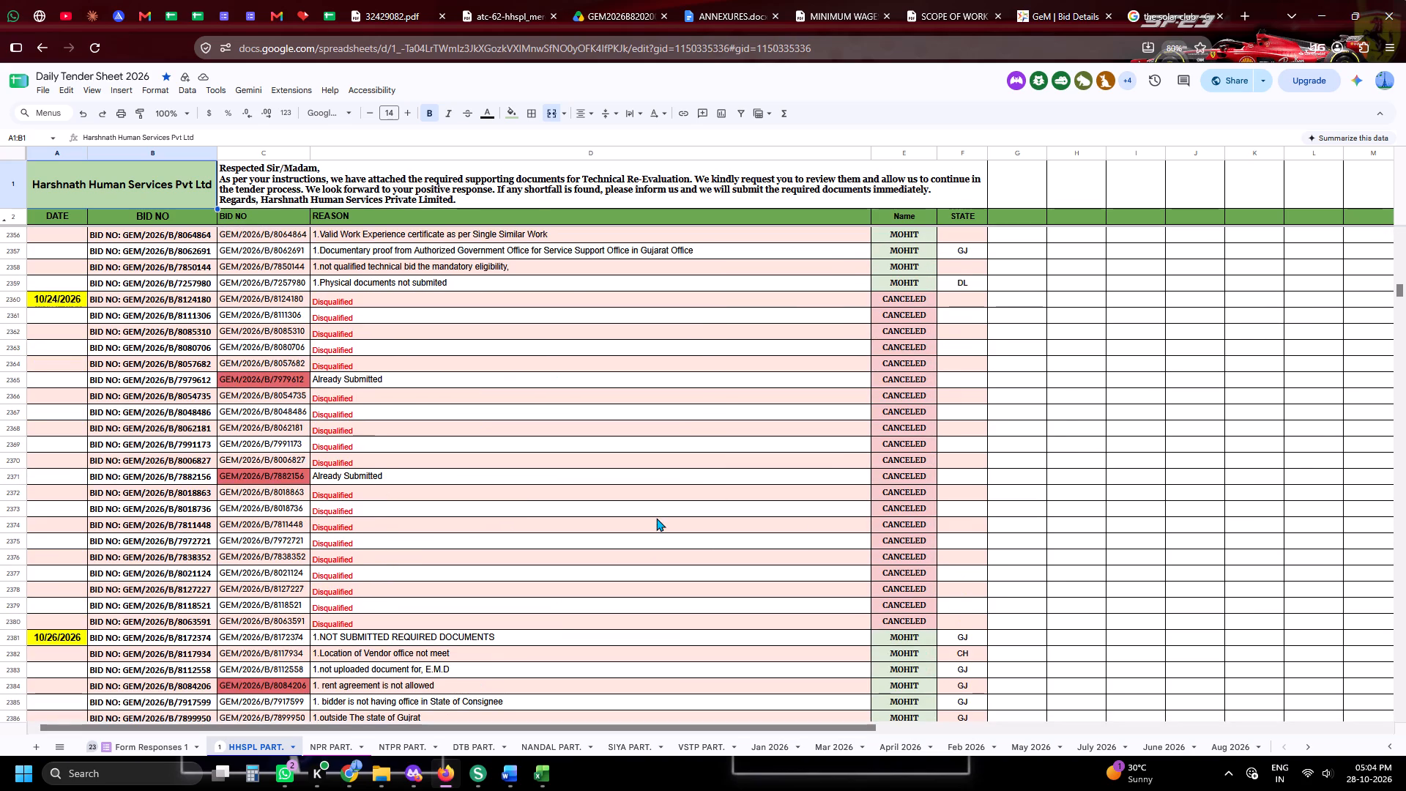
scroll(754, 457, down, 2)
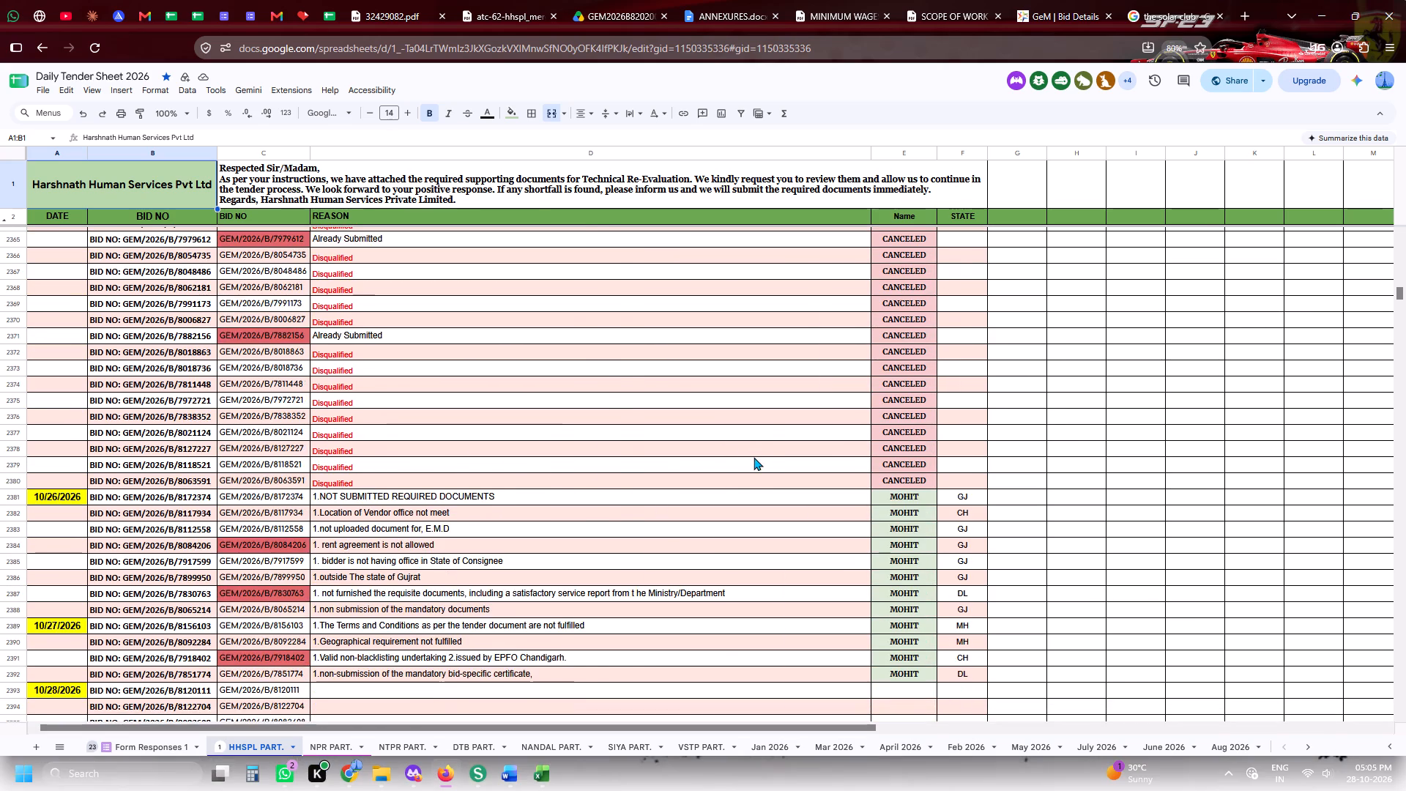
scroll(754, 457, up, 1)
scroll(741, 461, down, 3)
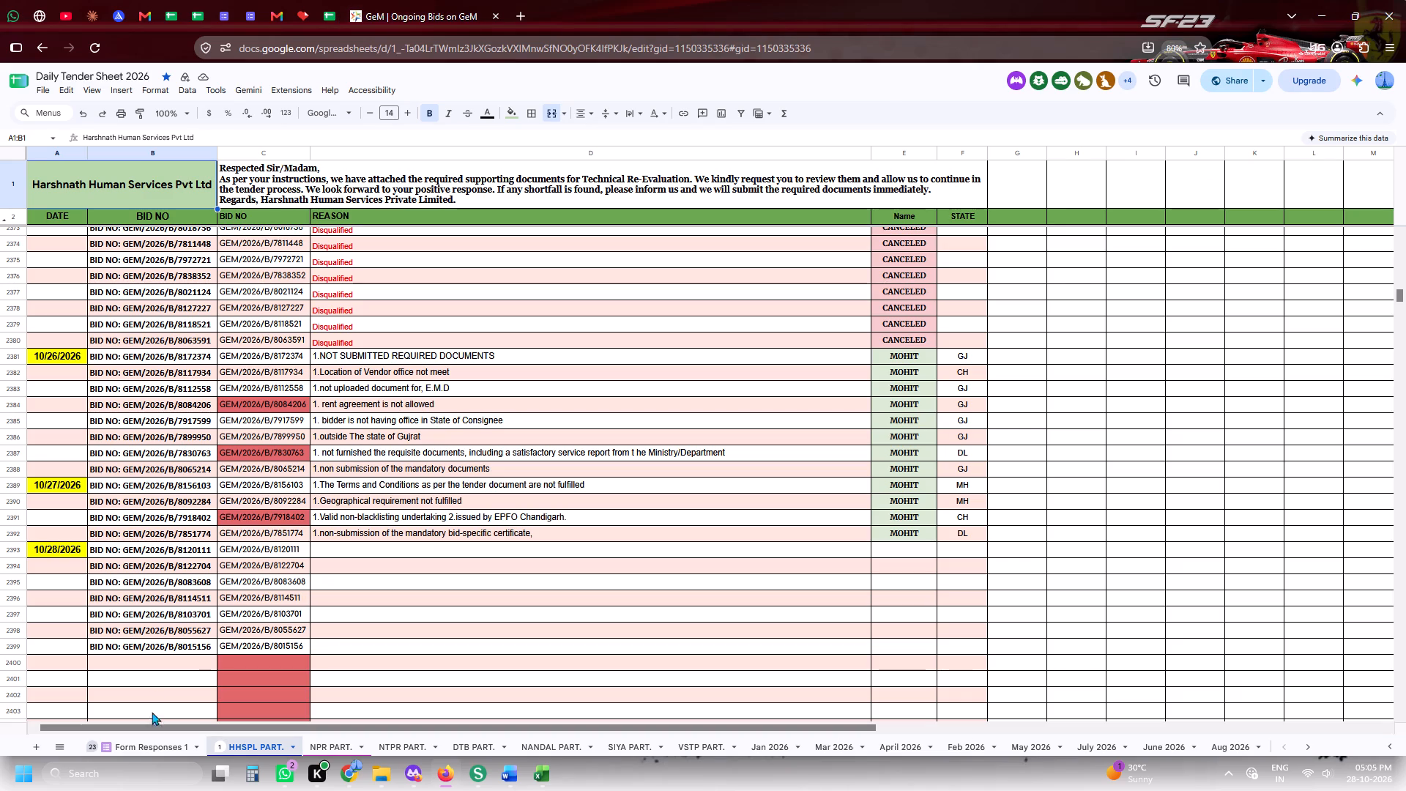
click(155, 744)
scroll(809, 521, down, 6)
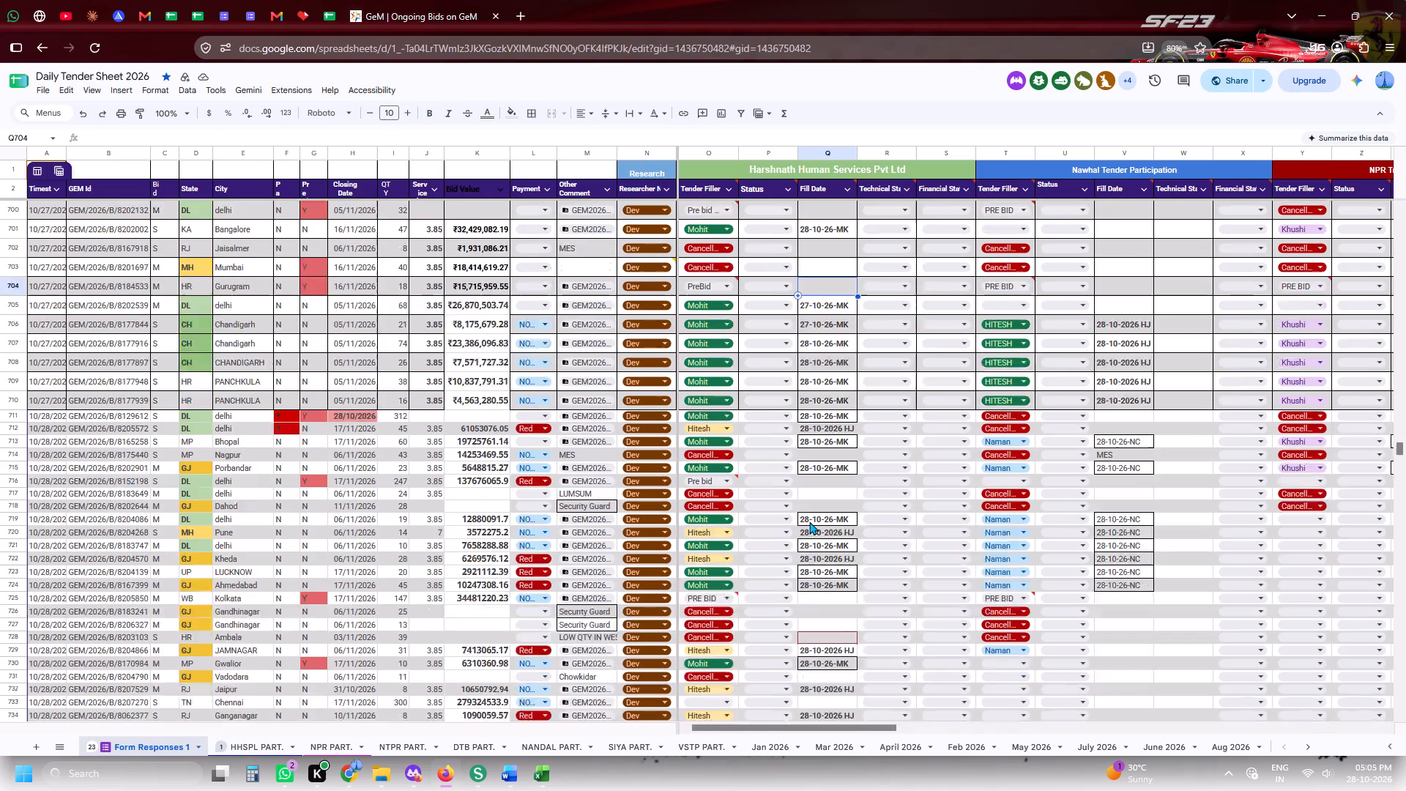
scroll(809, 521, up, 6)
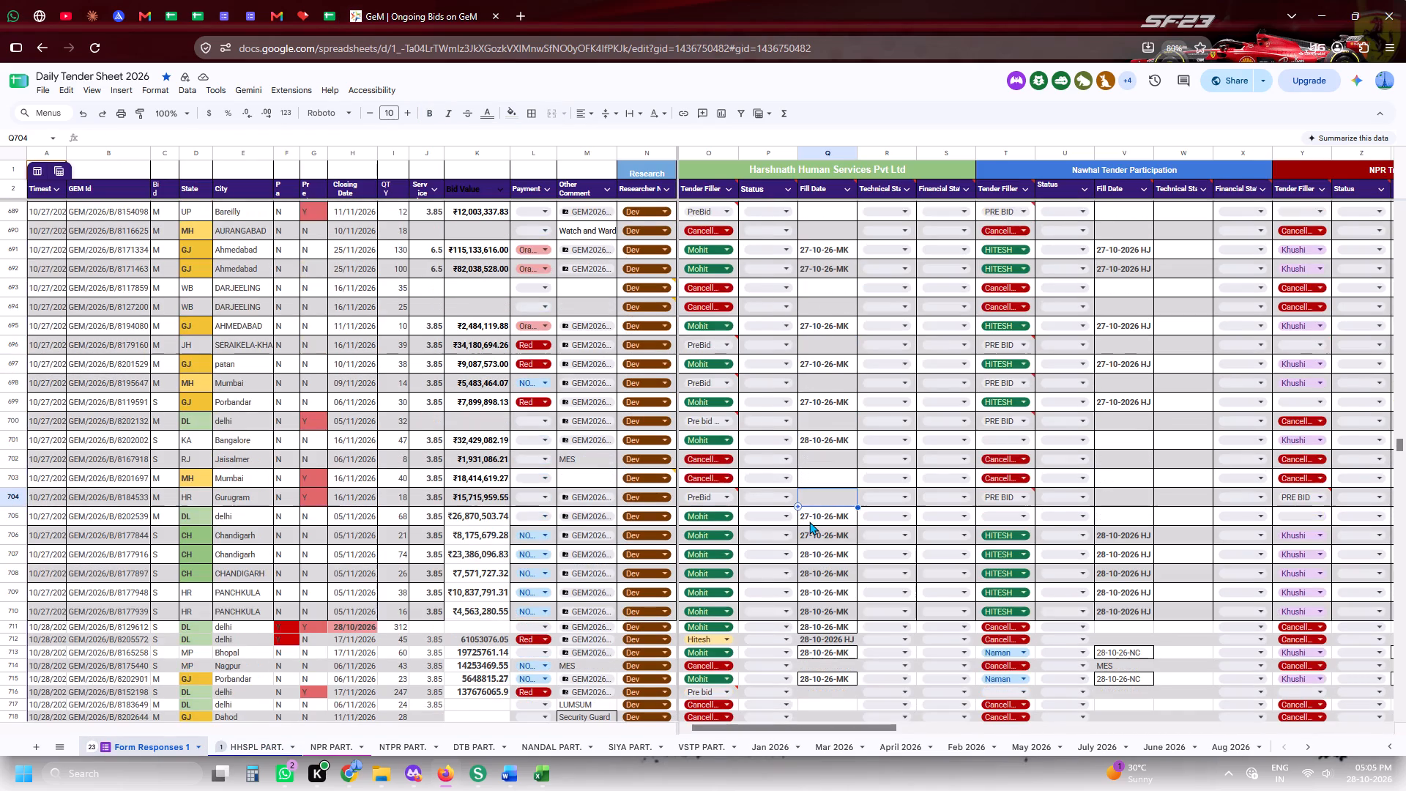
Look through the earlier October tender rows in Form Responses 1, checking Harshnath Human Services' tender filler and fill date columns.
scroll(809, 521, up, 1)
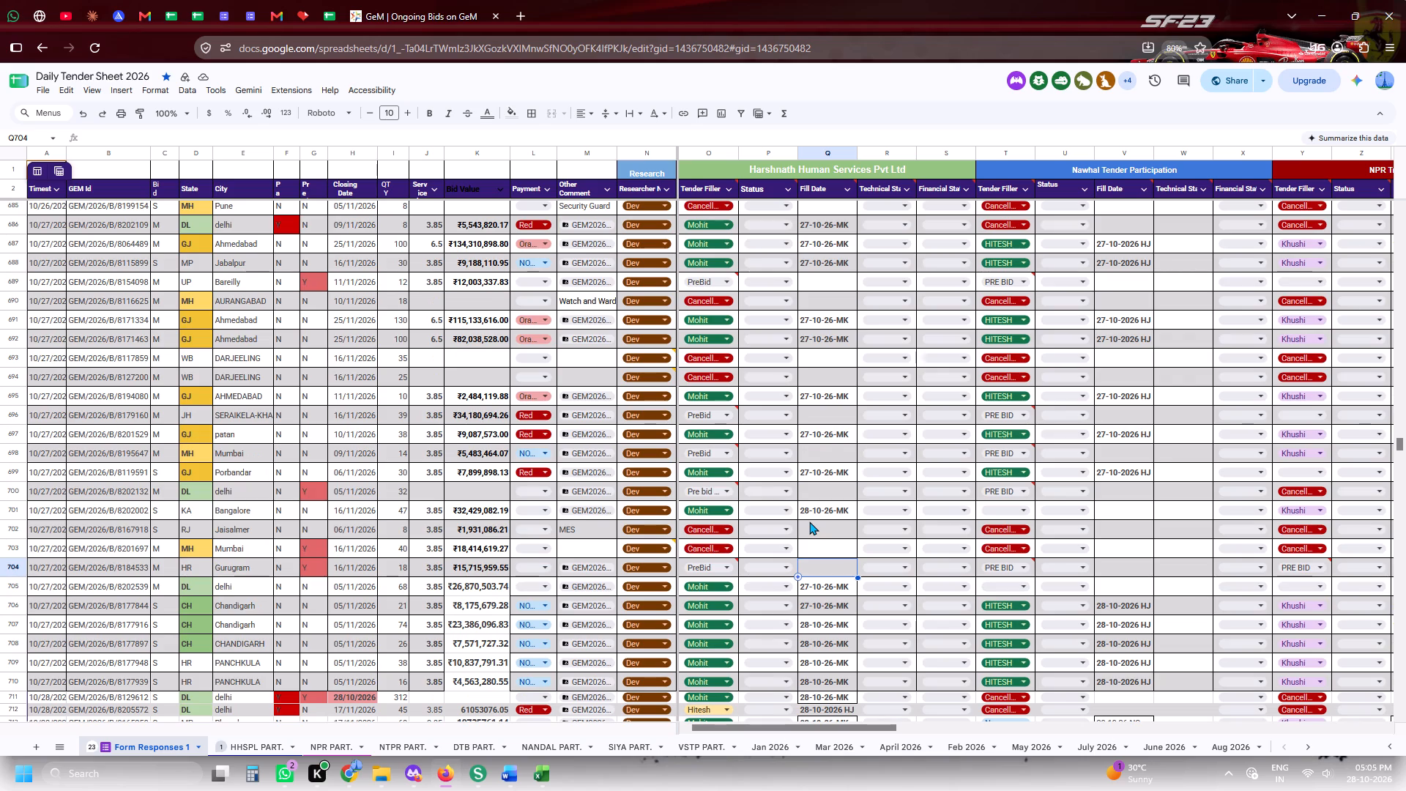
scroll(809, 521, up, 5)
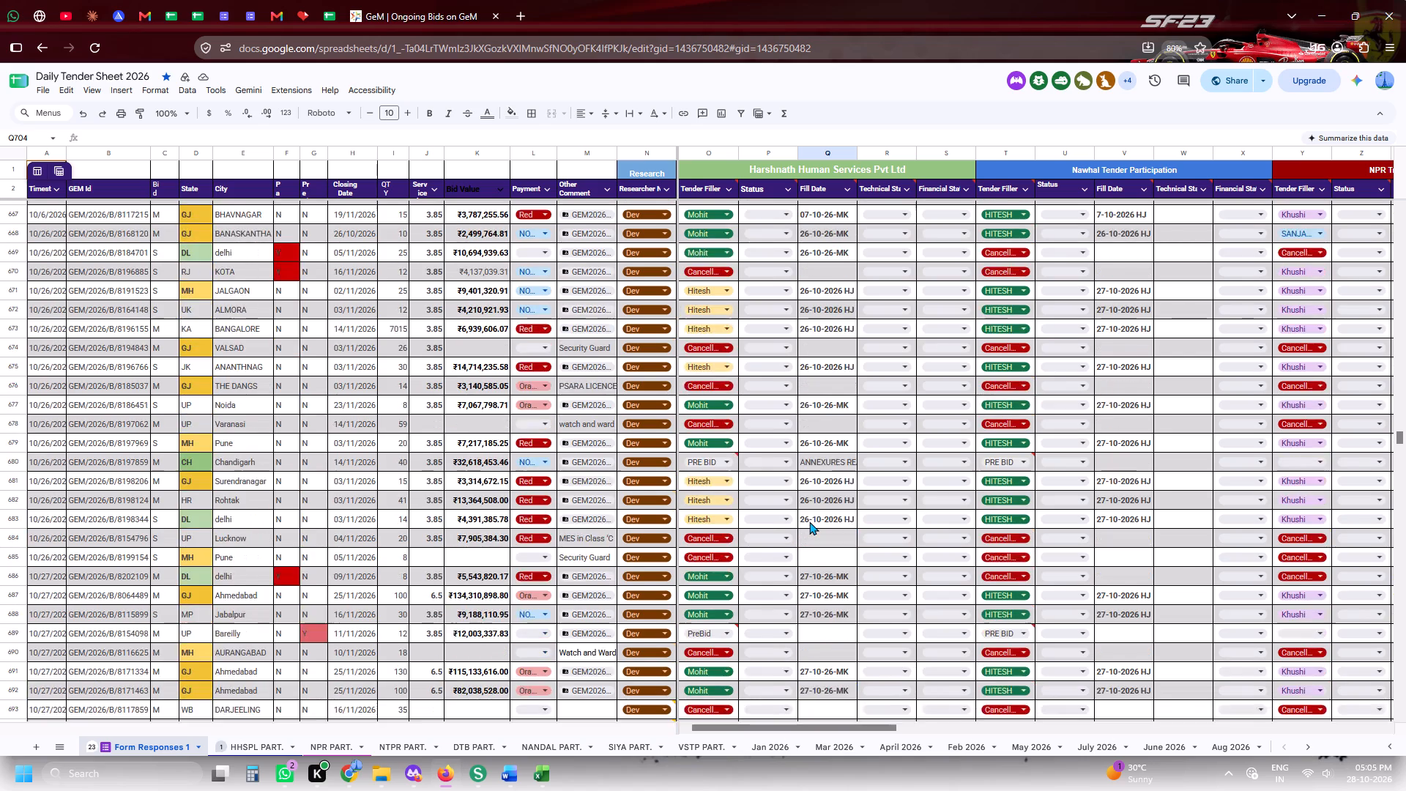
scroll(809, 521, up, 5)
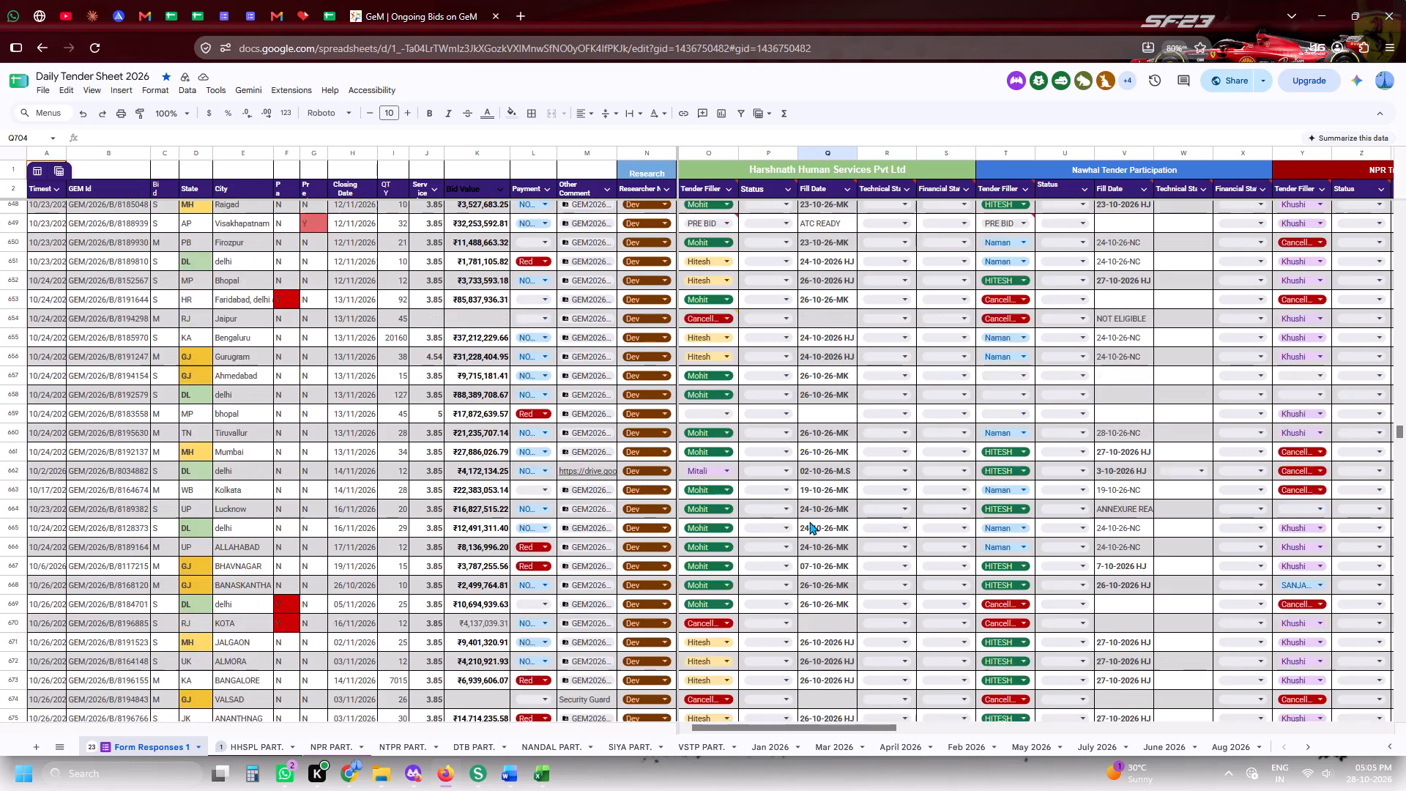
scroll(809, 521, up, 9)
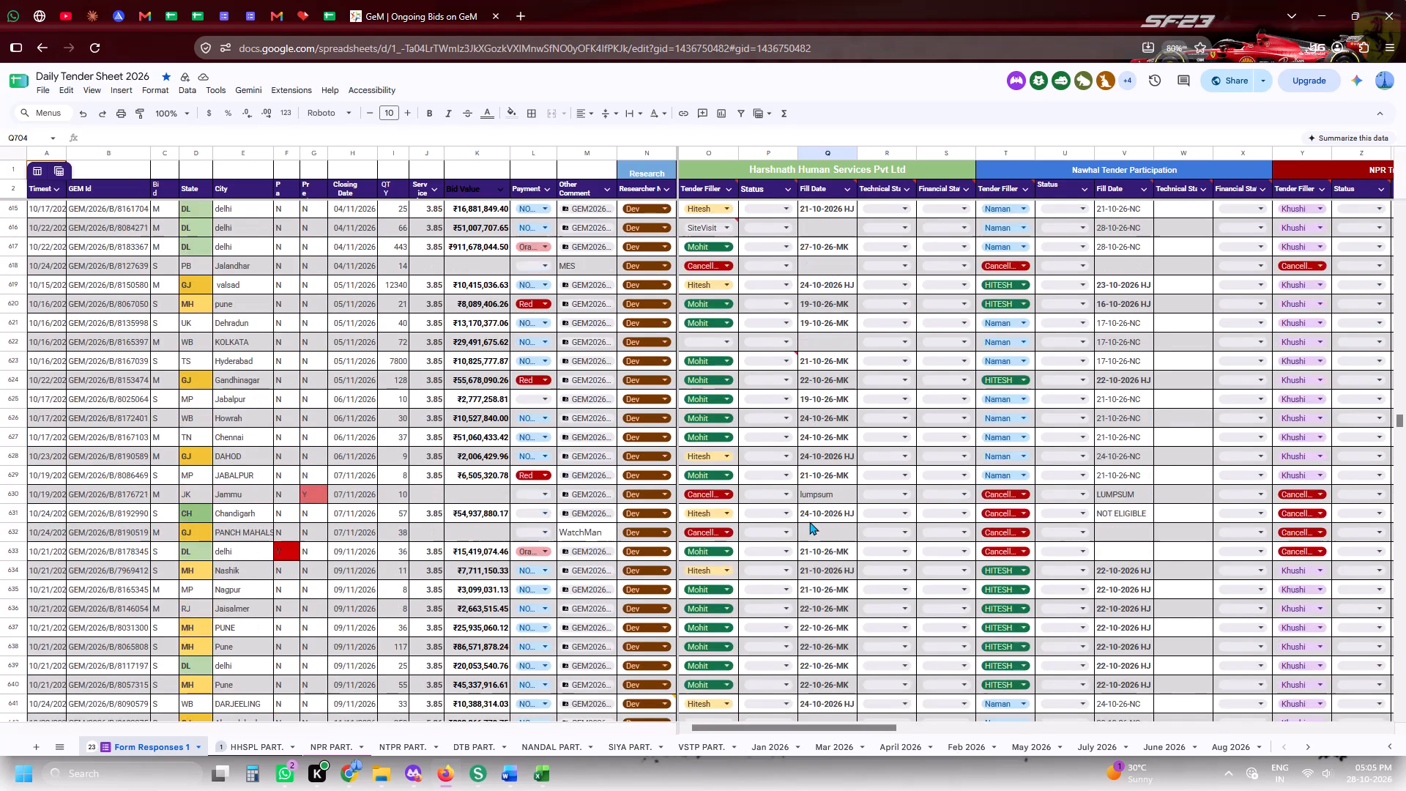
scroll(809, 521, down, 10)
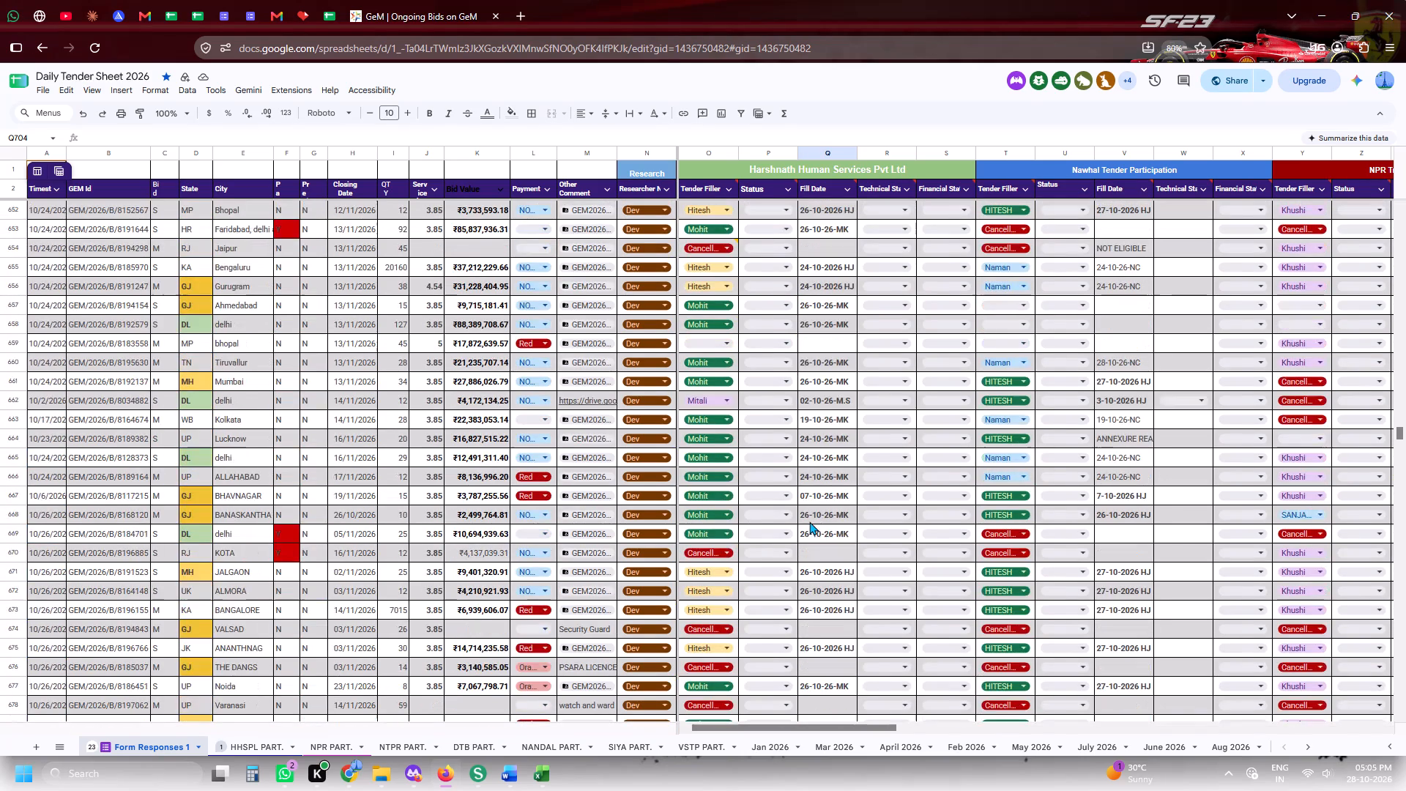
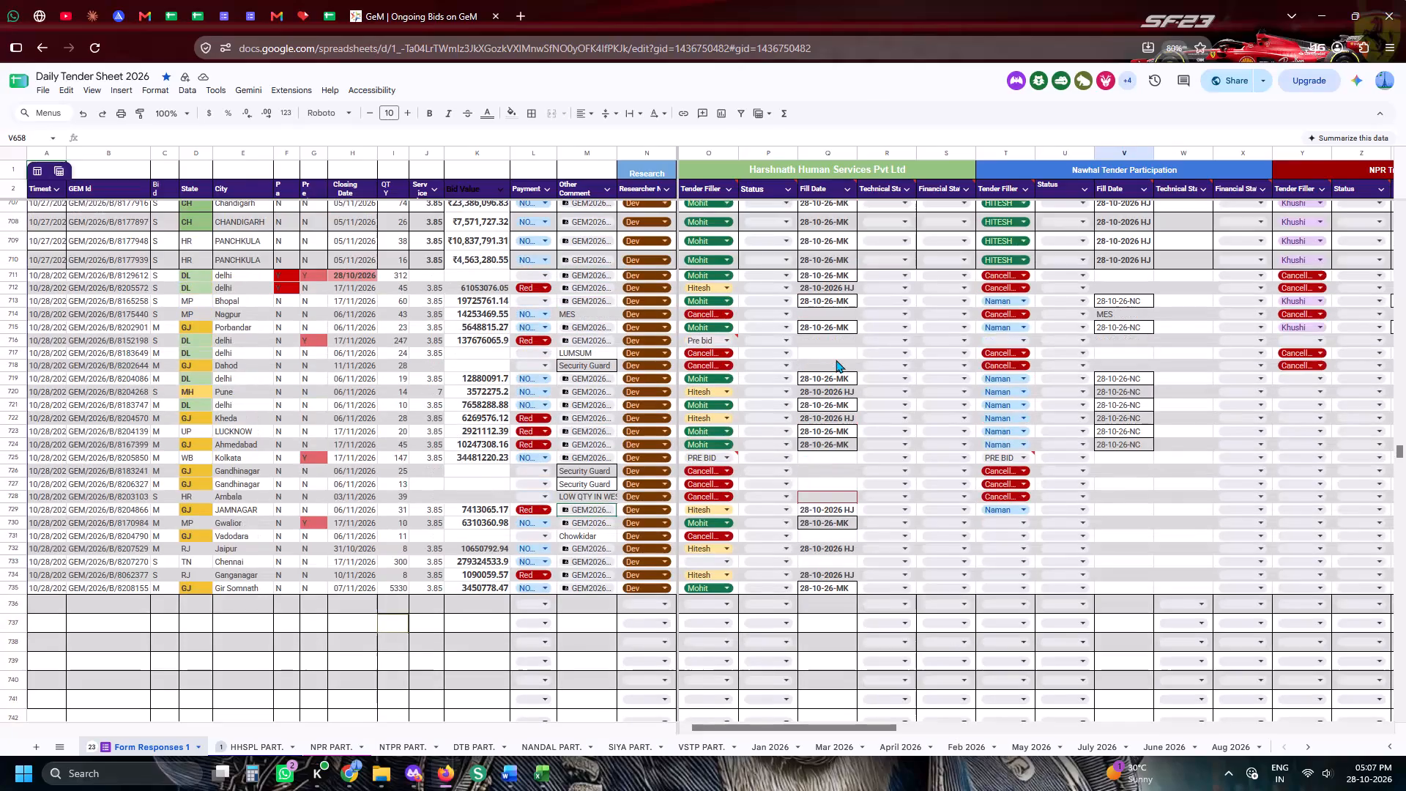
Go back from the GeM bid listing to Daily Tender Sheet 2026 and check the latest bid entries in the HHSPL PART. sheet.
click(456, 0)
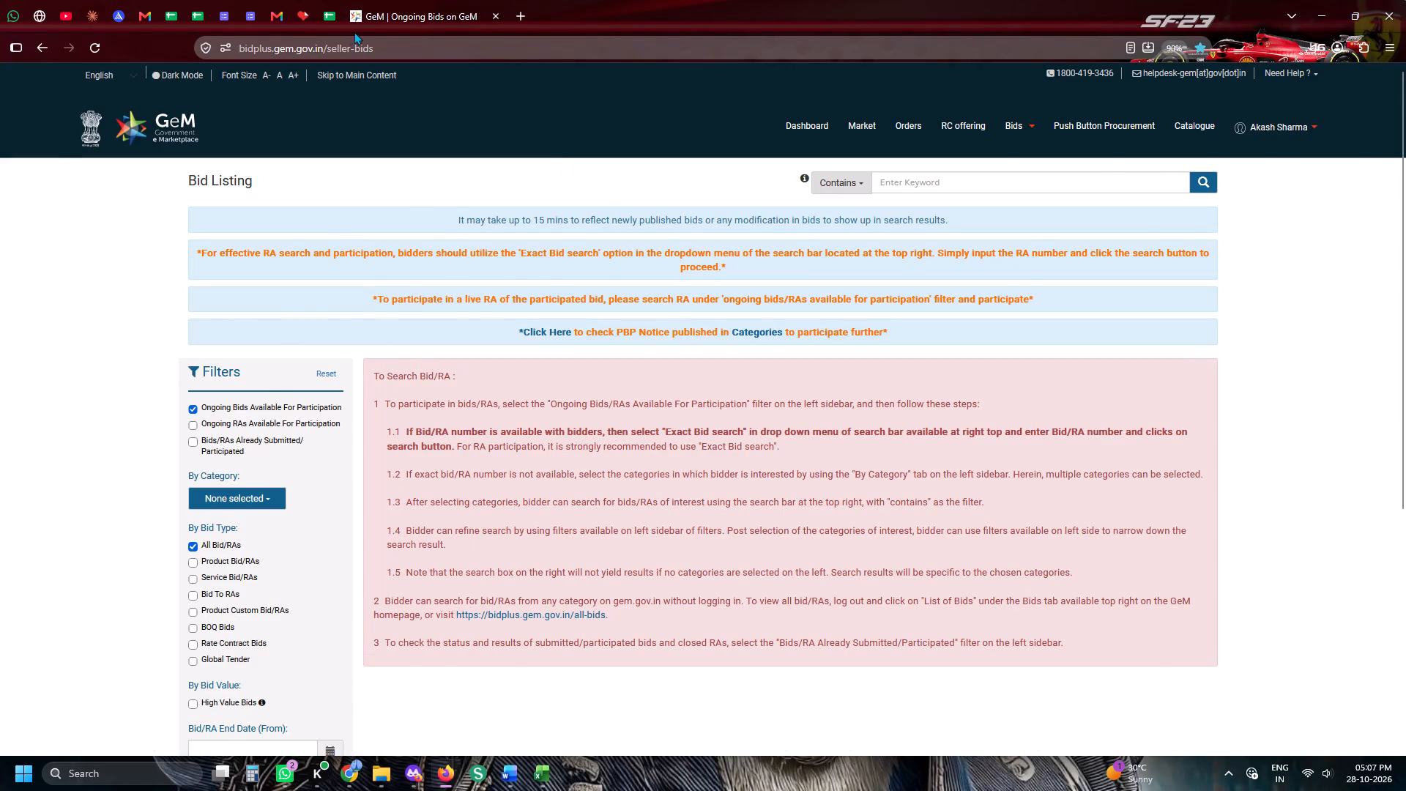
click(341, 13)
click(245, 734)
click(250, 740)
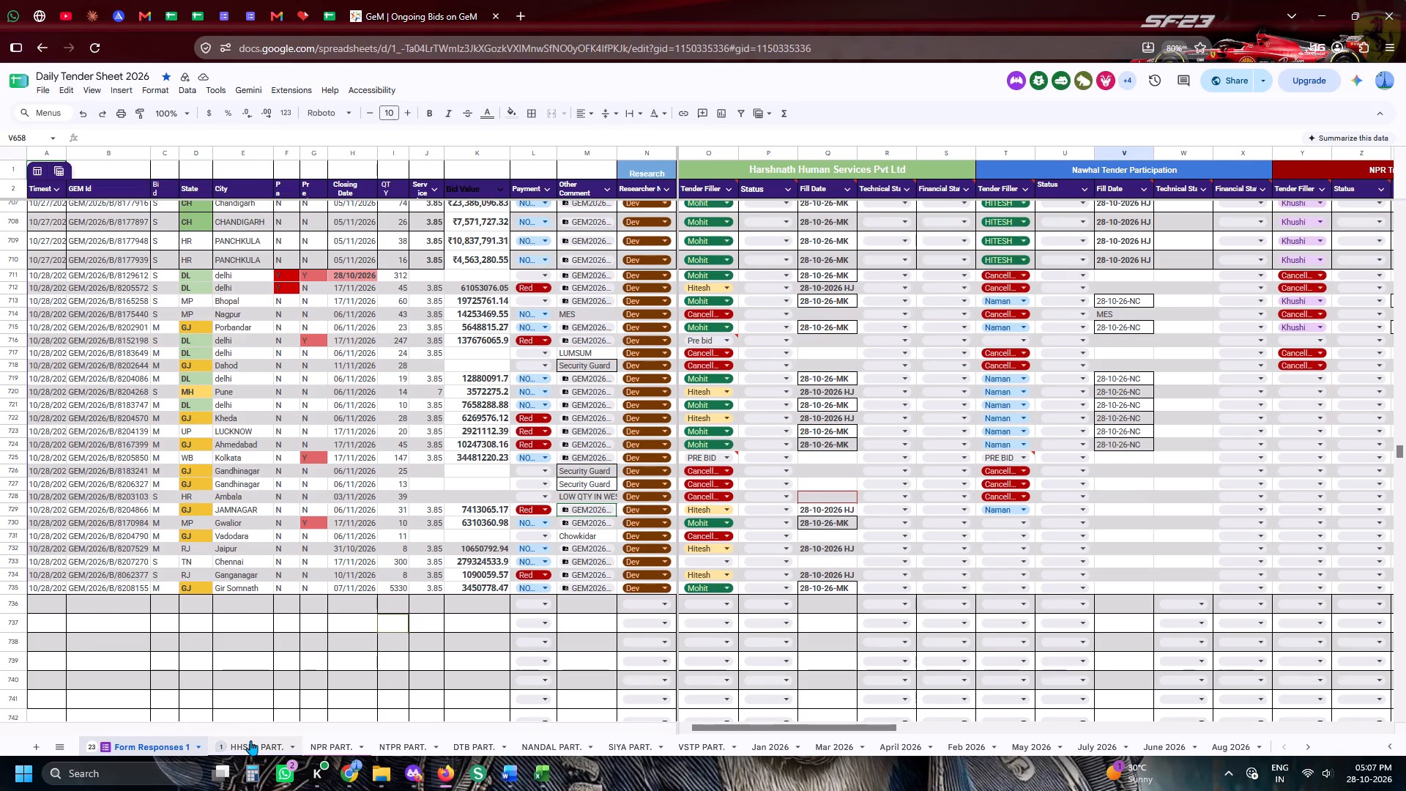
scroll(414, 521, down, 4)
scroll(414, 521, up, 4)
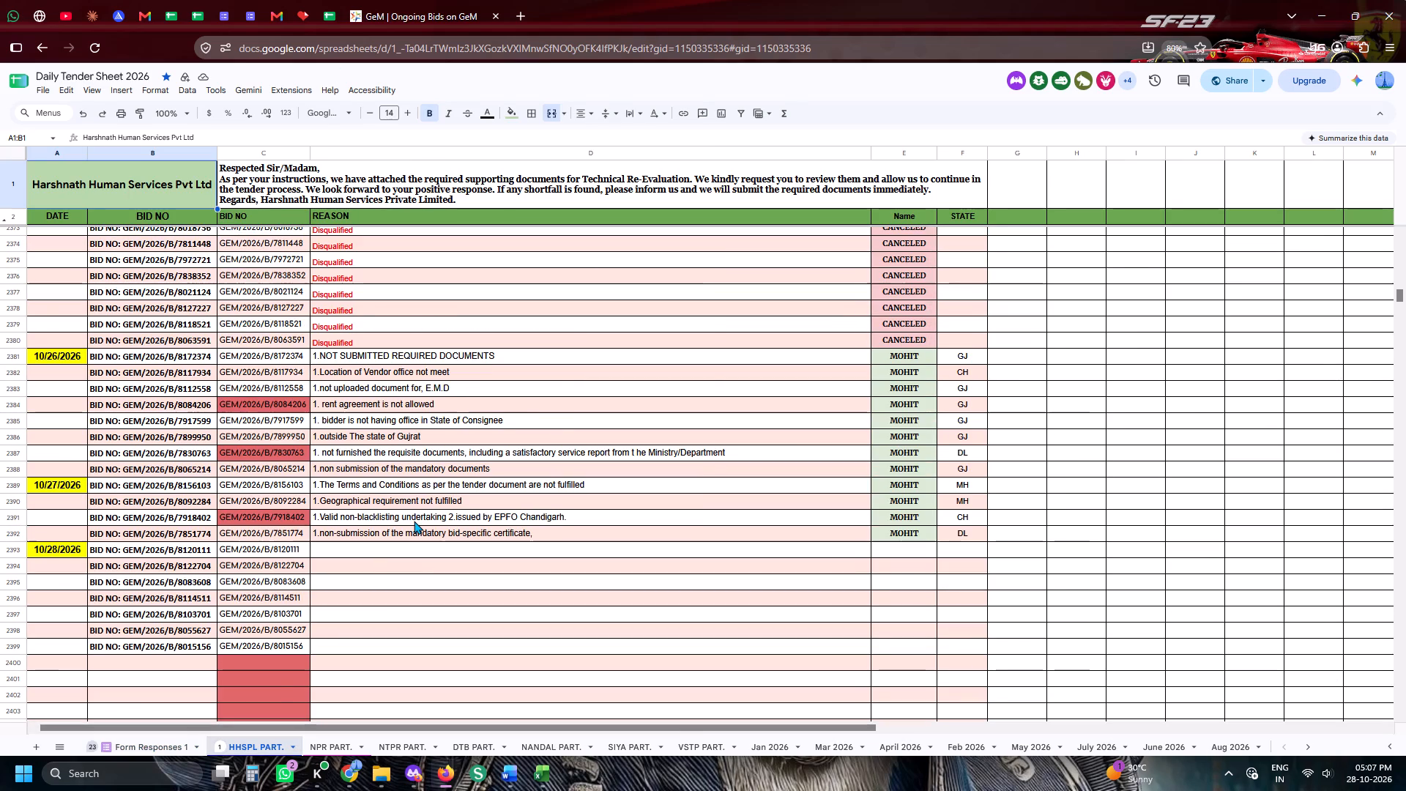
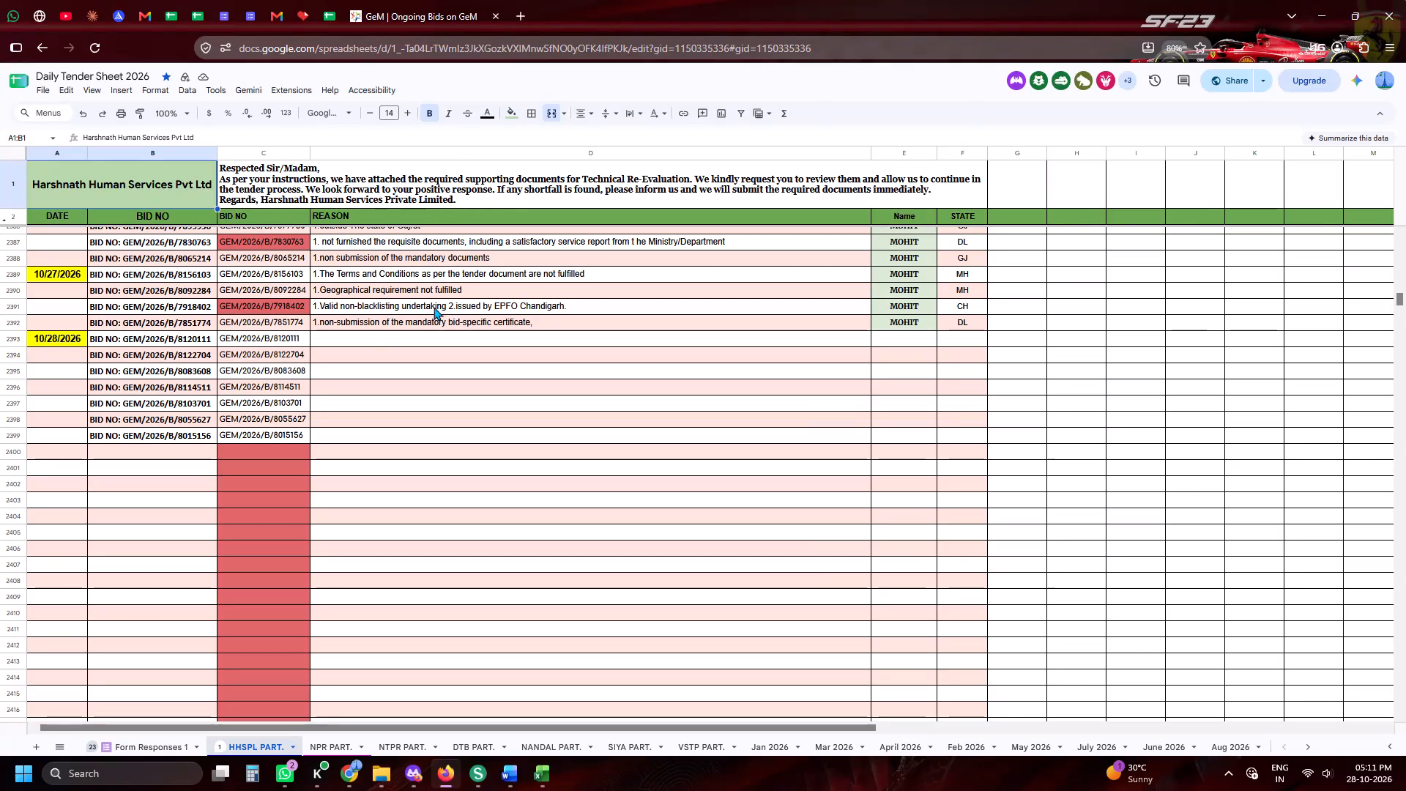
Copy bid number GEM/2026/B/8120111 from the 10/28/2026 entry and find it in the GeM bid listing using Exact Bid Search.
click(294, 333)
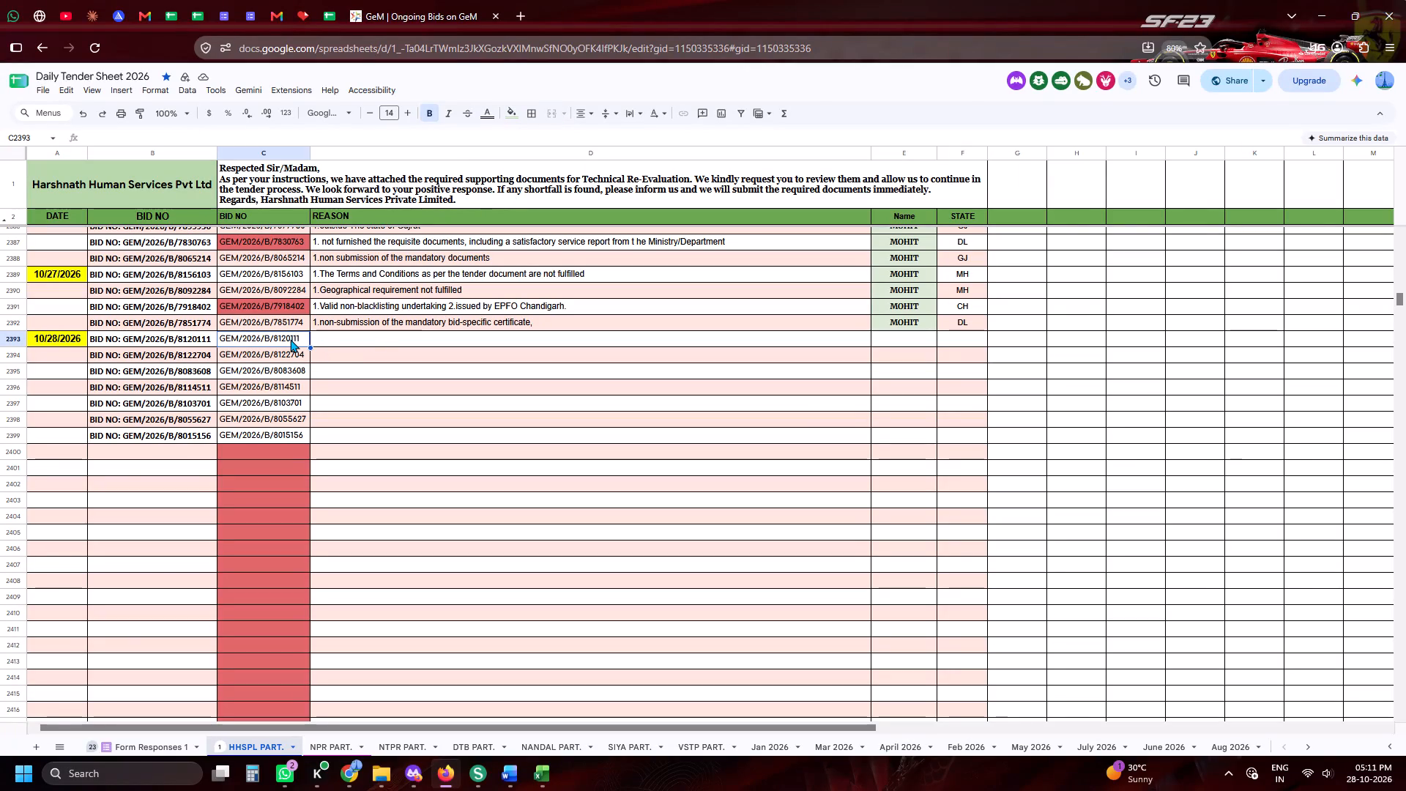
key(ctrl+c)
key(ctrl+c)
key(ctrl+c)
click(443, 0)
click(908, 191)
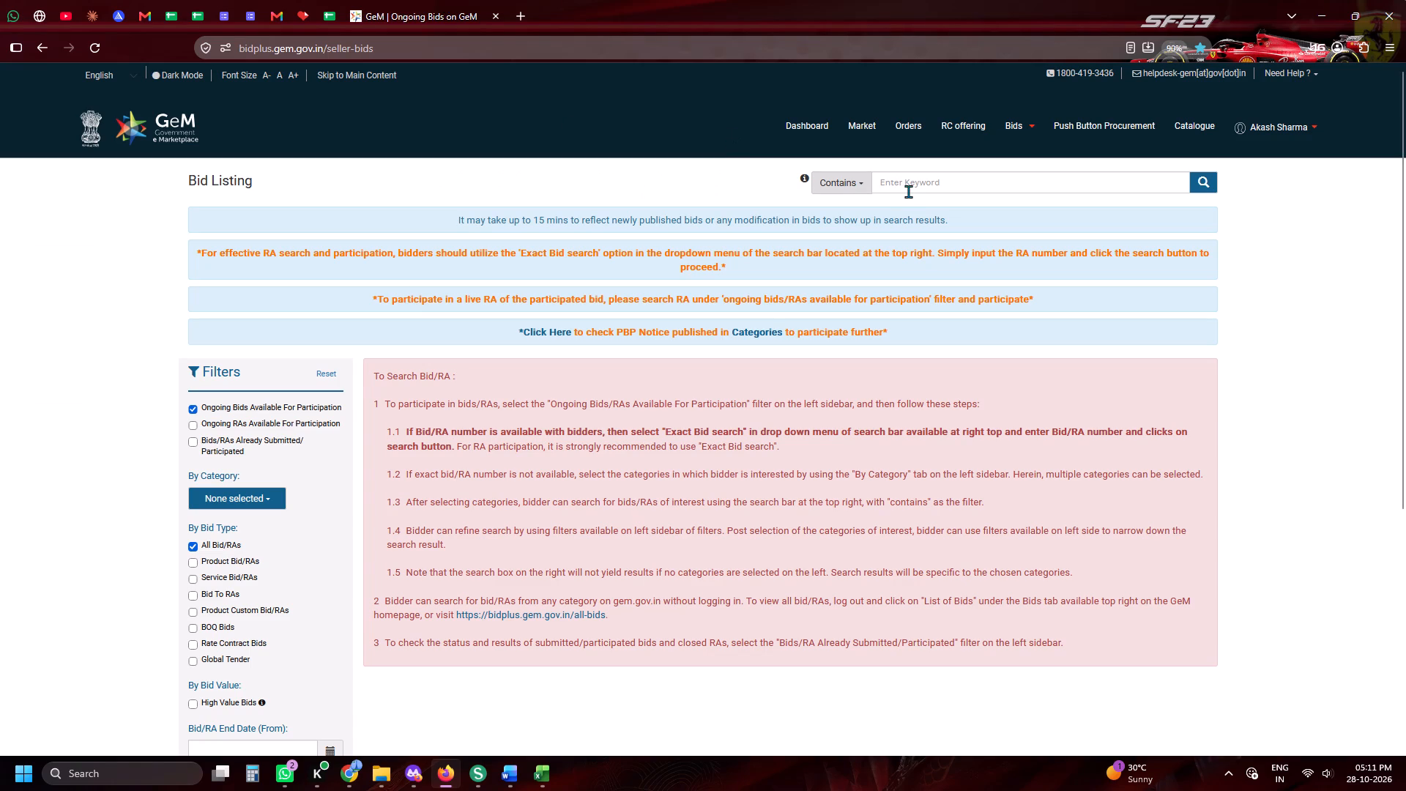
key(ctrl+v)
click(861, 180)
click(852, 264)
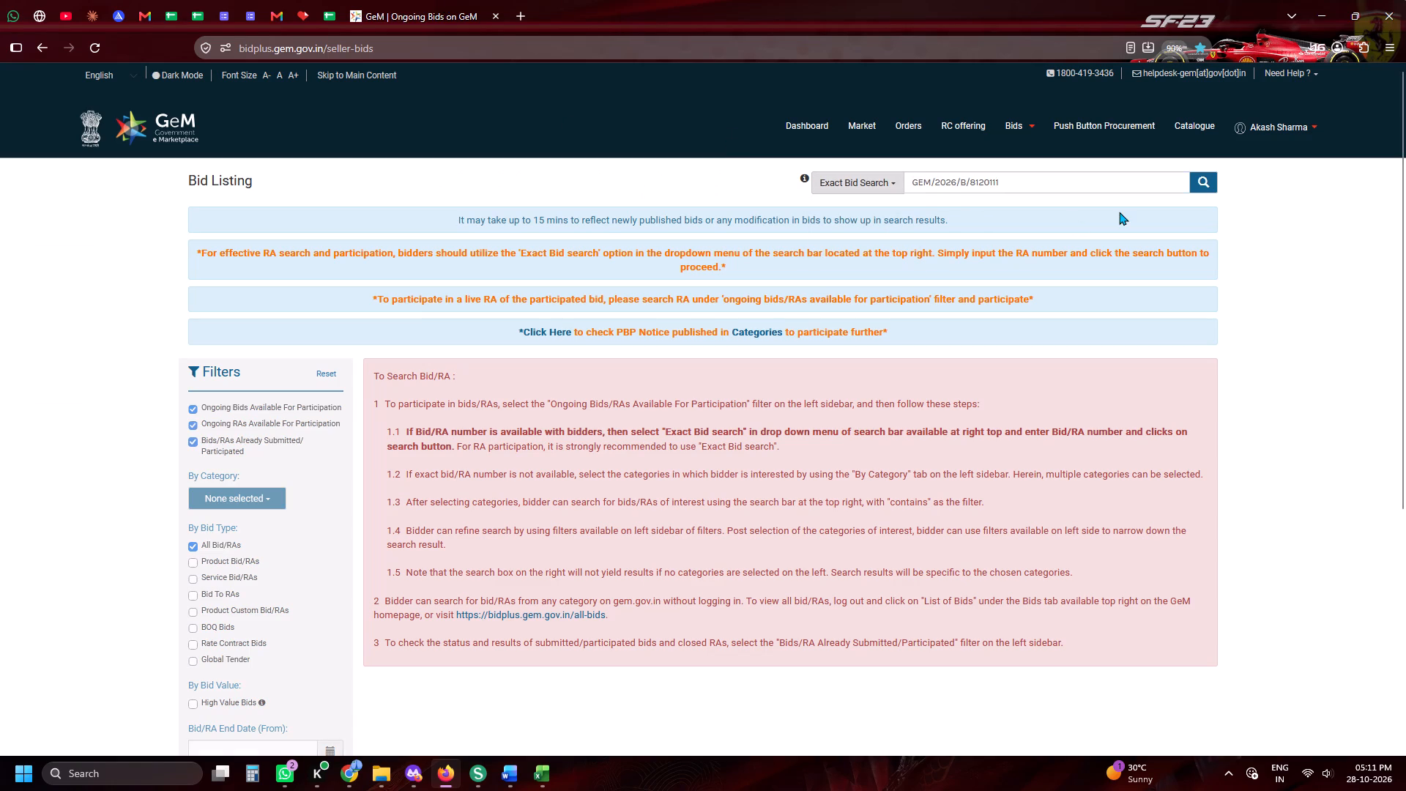
click(1211, 174)
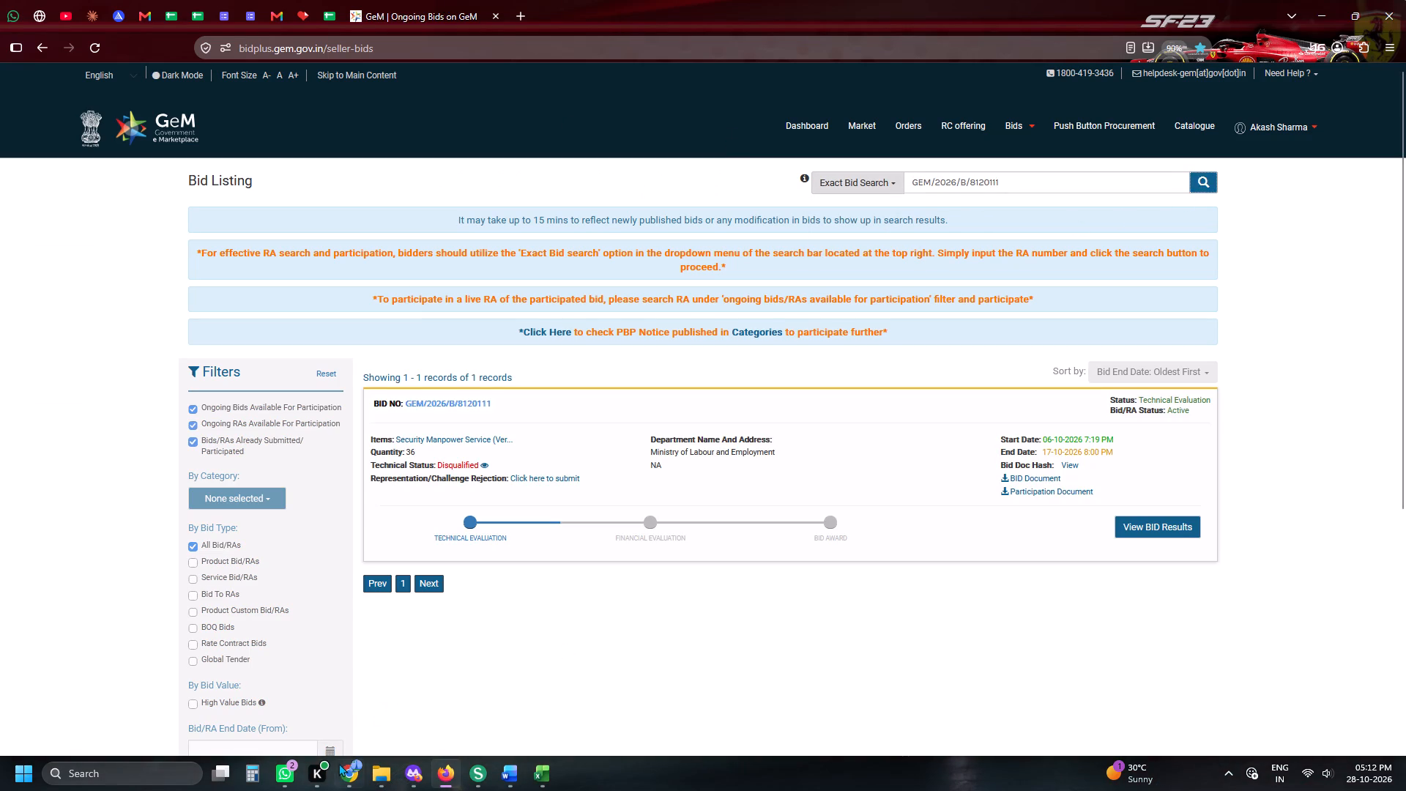
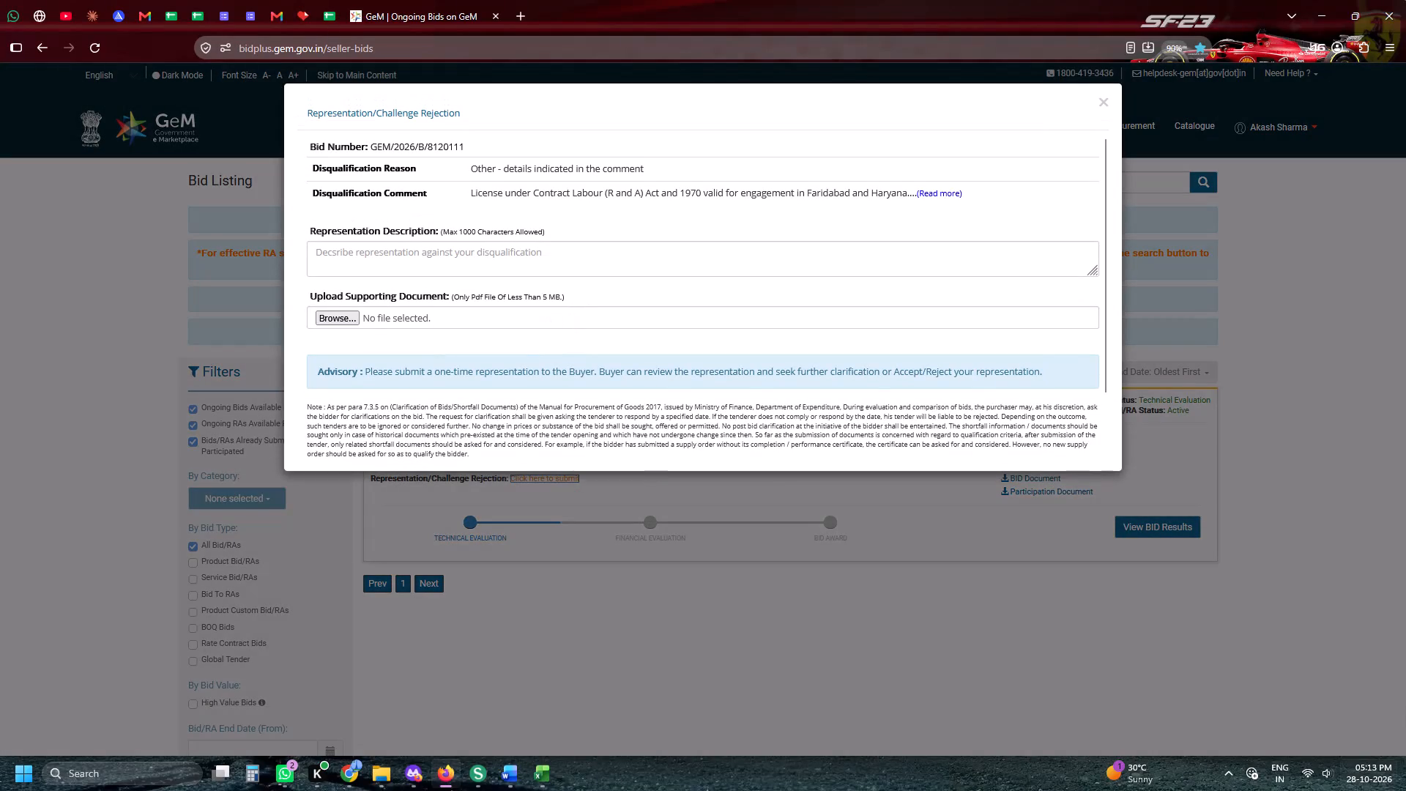
Log "1.1970 valid for engagement in Faridabad and Haryana" from the full disqualification comment as bid GEM/2026/B/8120111's reason in the tender sheet, with state HR.
click(918, 198)
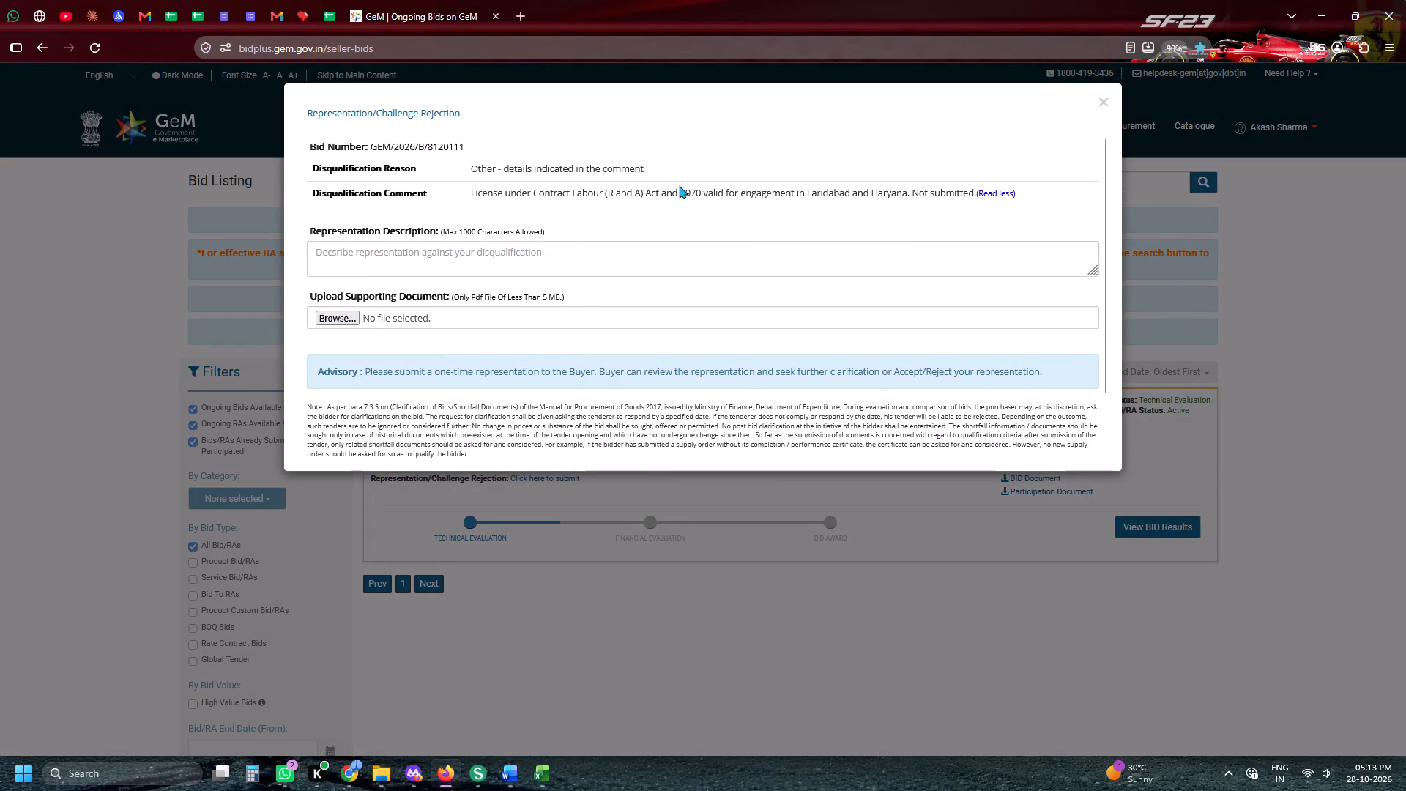
drag(680, 190, 900, 196)
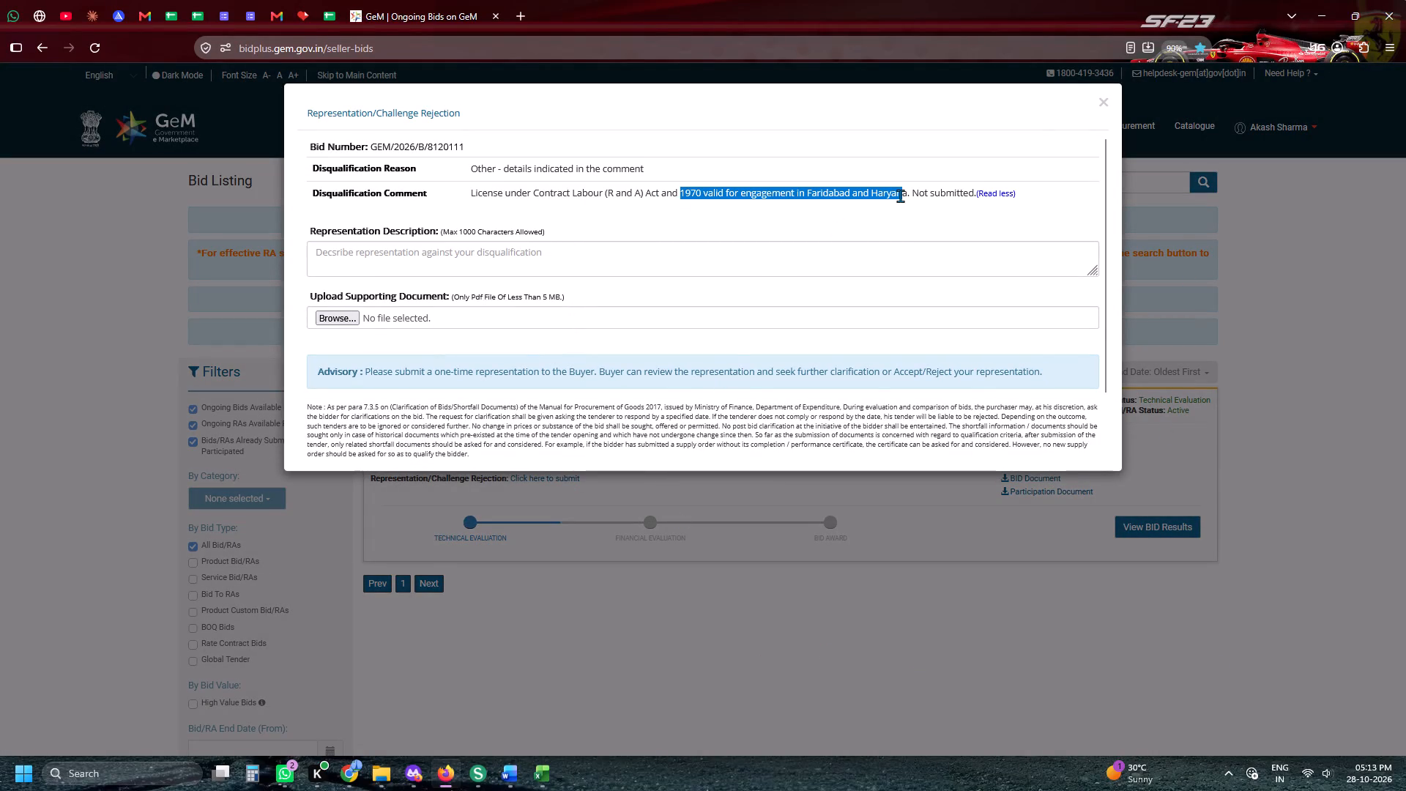
drag(900, 196, 907, 196)
key(ctrl+c)
key(ctrl+c)
key(ctrl+c)
click(335, 20)
click(388, 338)
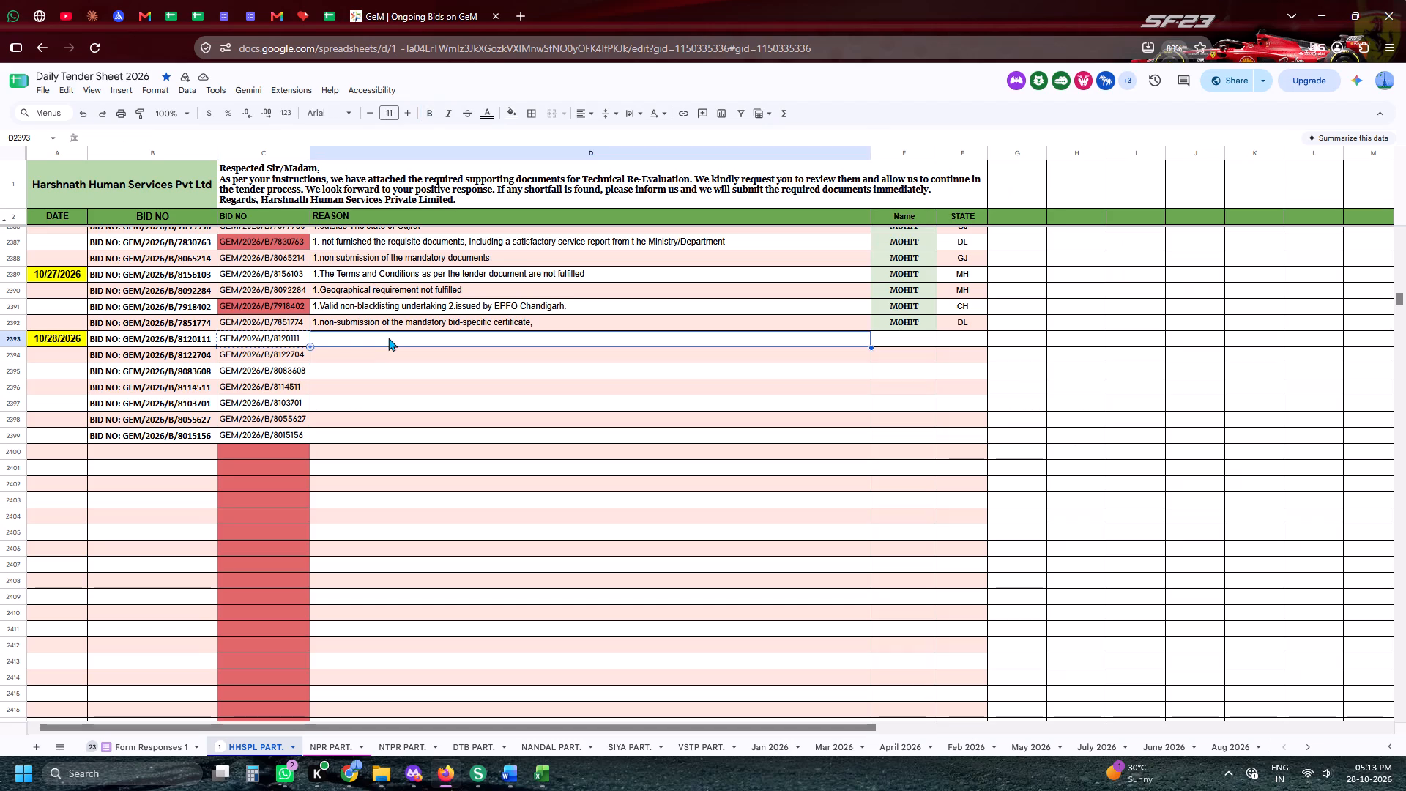
text(1.)
key(ctrl+v)
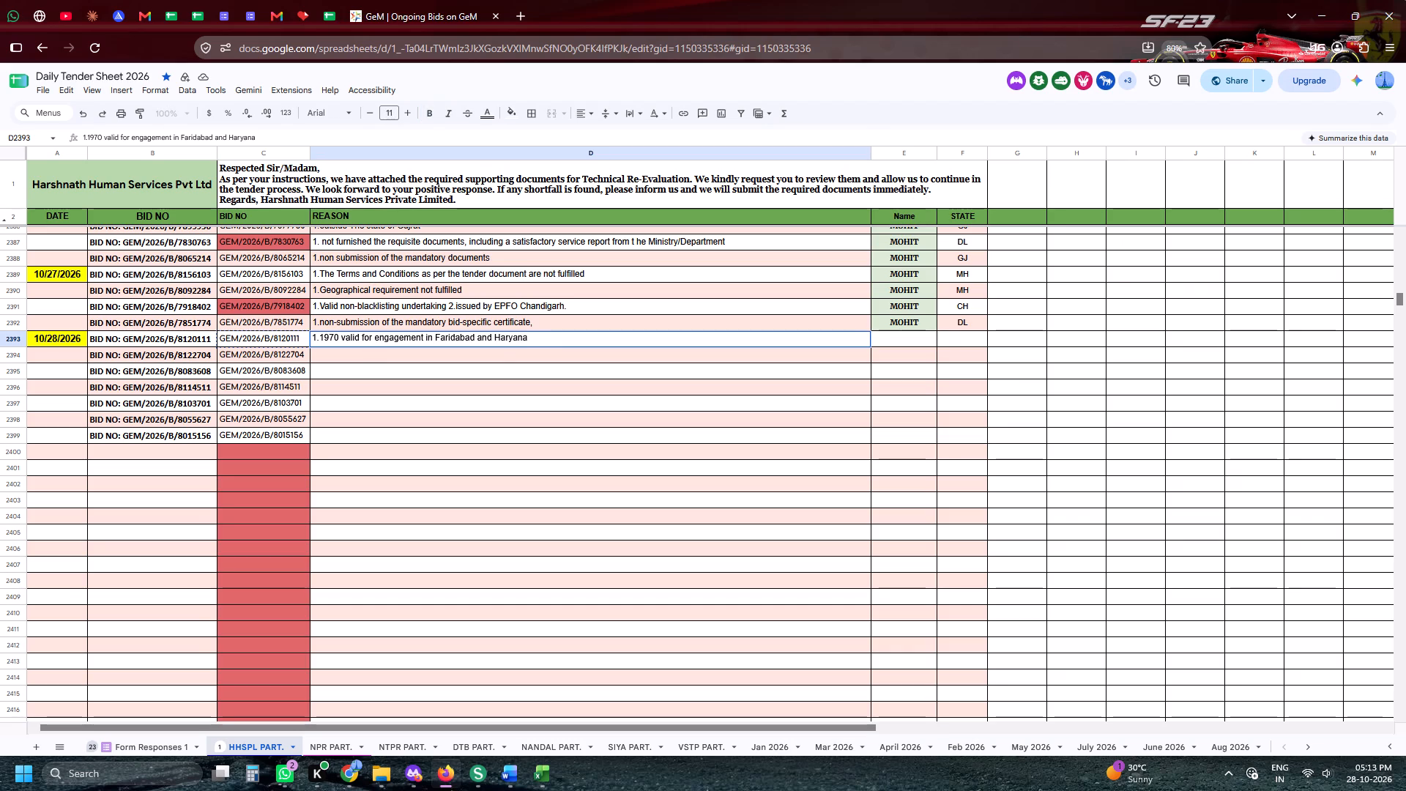
key(Tab)
key(Tab)
text(hr)
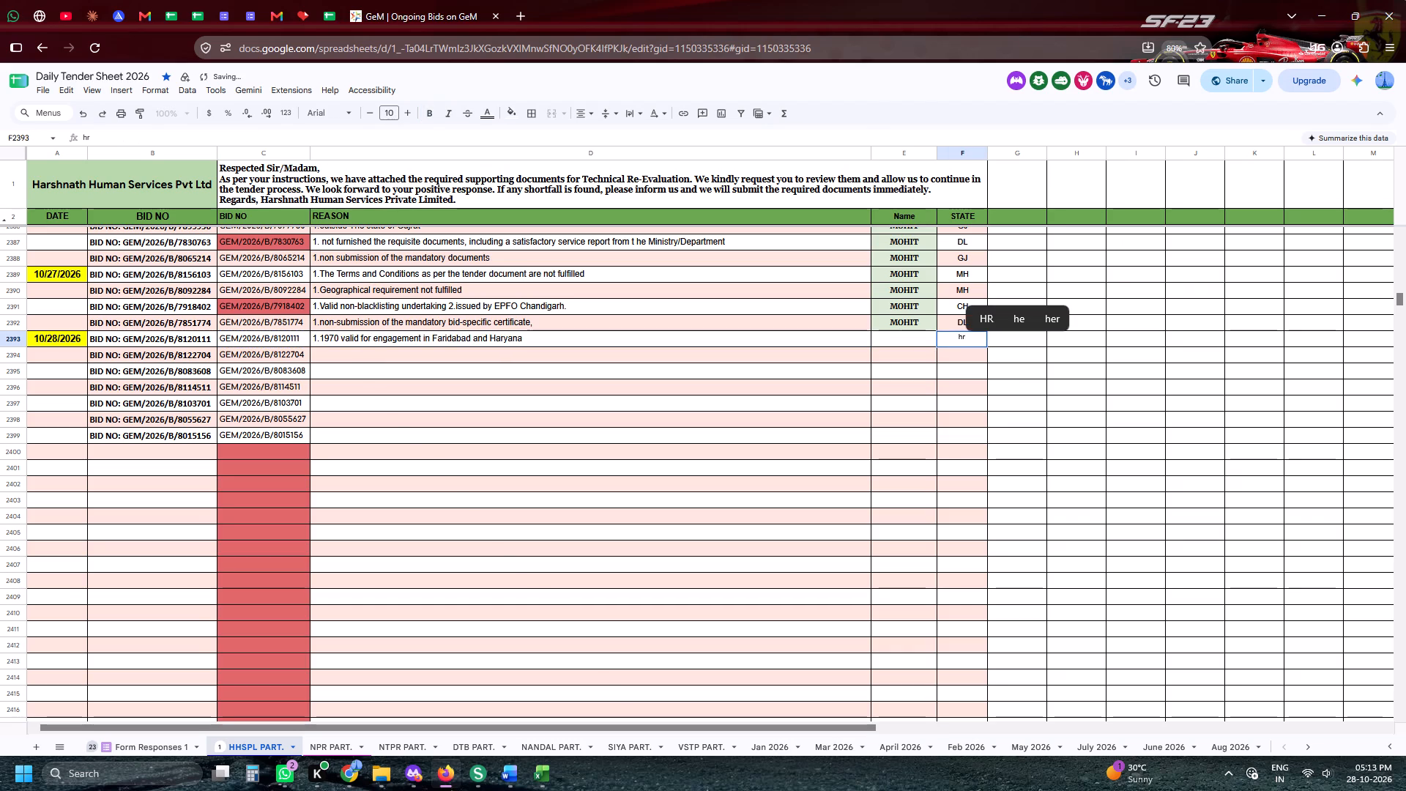
key(BackSpace)
text(HR)
key(Tab)
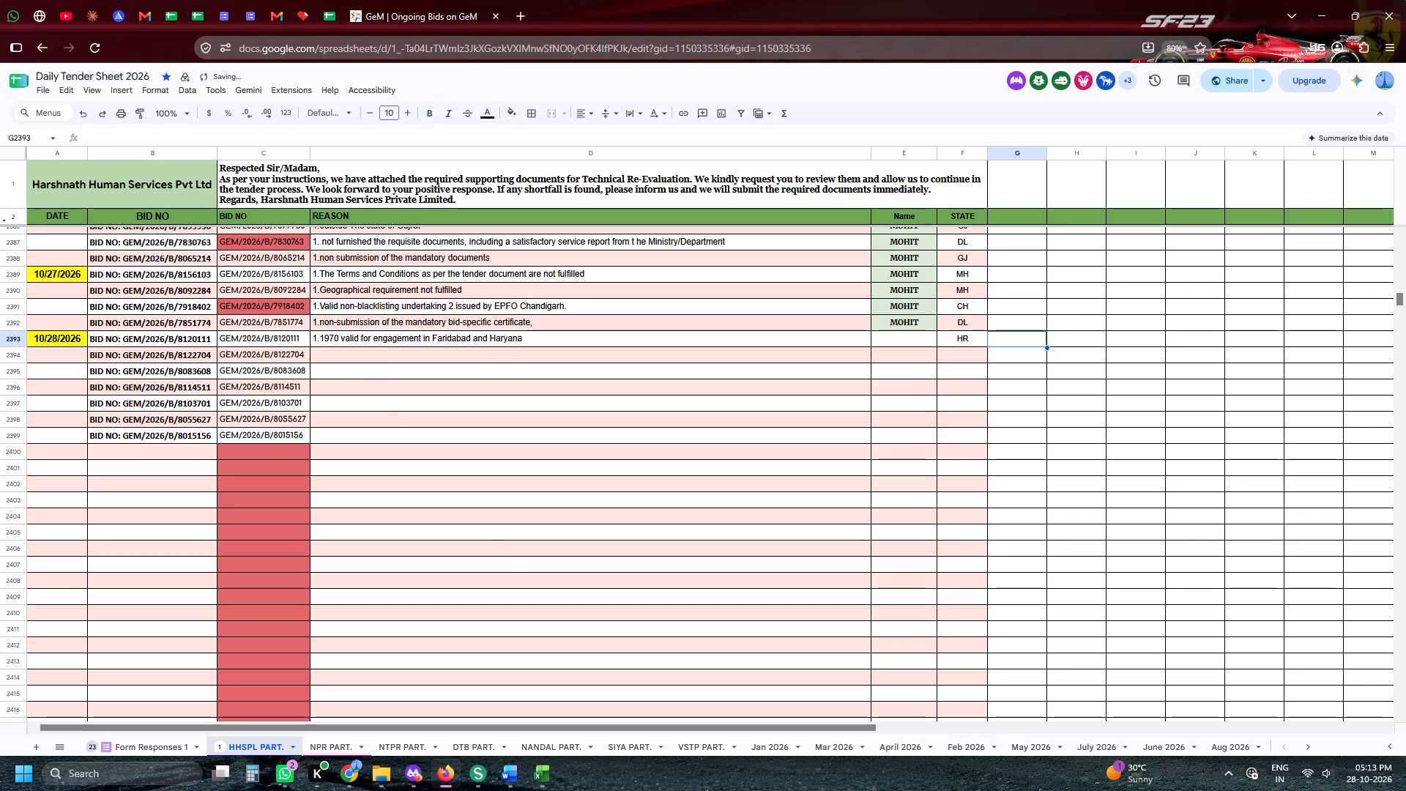
Attach undertaking-labour-licence from the Undertakings folder as the supporting document for bid GEM/2026/B/8120111's representation.
click(346, 0)
click(349, 319)
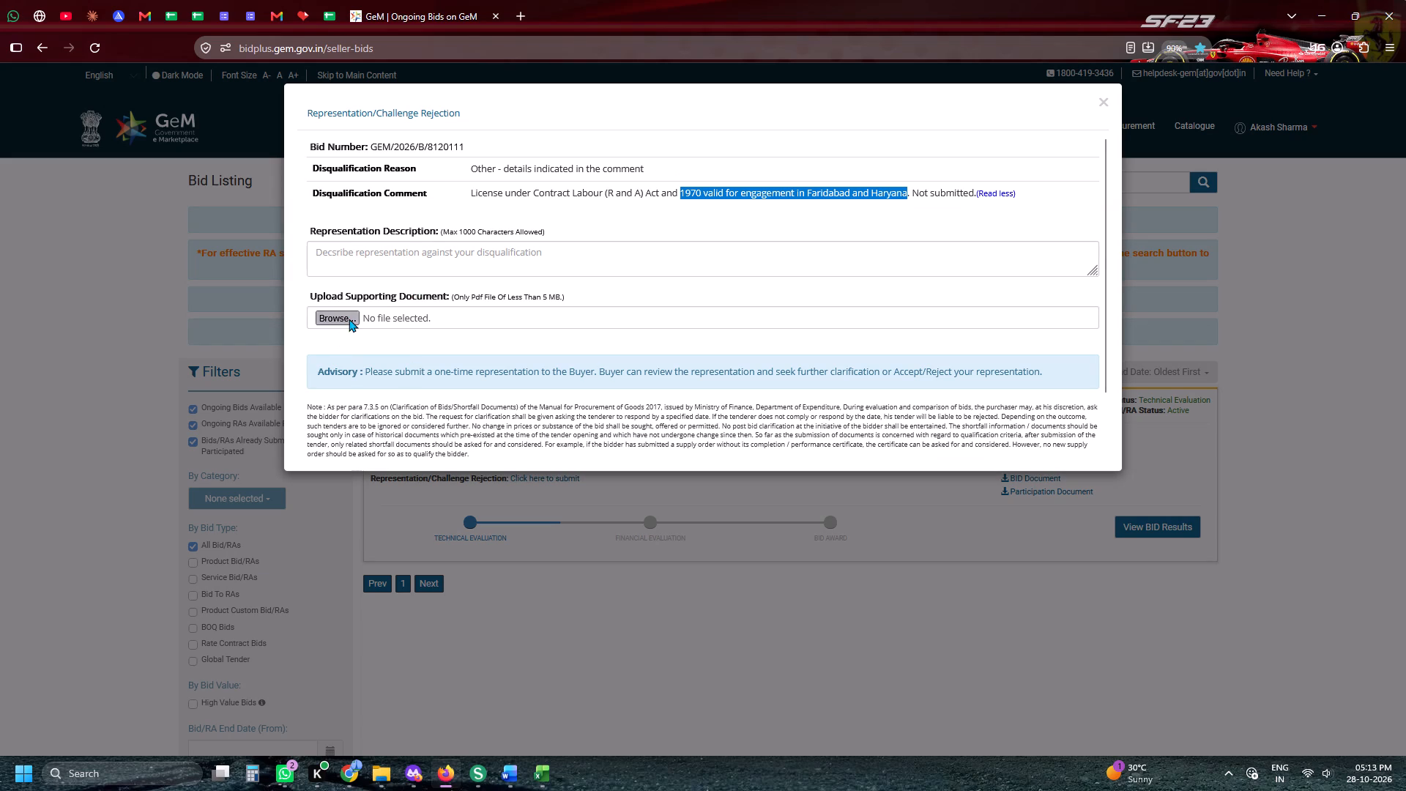
scroll(1120, 376, up, 9)
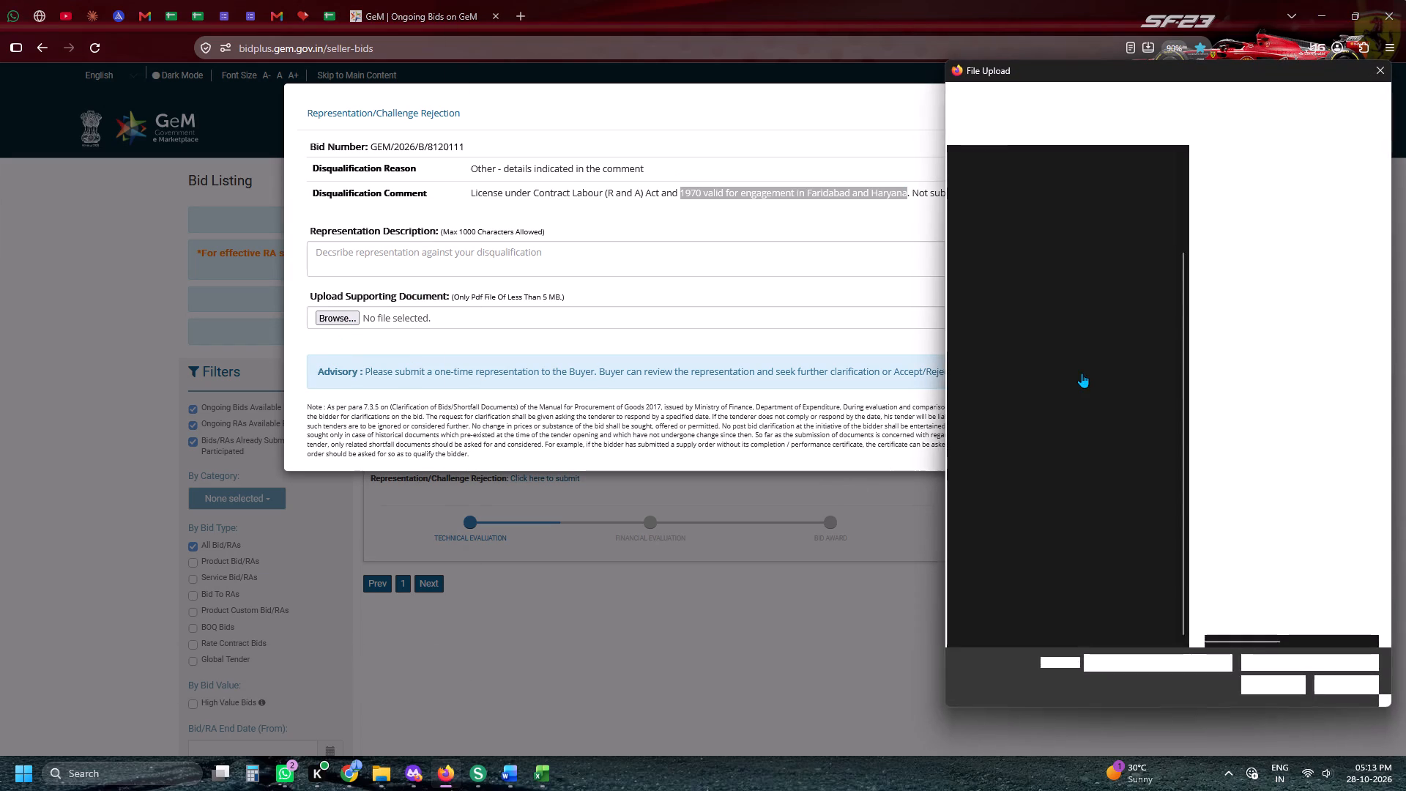
scroll(1082, 373, up, 1)
click(1054, 362)
click(1052, 386)
scroll(1271, 363, down, 5)
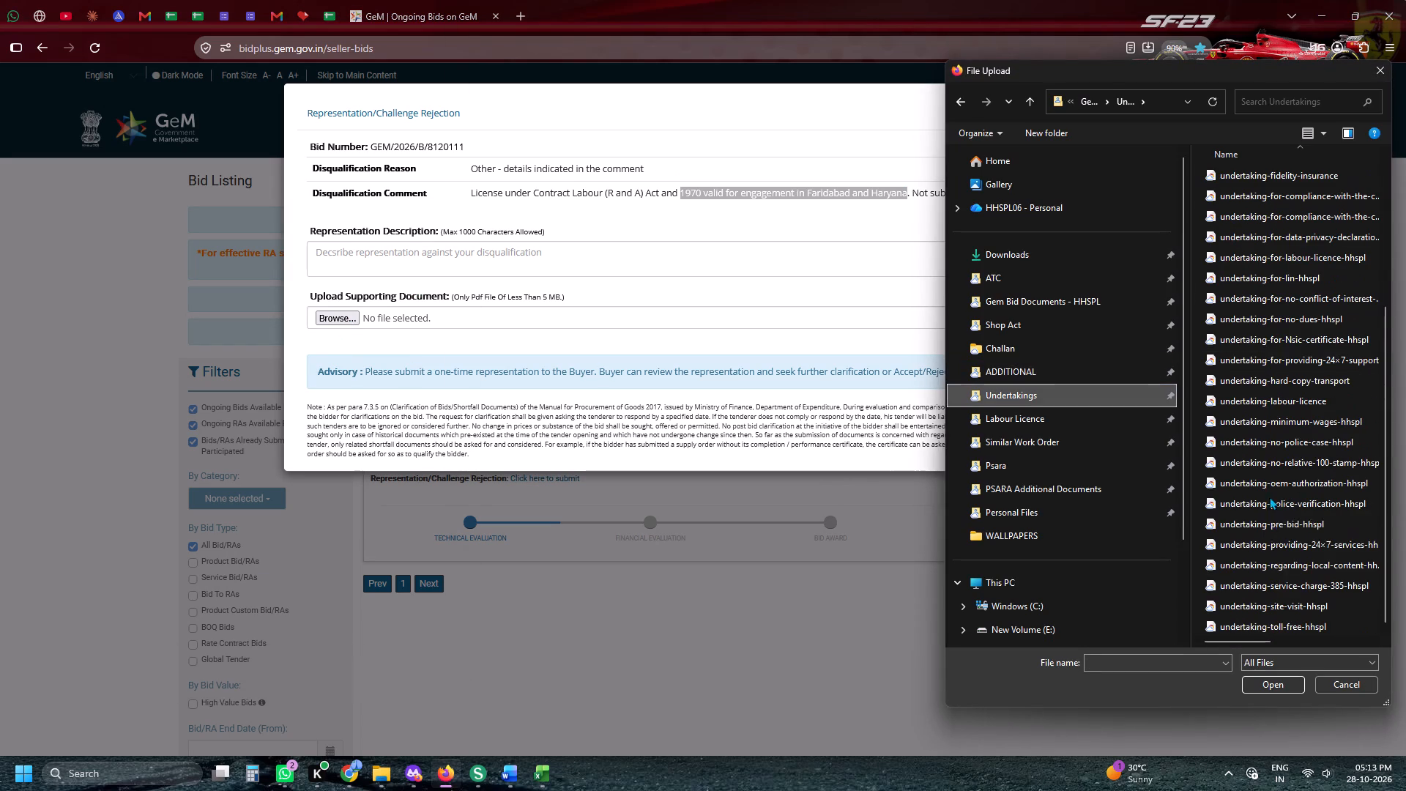
click(1277, 527)
scroll(1277, 527, down, 5)
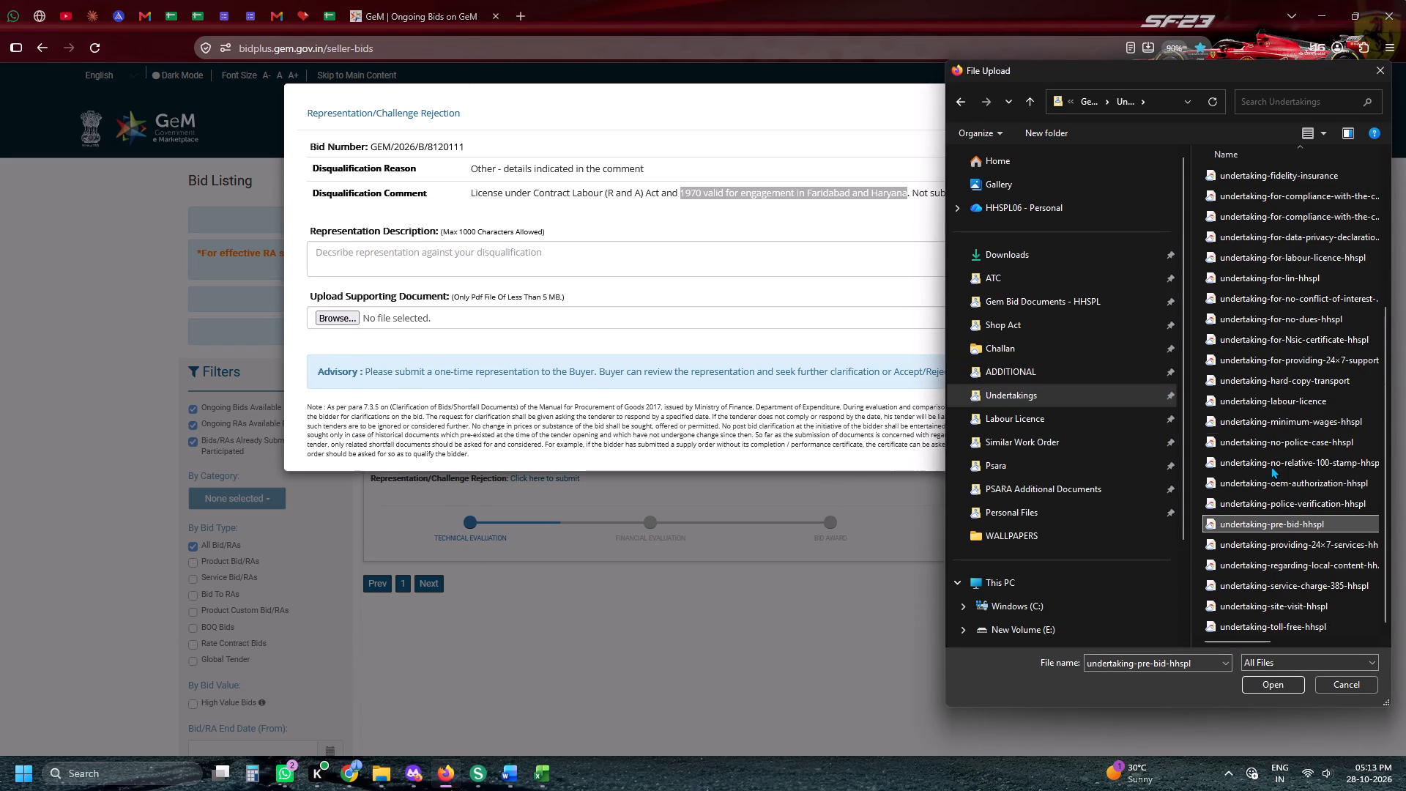
click(1268, 401)
double_click(1268, 400)
click(486, 248)
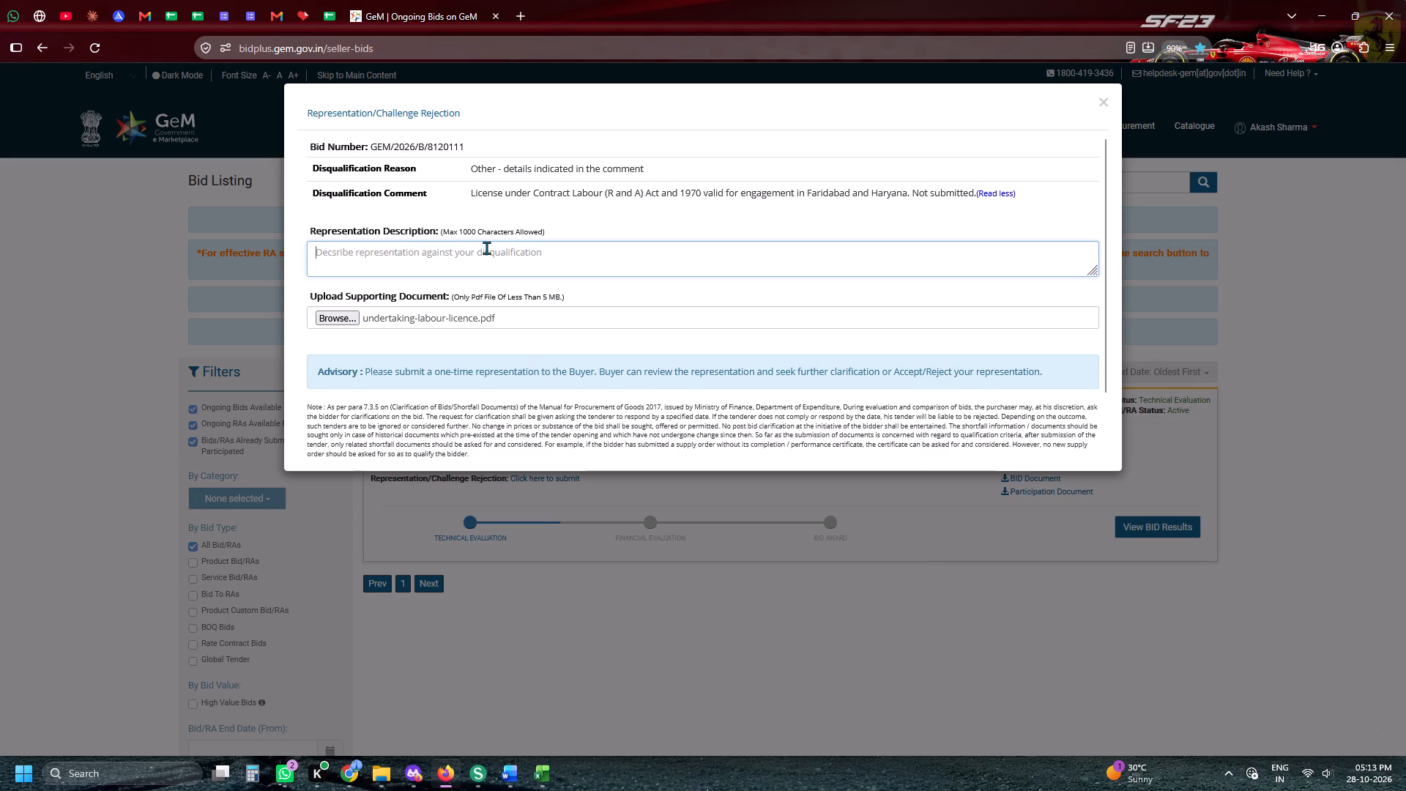
key(super+v)
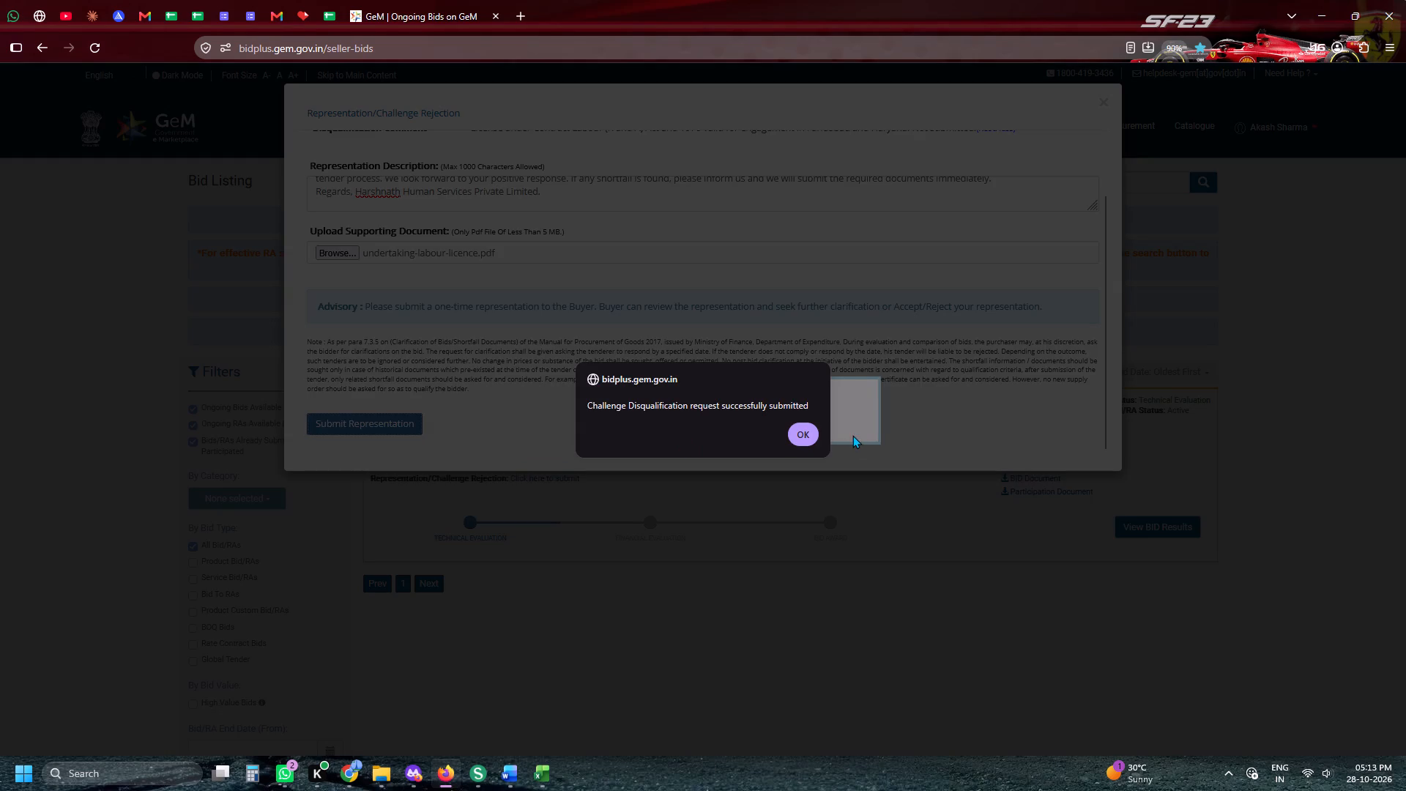
click(803, 433)
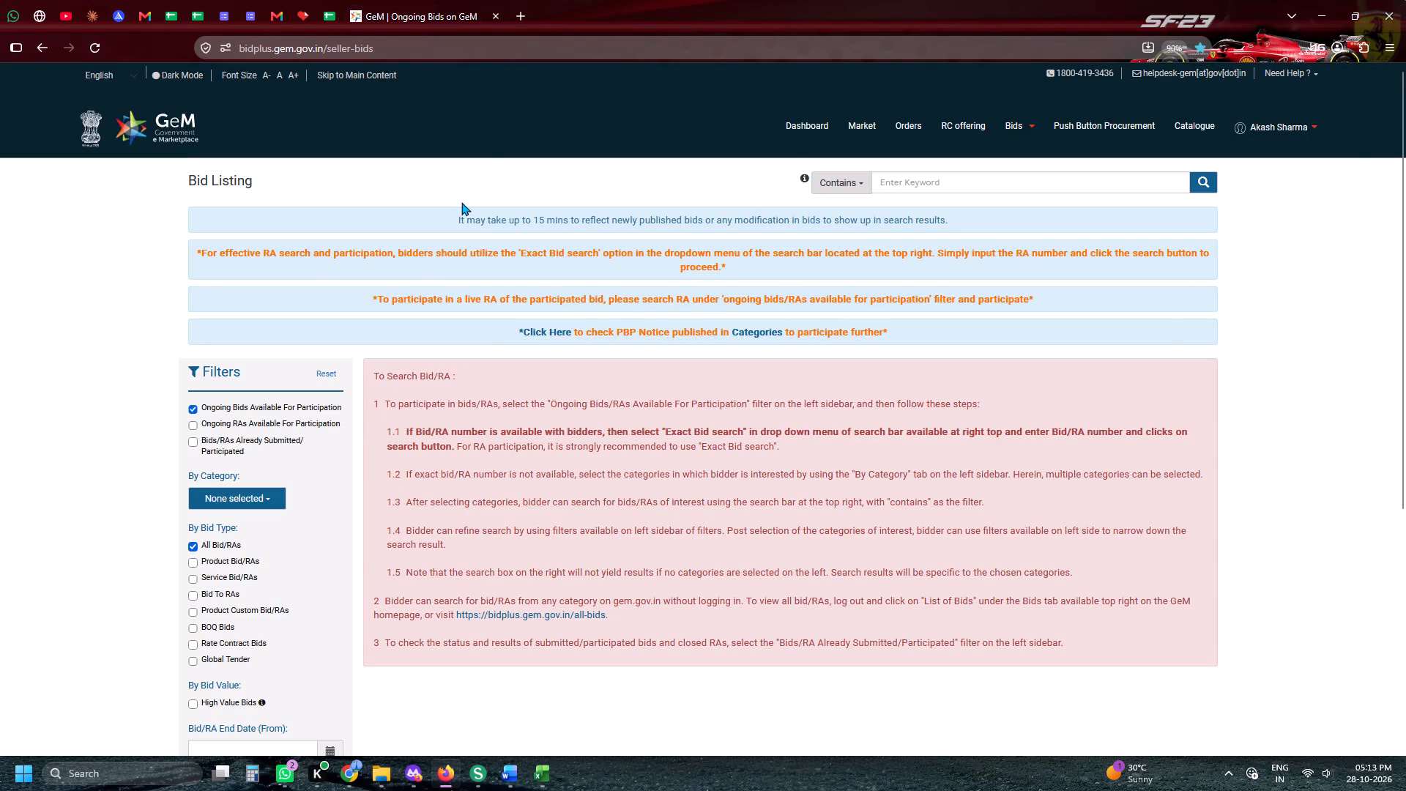
Copy bid number GEM/2026/B/8122704 from the tender sheet and find it in the GeM bid listing using Exact Bid Search.
click(319, 0)
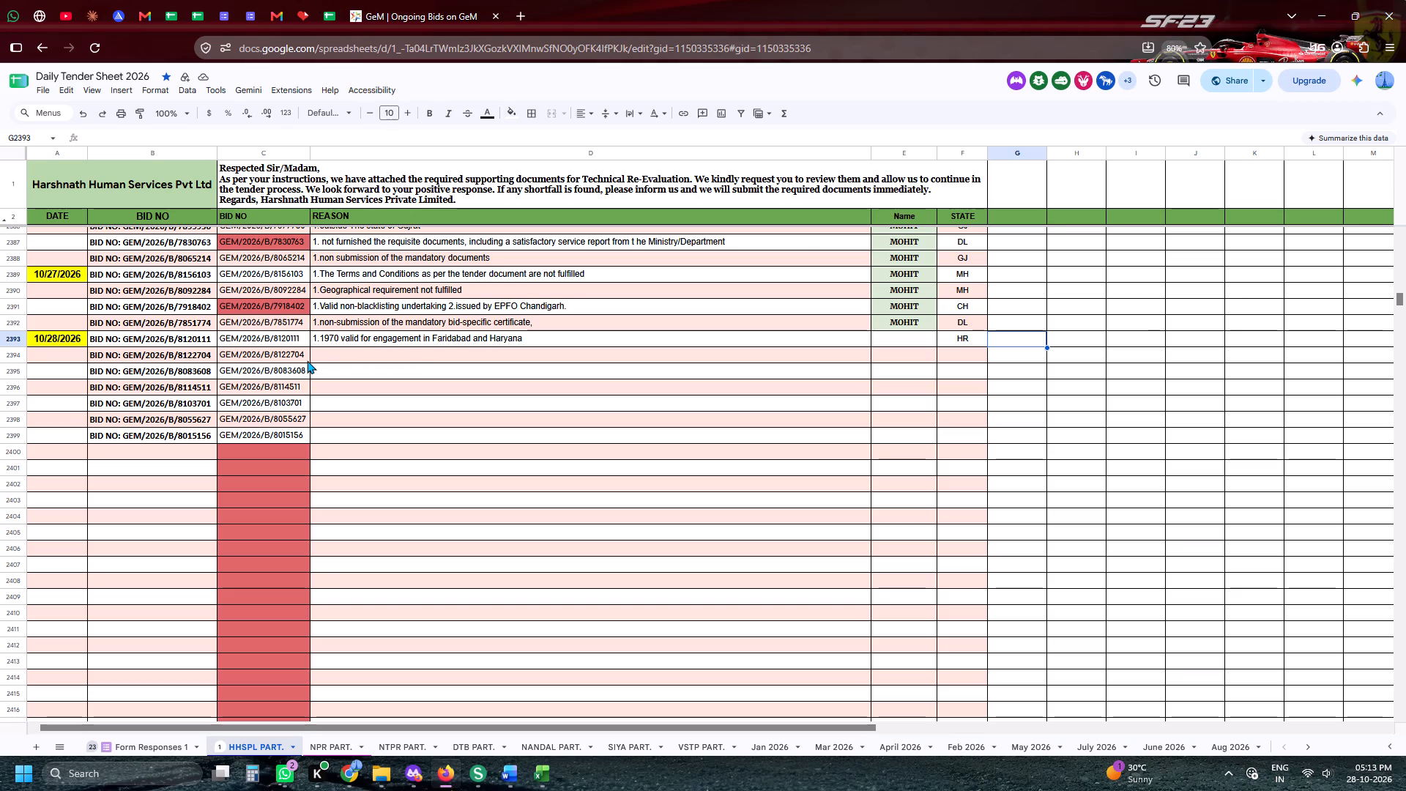
click(307, 360)
key(ctrl+c)
key(ctrl+c)
key(ctrl+c)
click(403, 0)
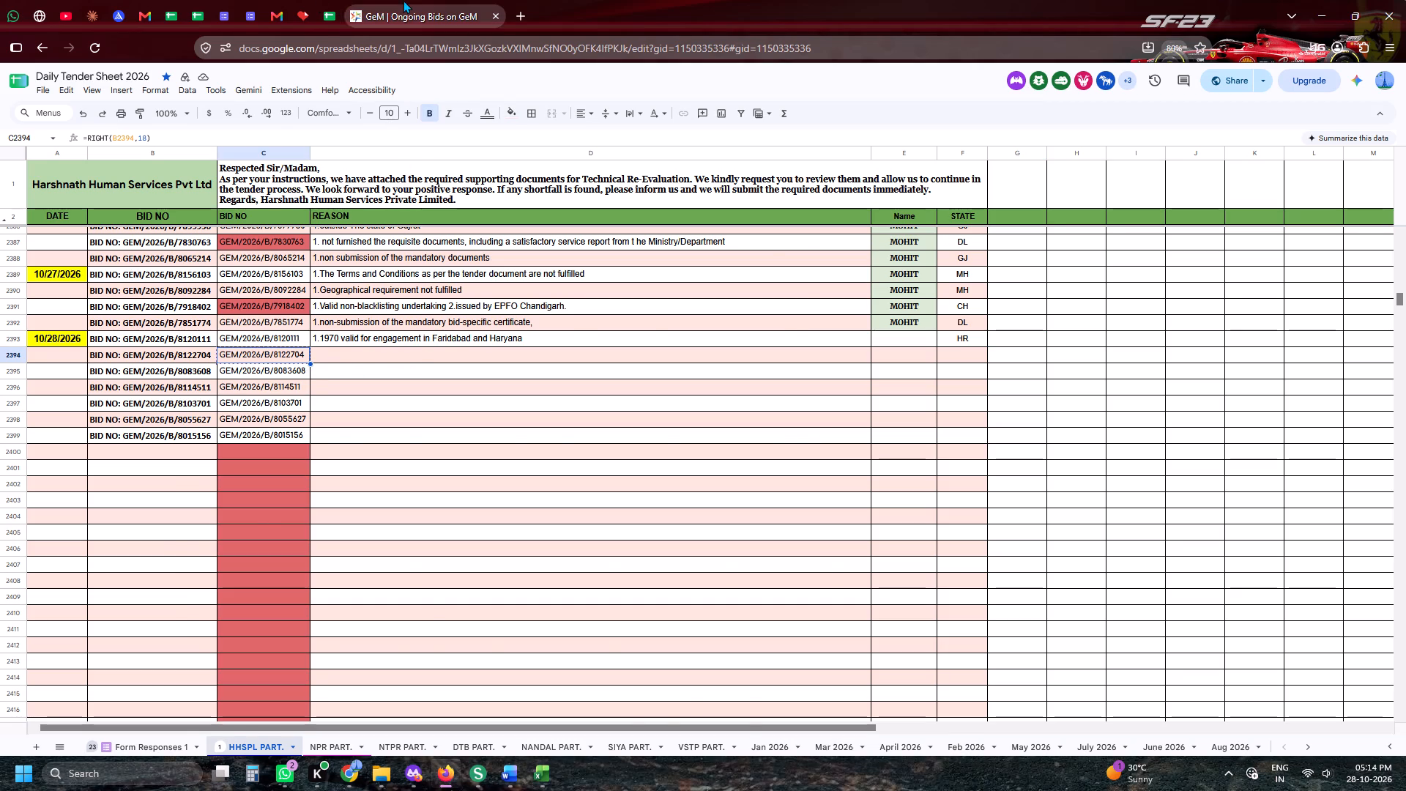
click(910, 174)
key(ctrl+v)
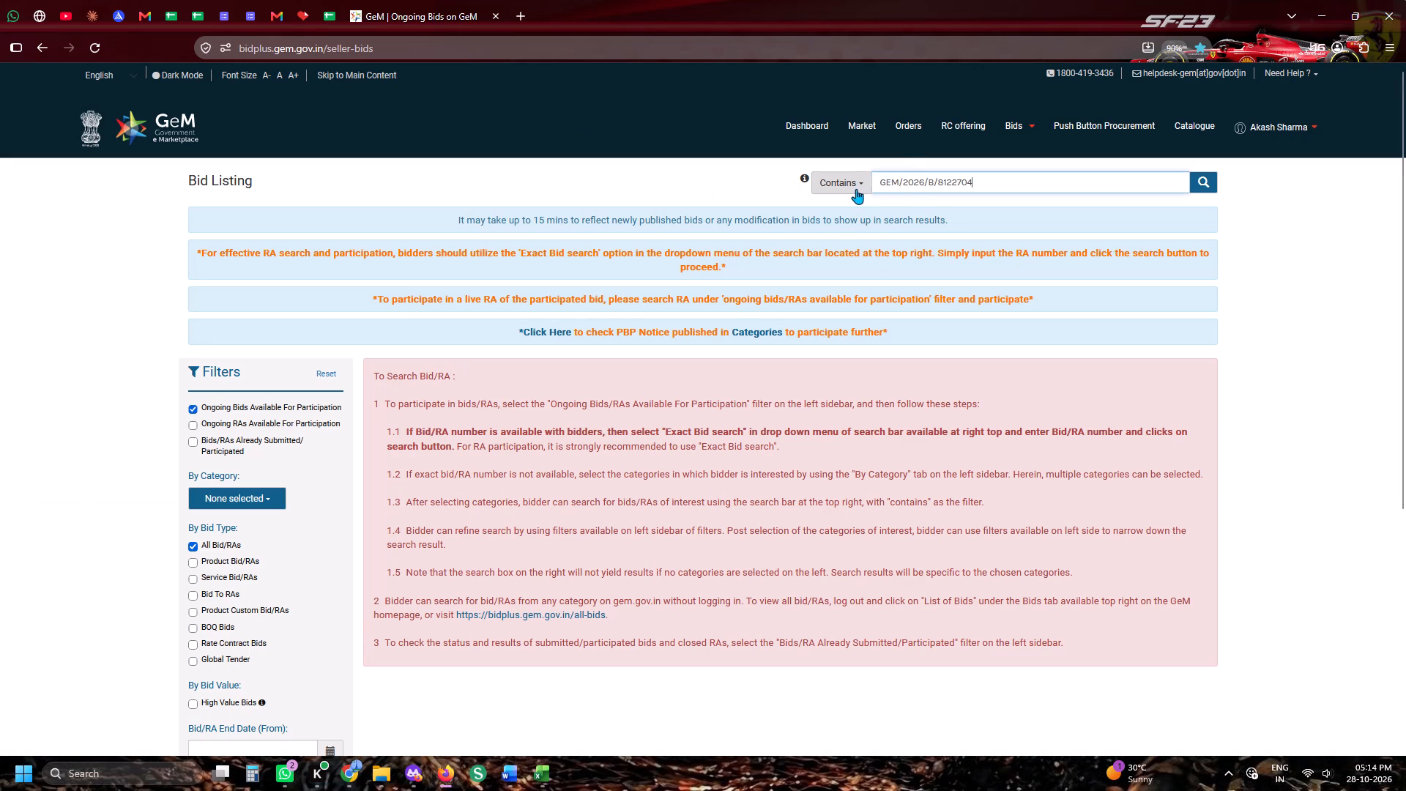
click(857, 189)
click(852, 273)
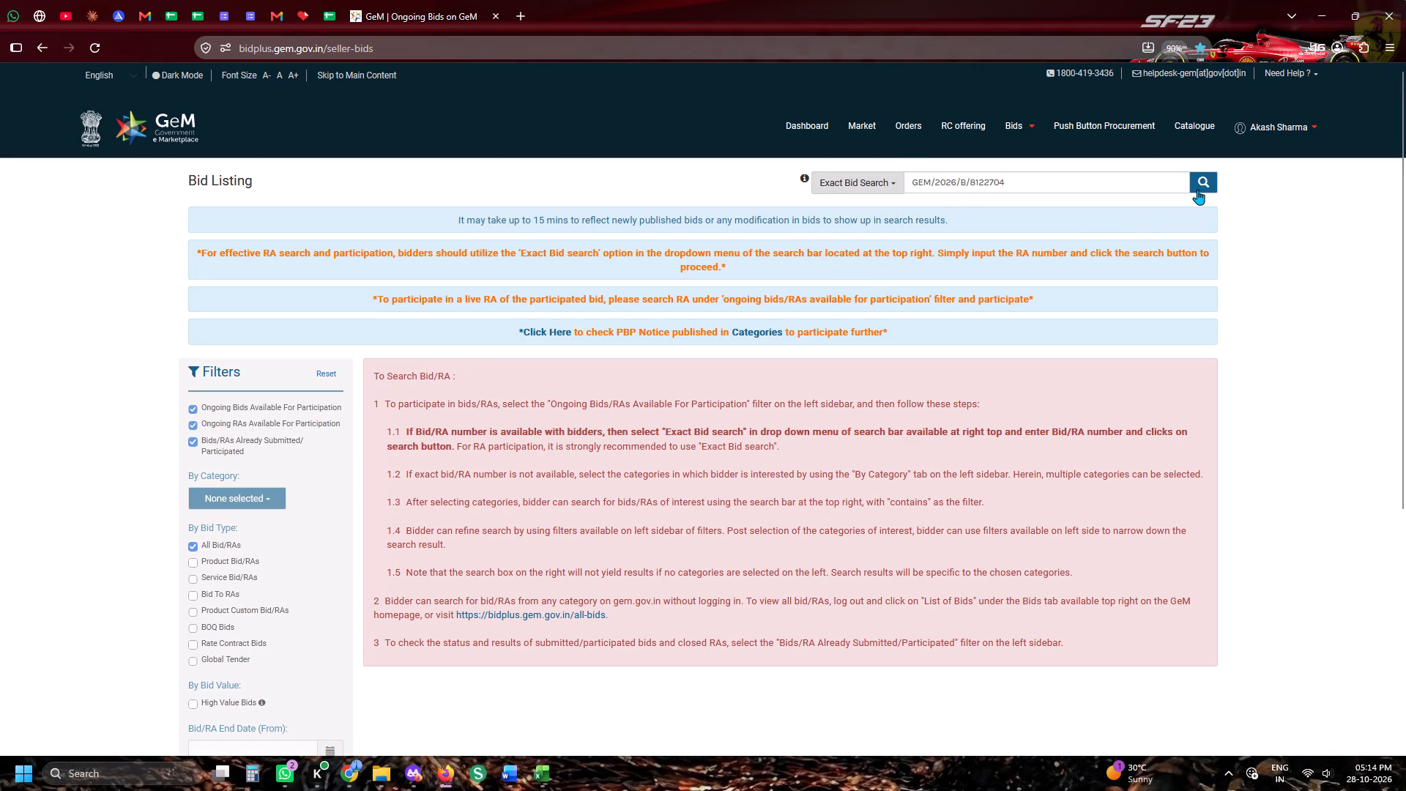
click(1197, 190)
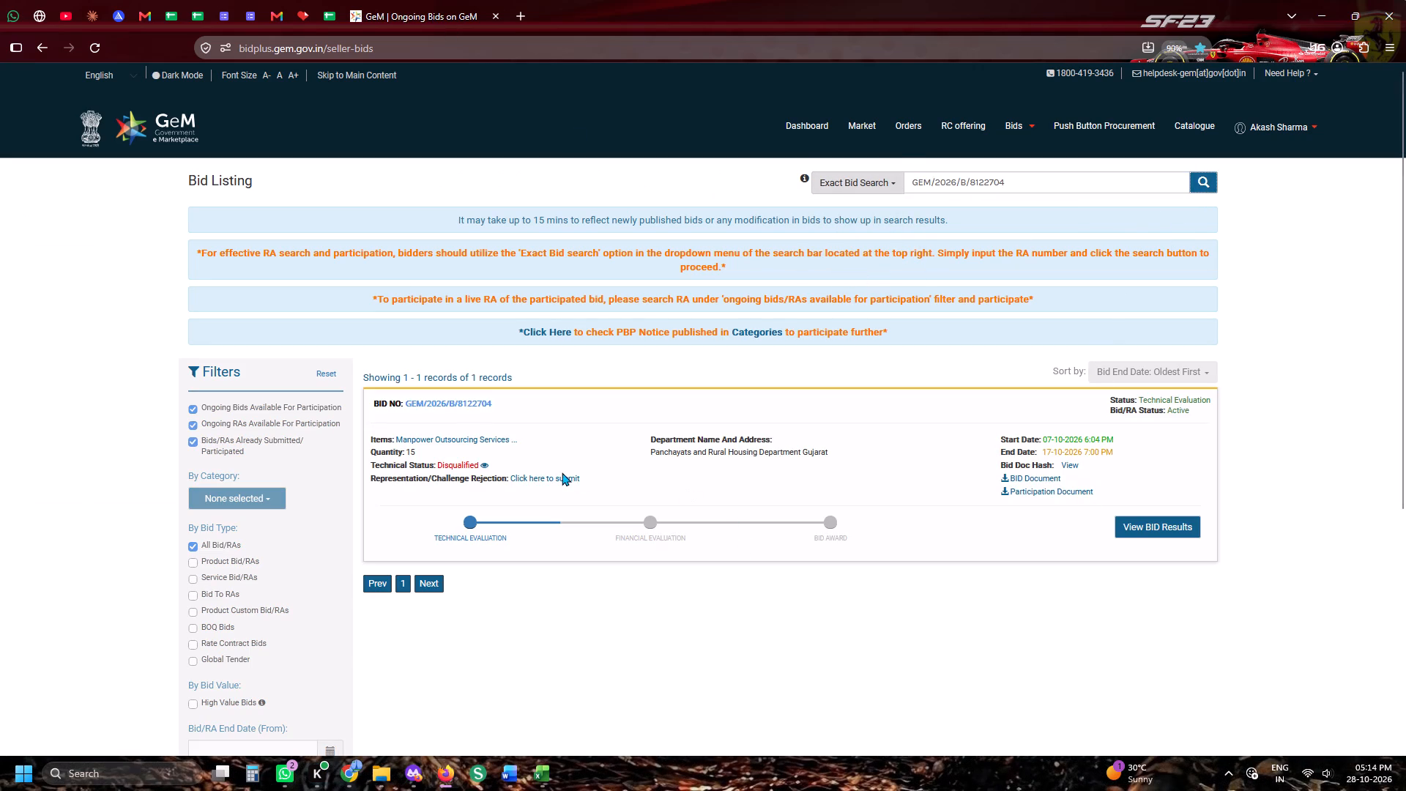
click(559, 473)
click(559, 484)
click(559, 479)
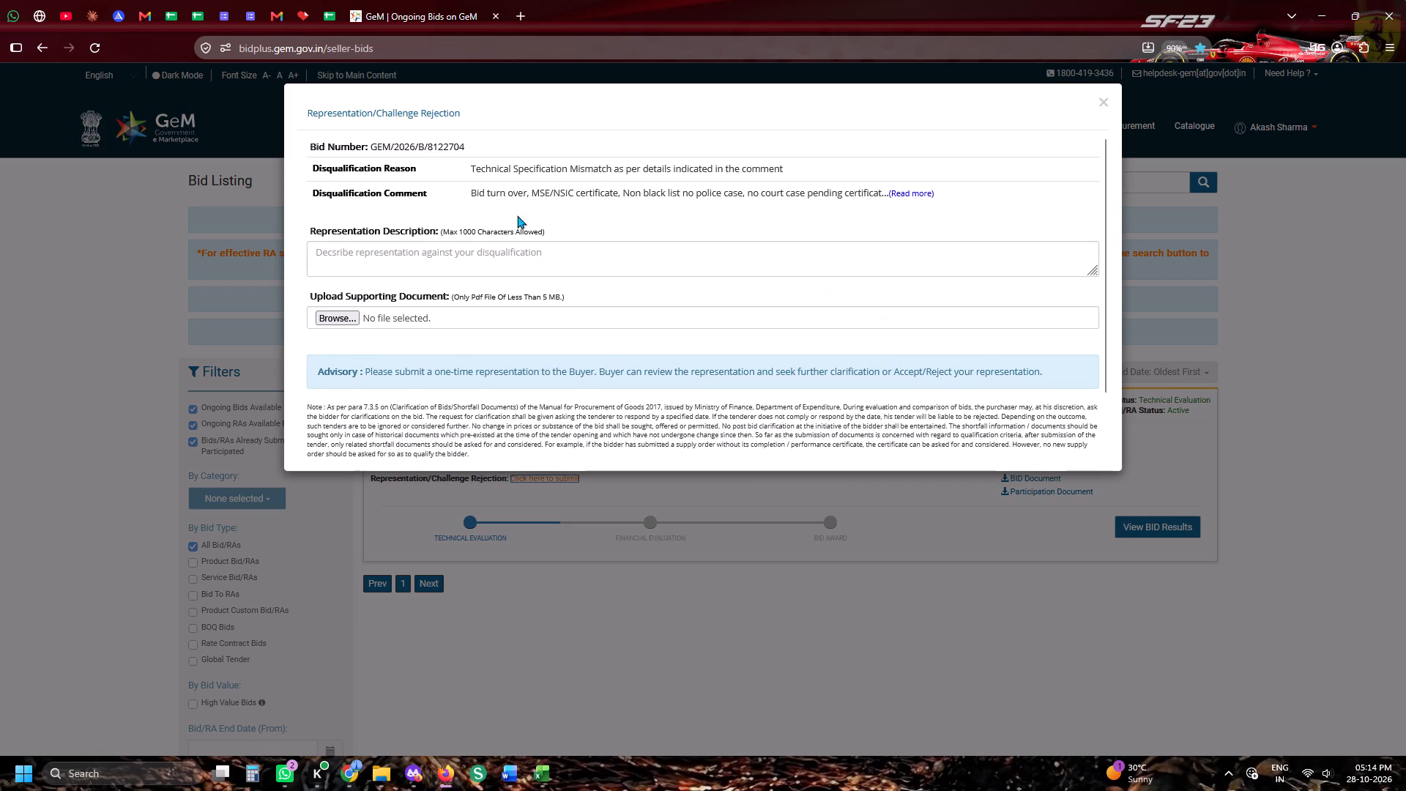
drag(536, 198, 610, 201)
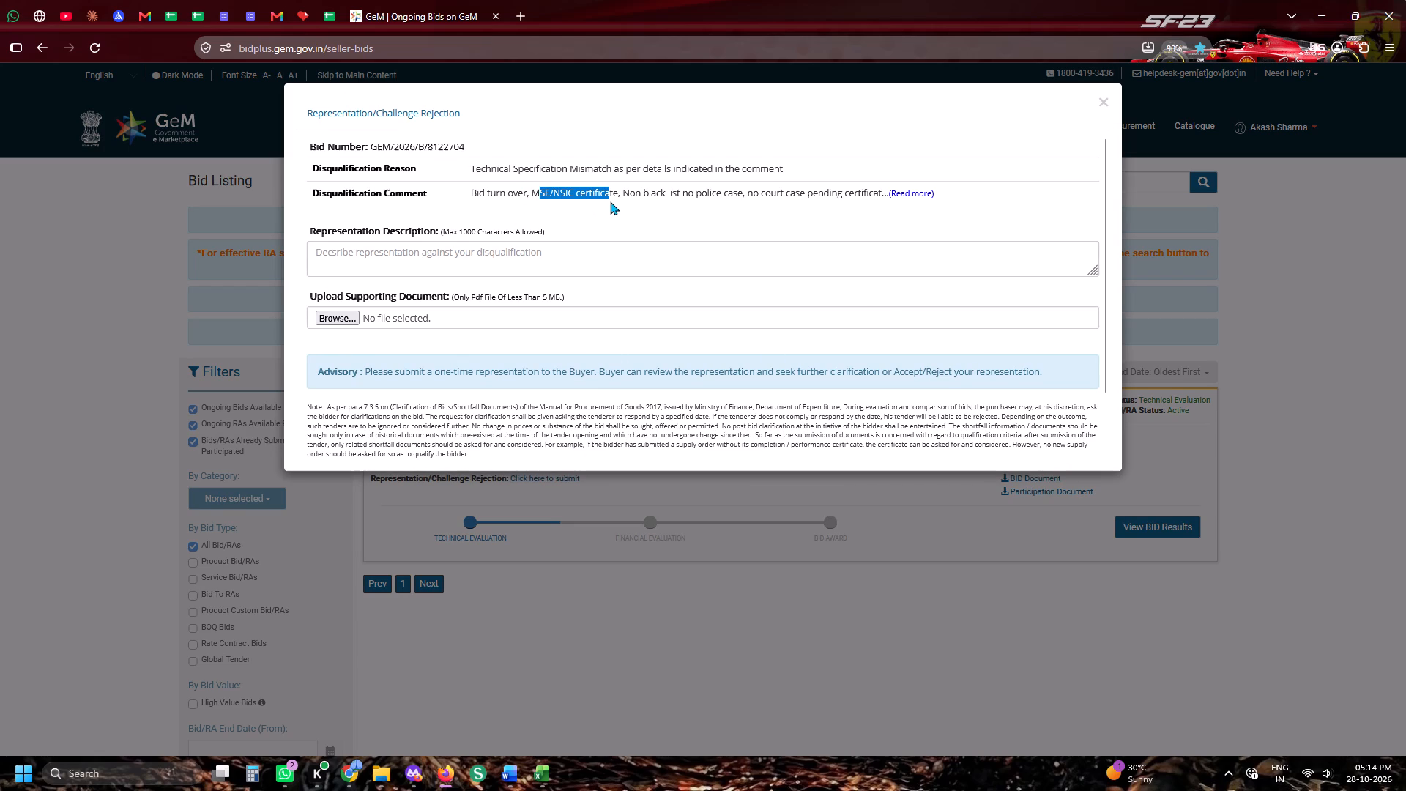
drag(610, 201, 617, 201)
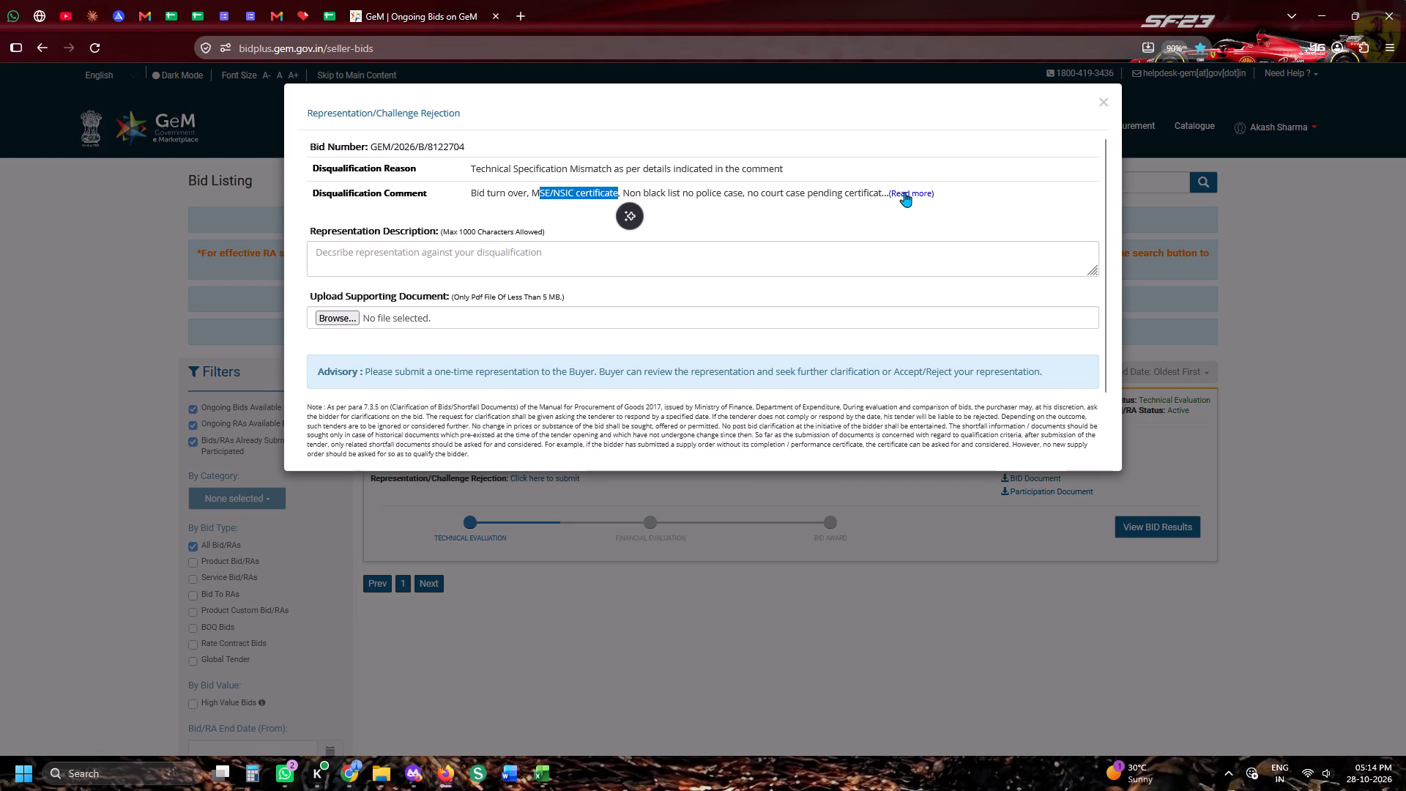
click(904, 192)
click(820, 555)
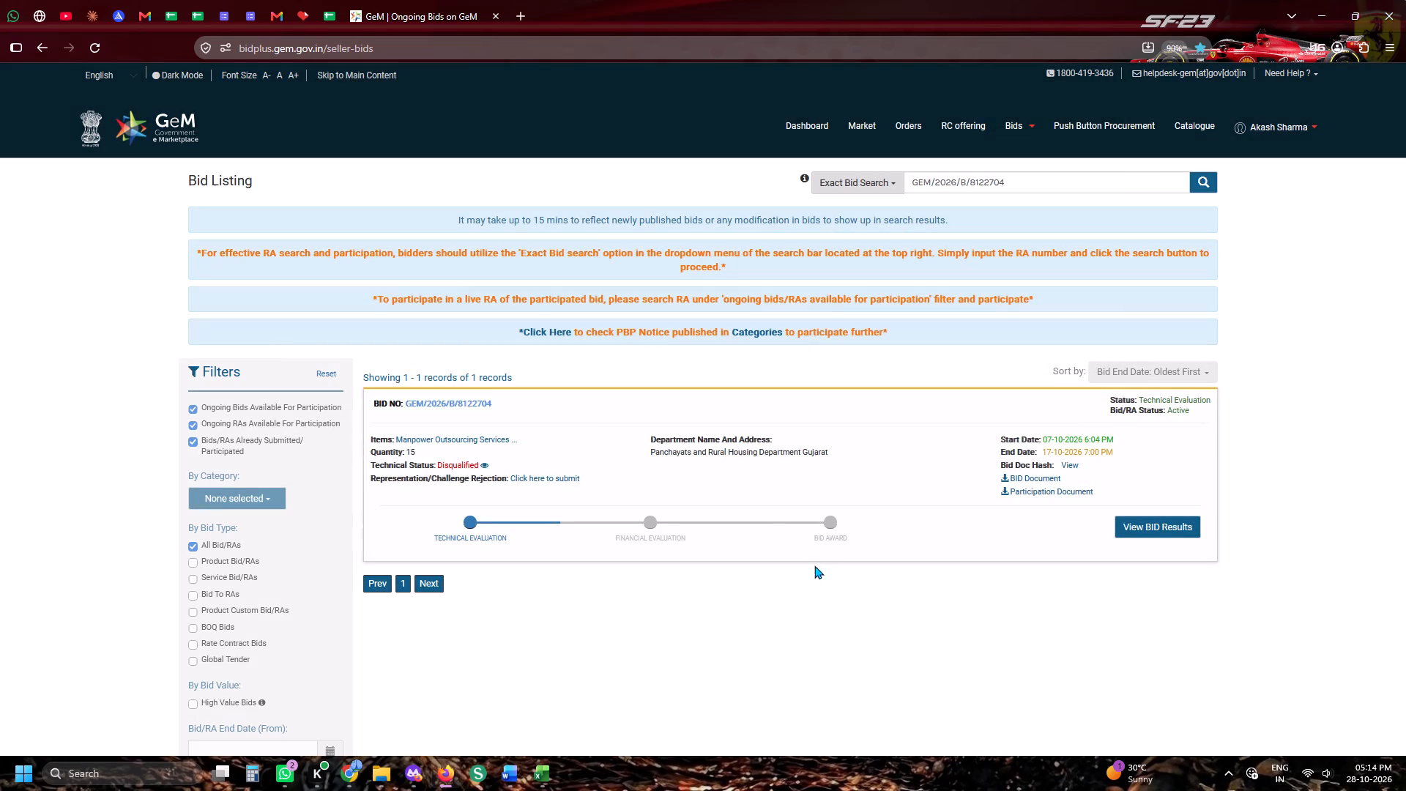
Log "1. MSE/NSIC" from the GeM disqualification comment as bid GEM/2026/B/8122704's reason in the tender sheet, with state GJ.
click(508, 488)
click(513, 482)
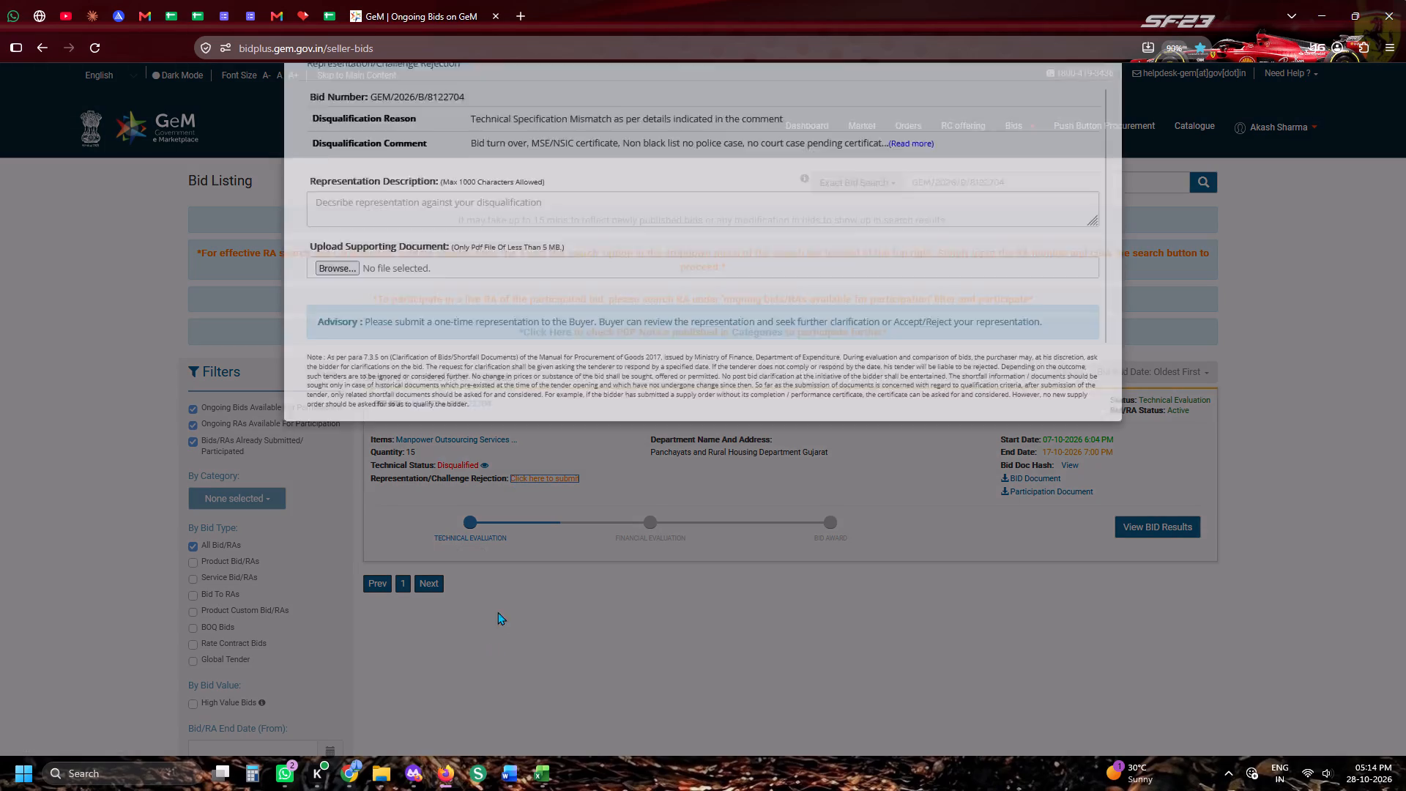
drag(529, 198, 574, 196)
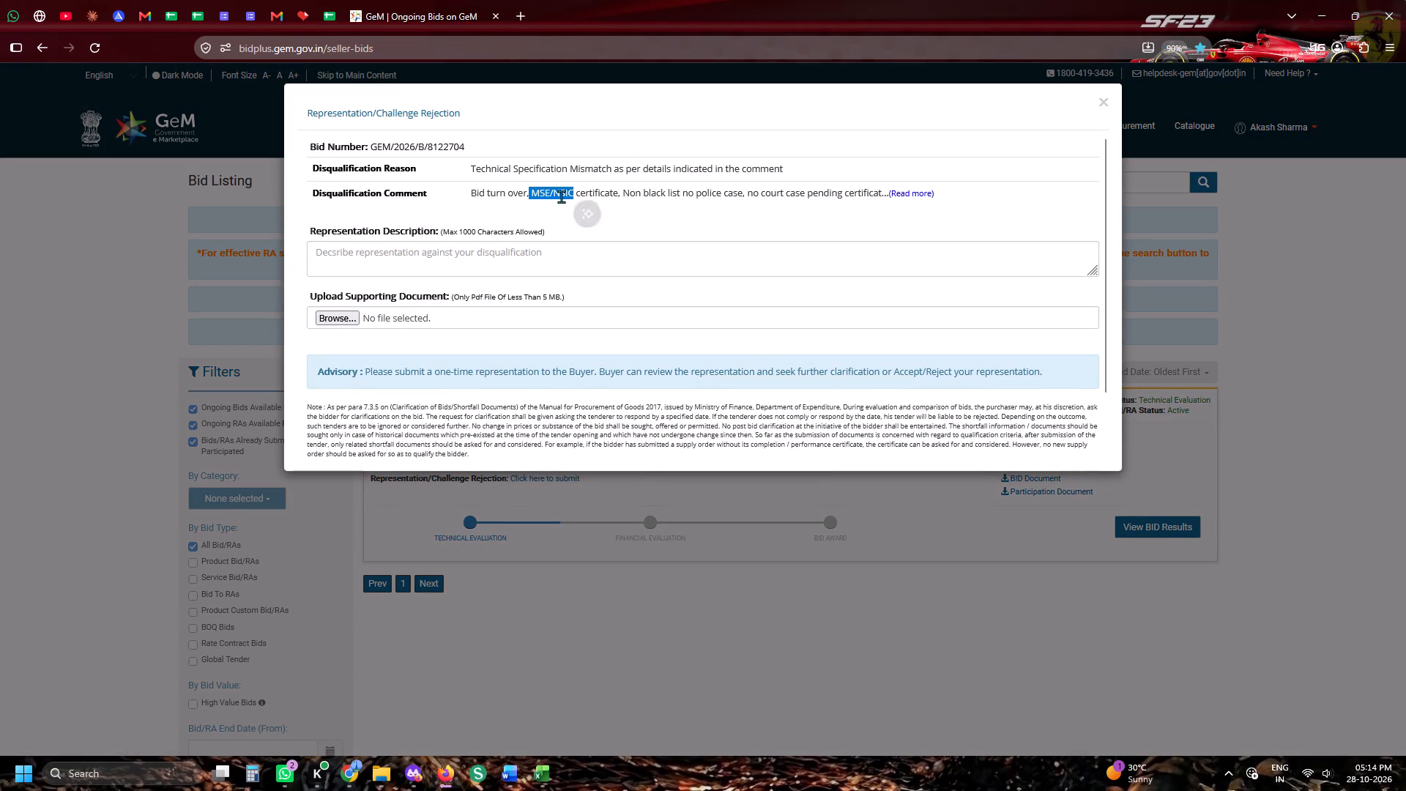
key(ctrl+c)
click(322, 6)
click(373, 361)
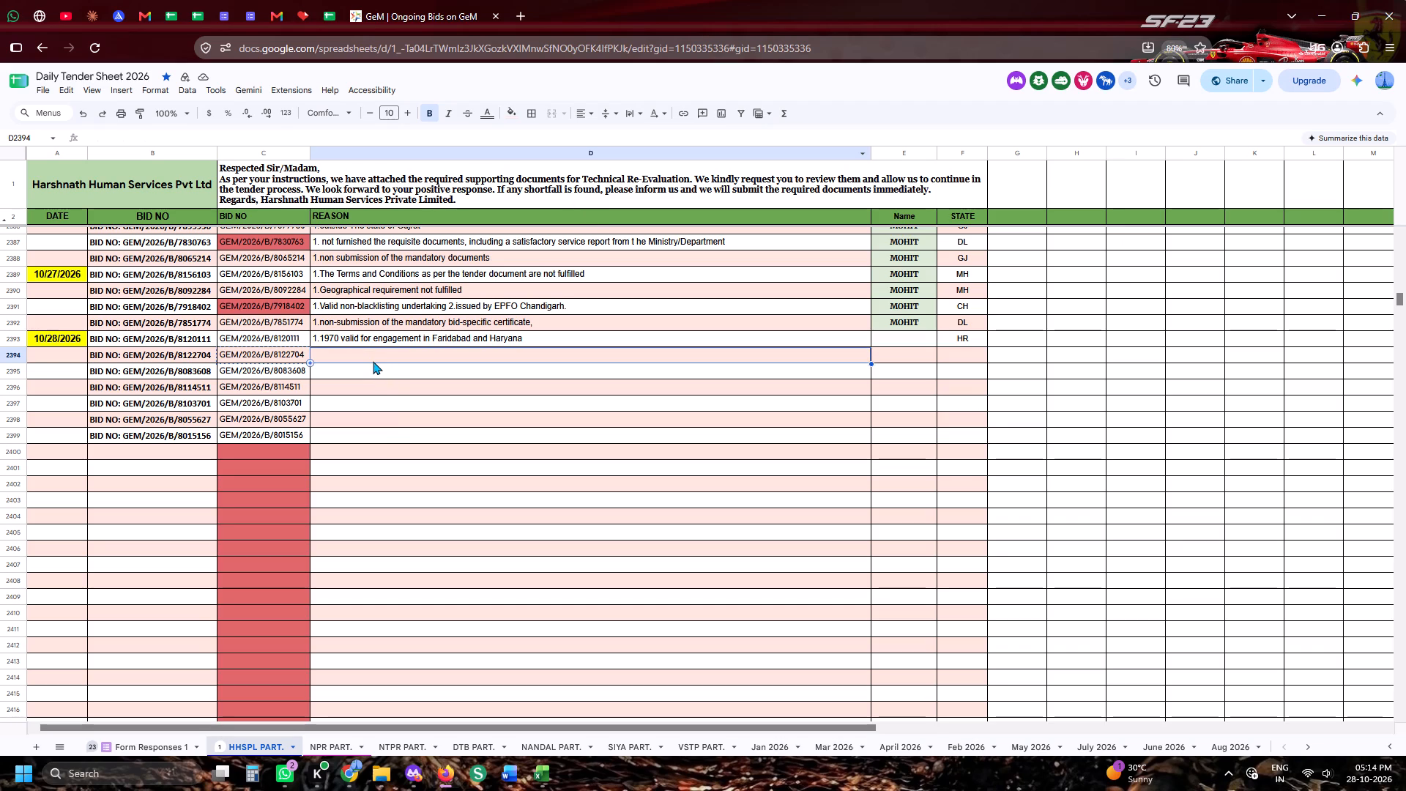
text(1.)
key(ctrl+v)
key(Tab)
key(Tab)
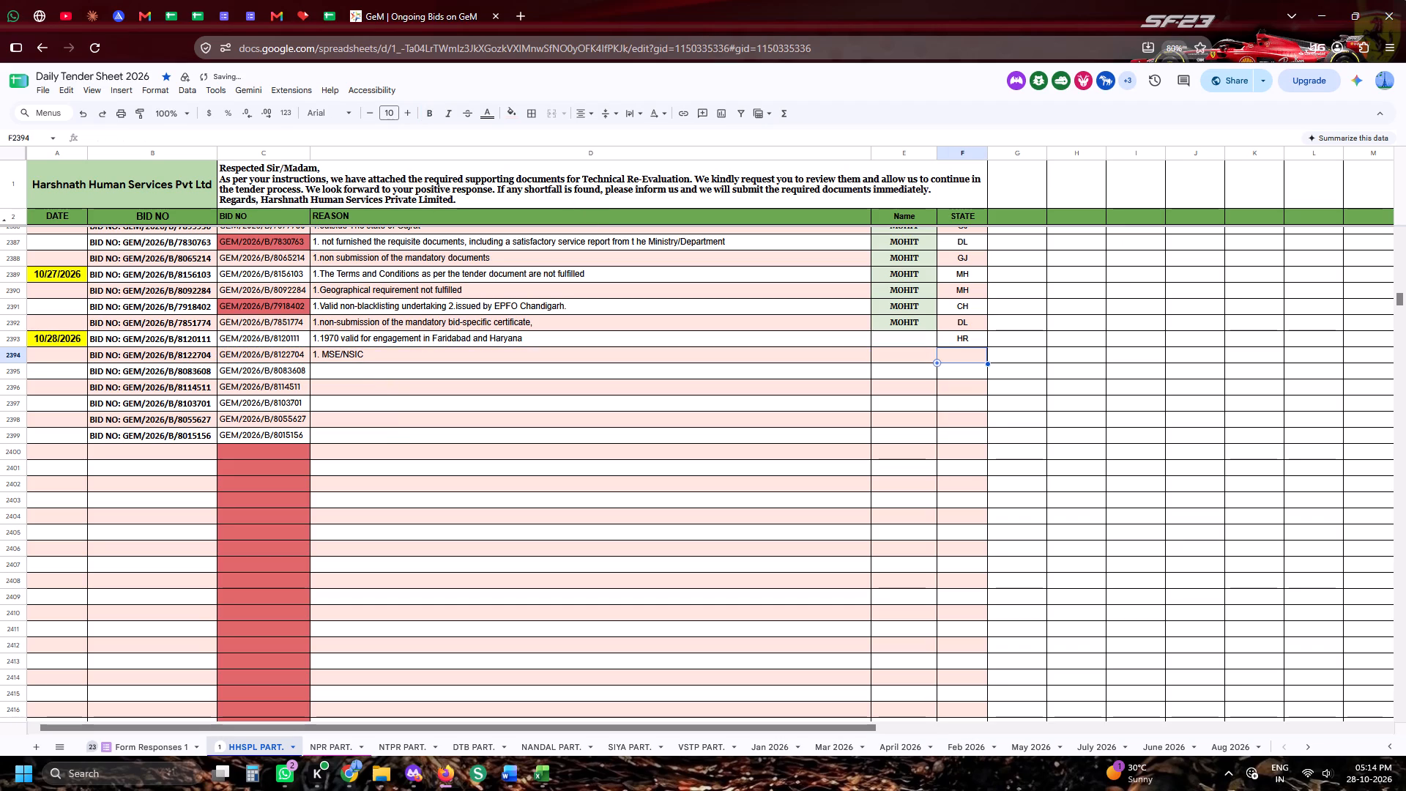
text(GJ)
click(373, 423)
Attach msme-certificate-hhspl from the Gem Bid Documents - HHSPL folder as the supporting document for bid GEM/2026/B/8122704's representation.
click(407, 0)
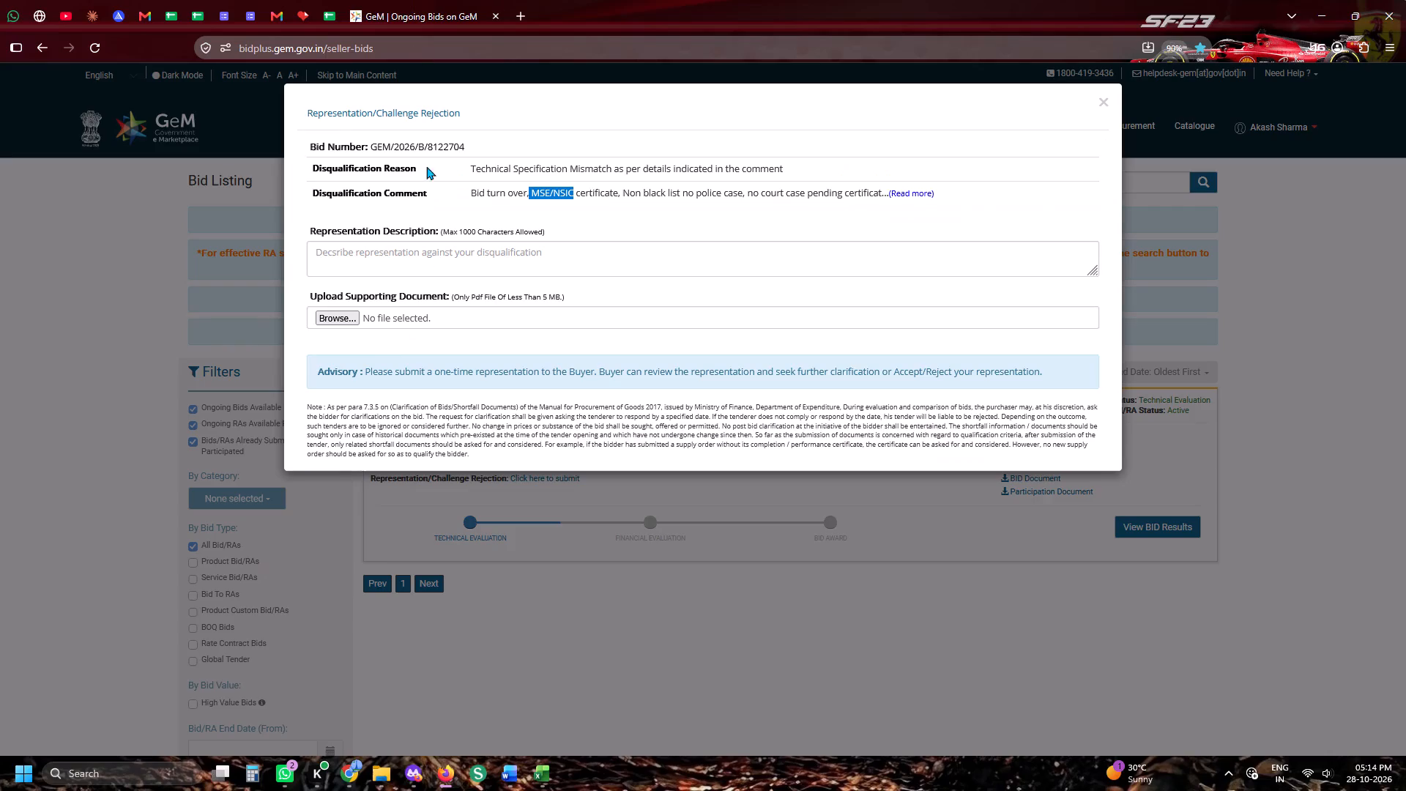
click(343, 320)
scroll(892, 339, up, 7)
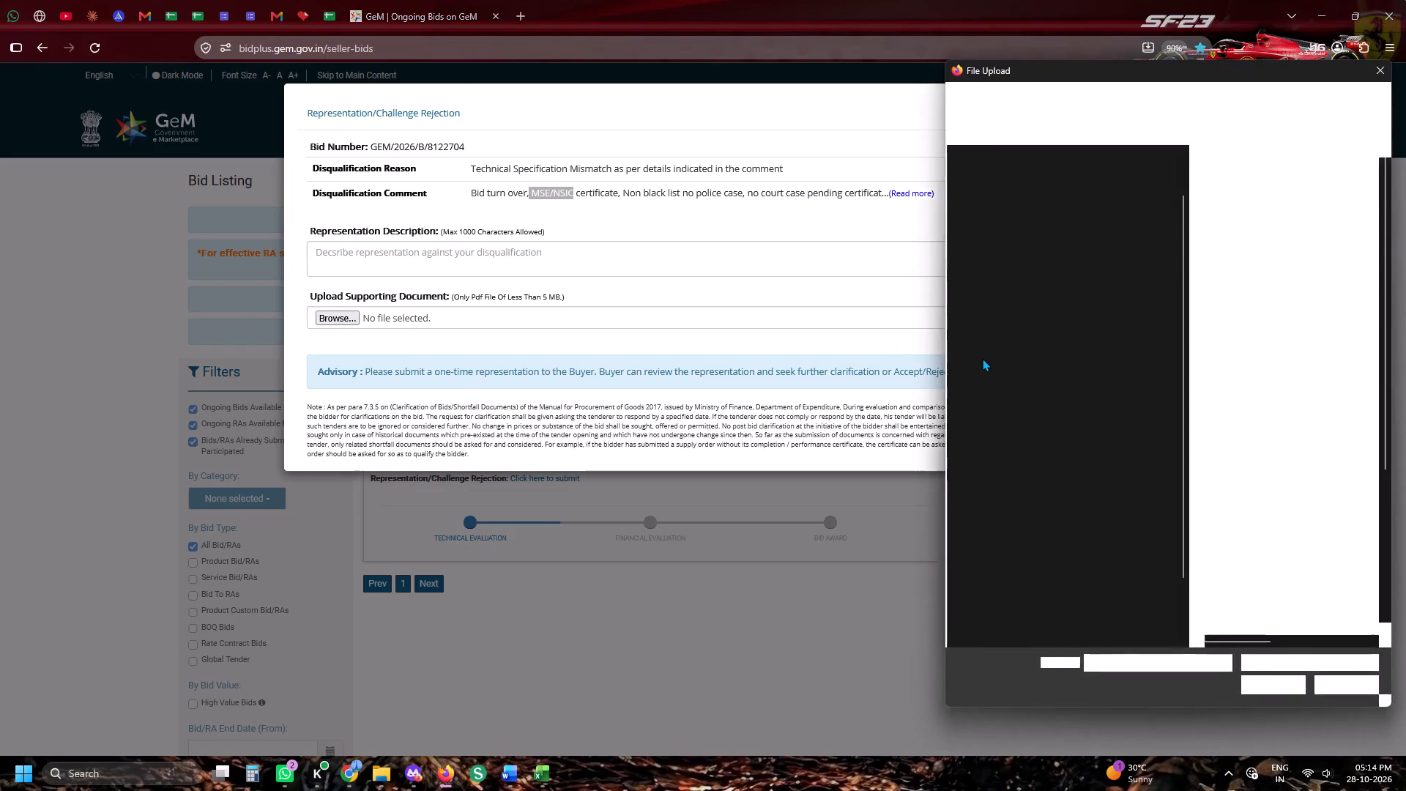
scroll(982, 358, up, 4)
click(1020, 307)
scroll(1219, 422, down, 2)
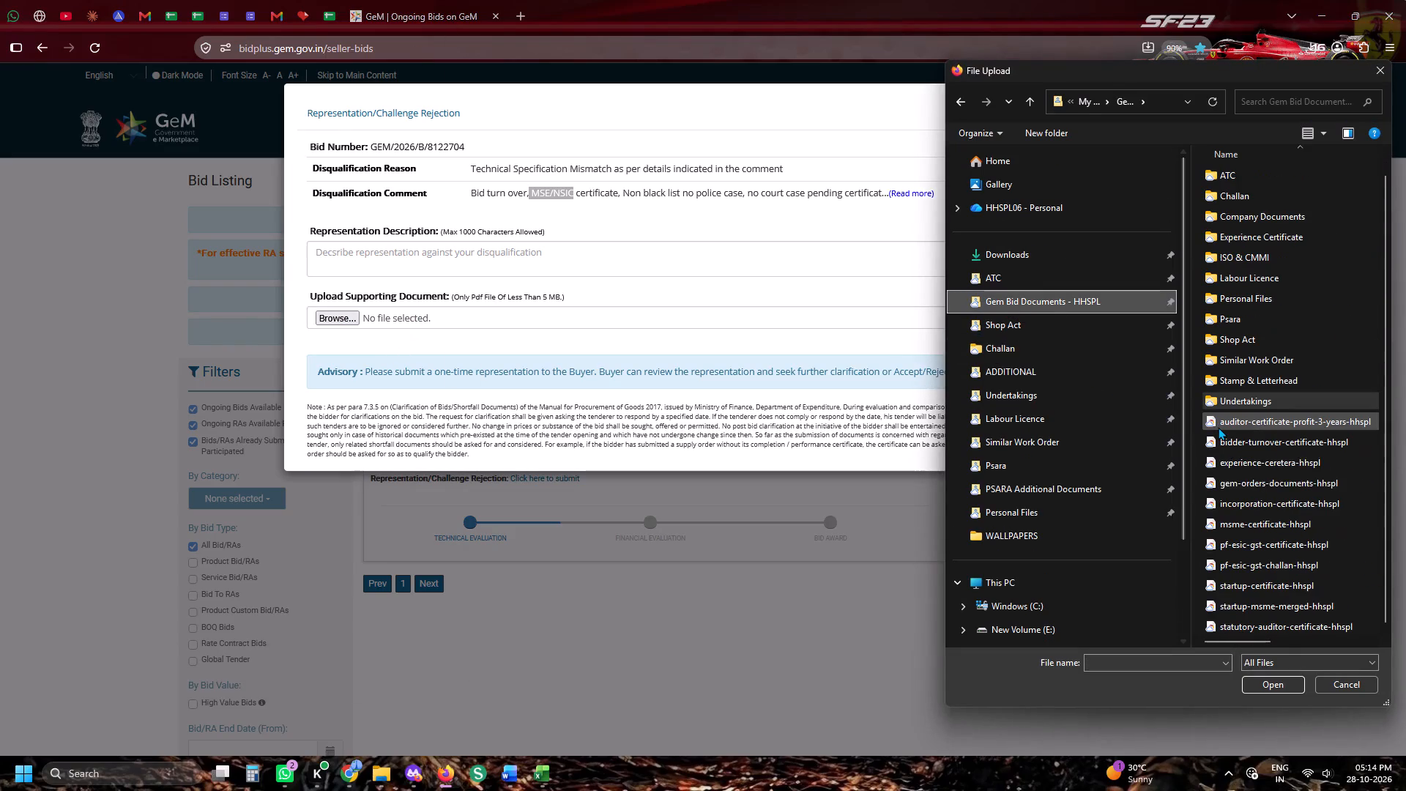
scroll(1218, 427, down, 5)
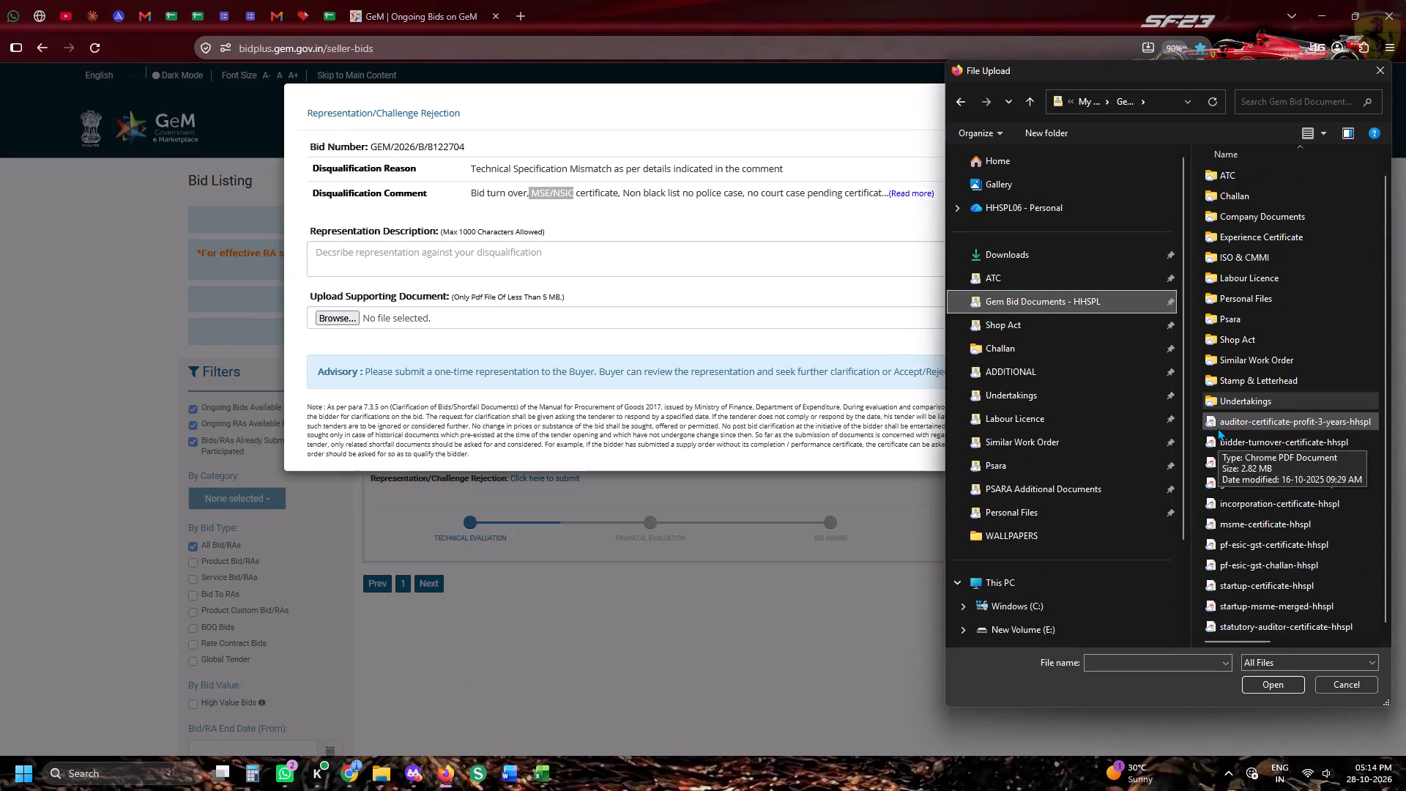
double_click(1244, 530)
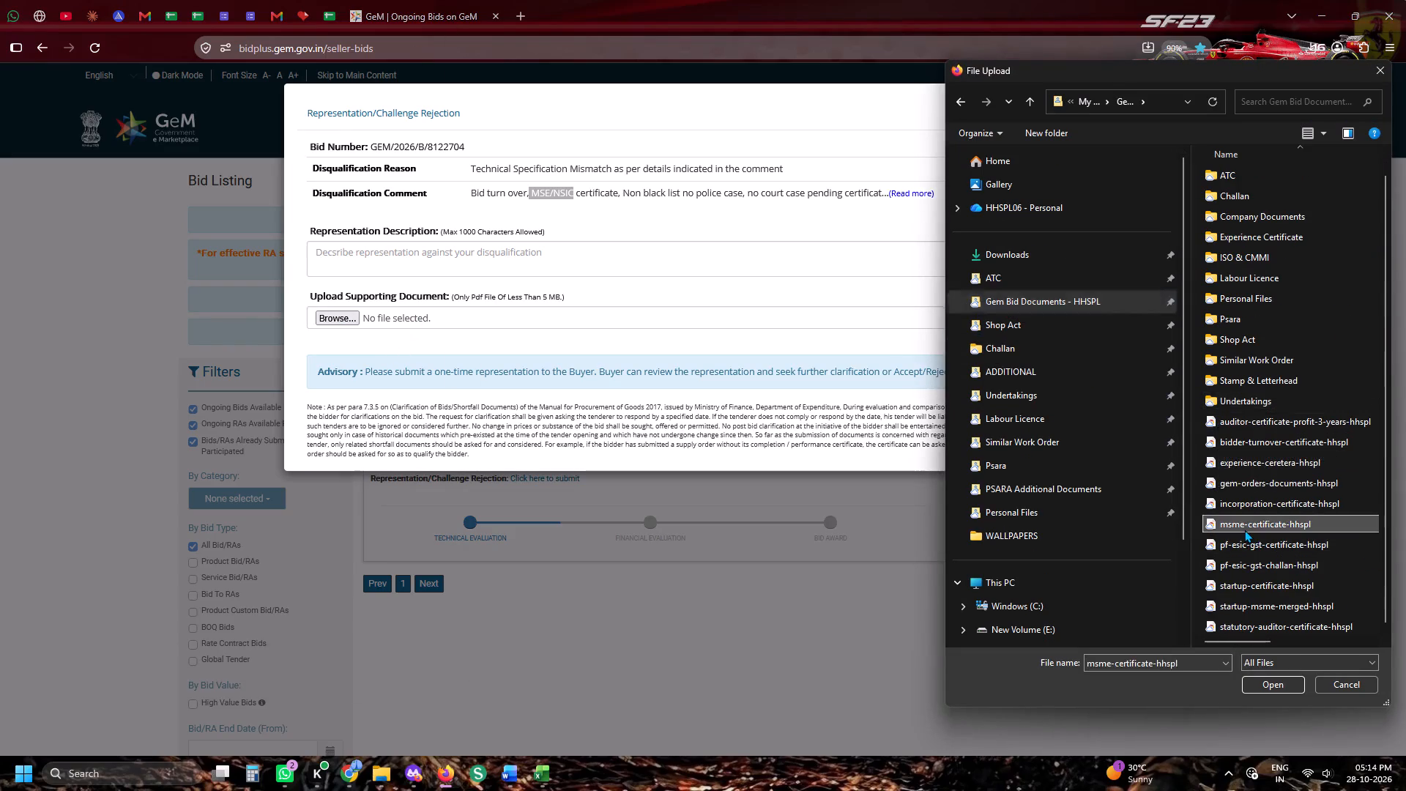
Fill bid GEM/2026/B/8122704's representation description with the saved "Respected Sir/Madam" Technical Re-Evaluation text, submit it and dismiss the notice.
click(527, 273)
key(super+v)
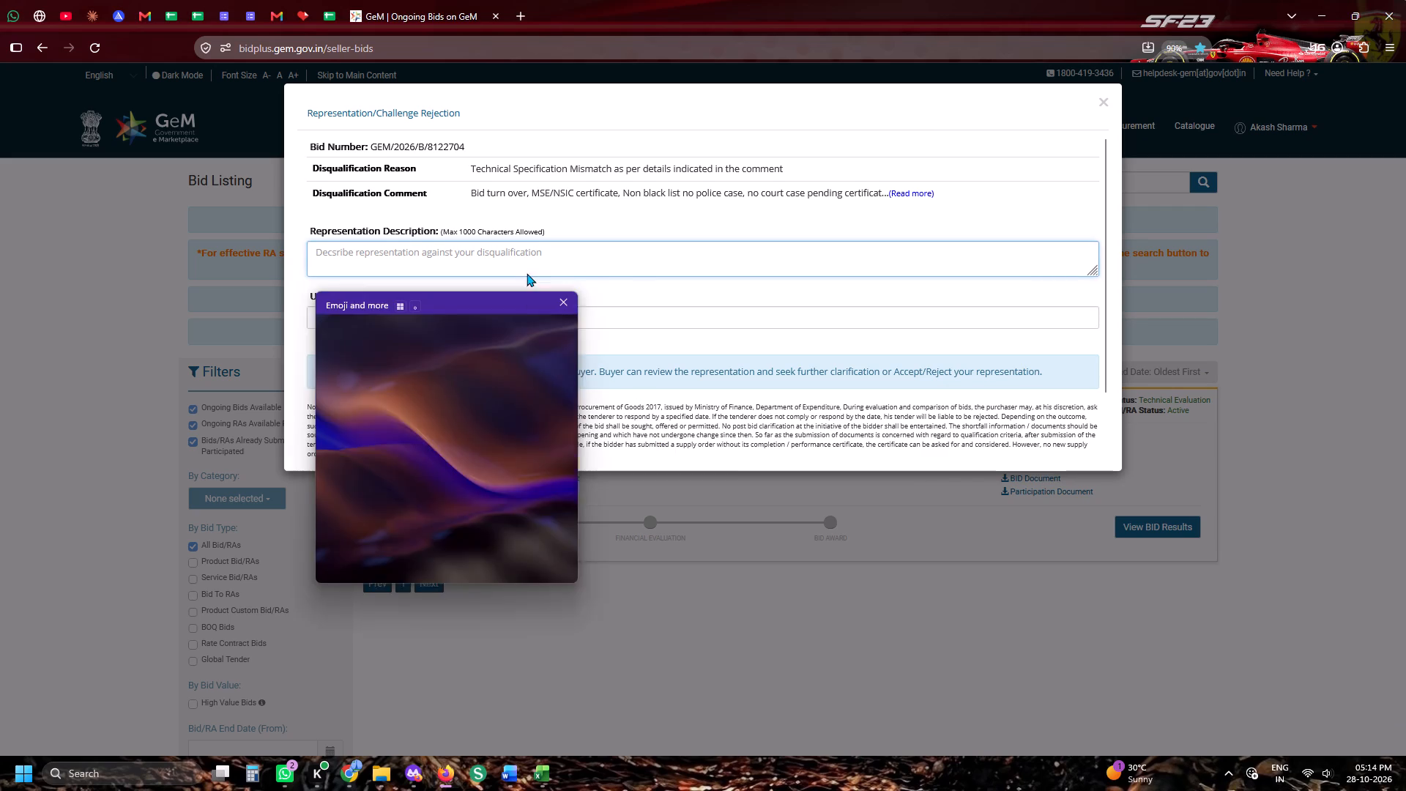
click(548, 330)
click(552, 335)
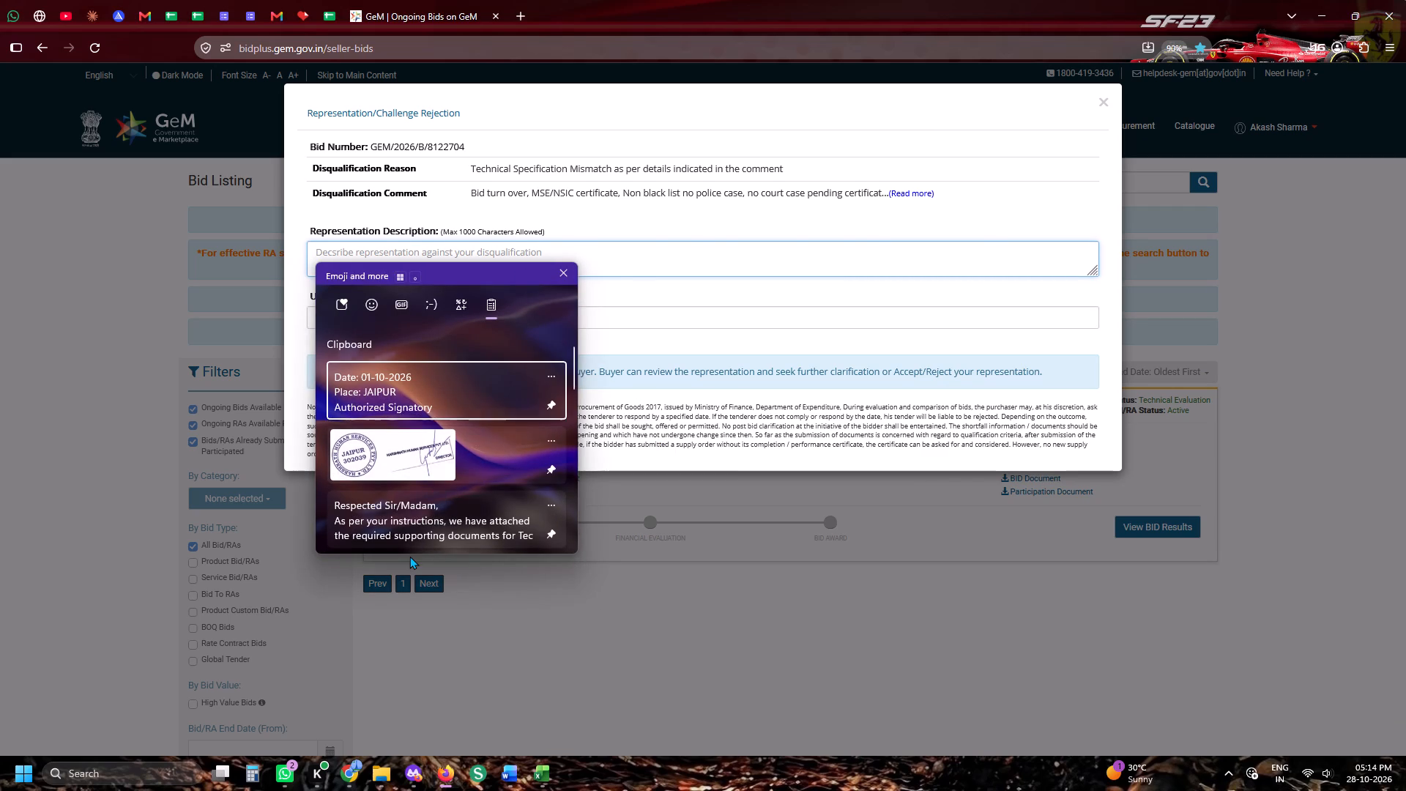
click(415, 532)
key(ctrl+v)
scroll(387, 354, down, 5)
click(361, 413)
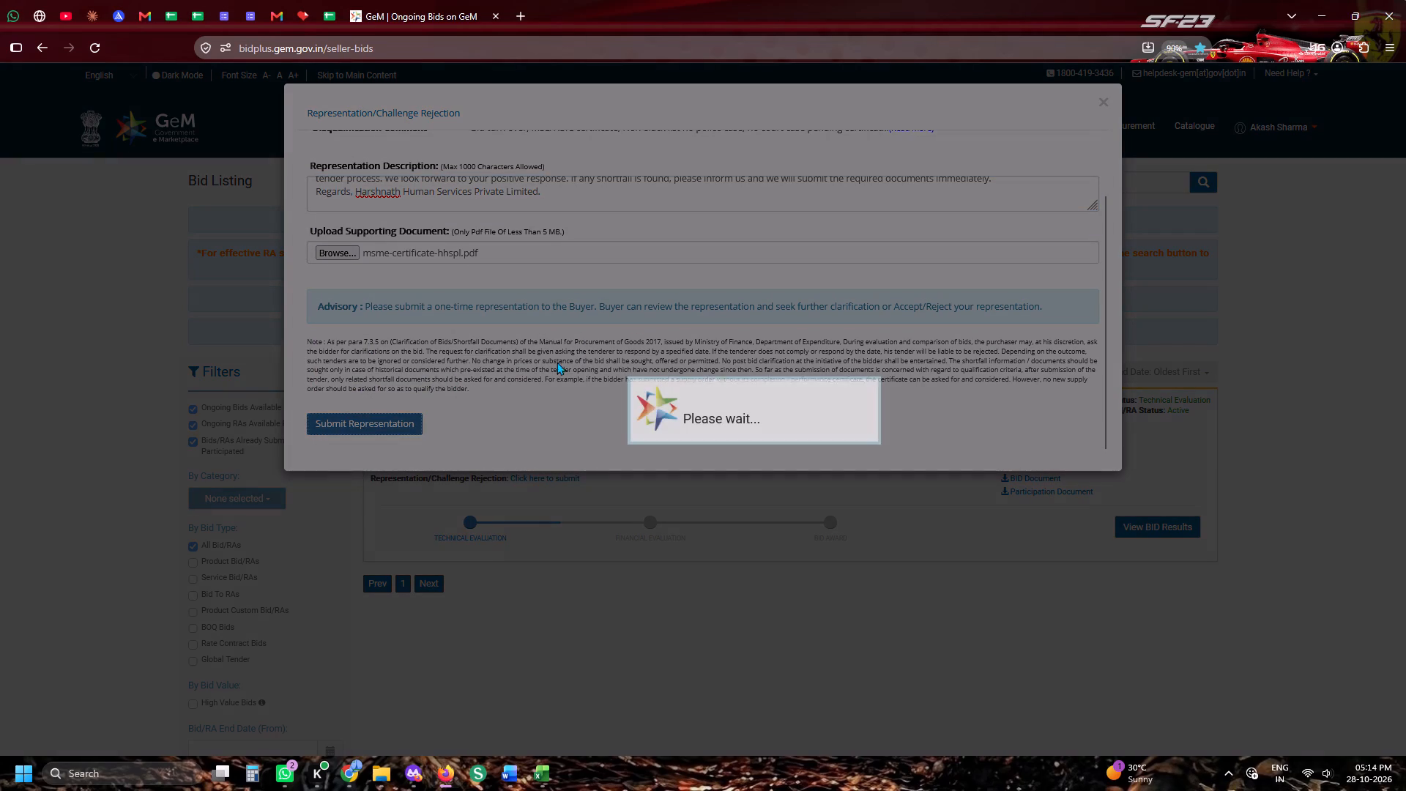
click(802, 442)
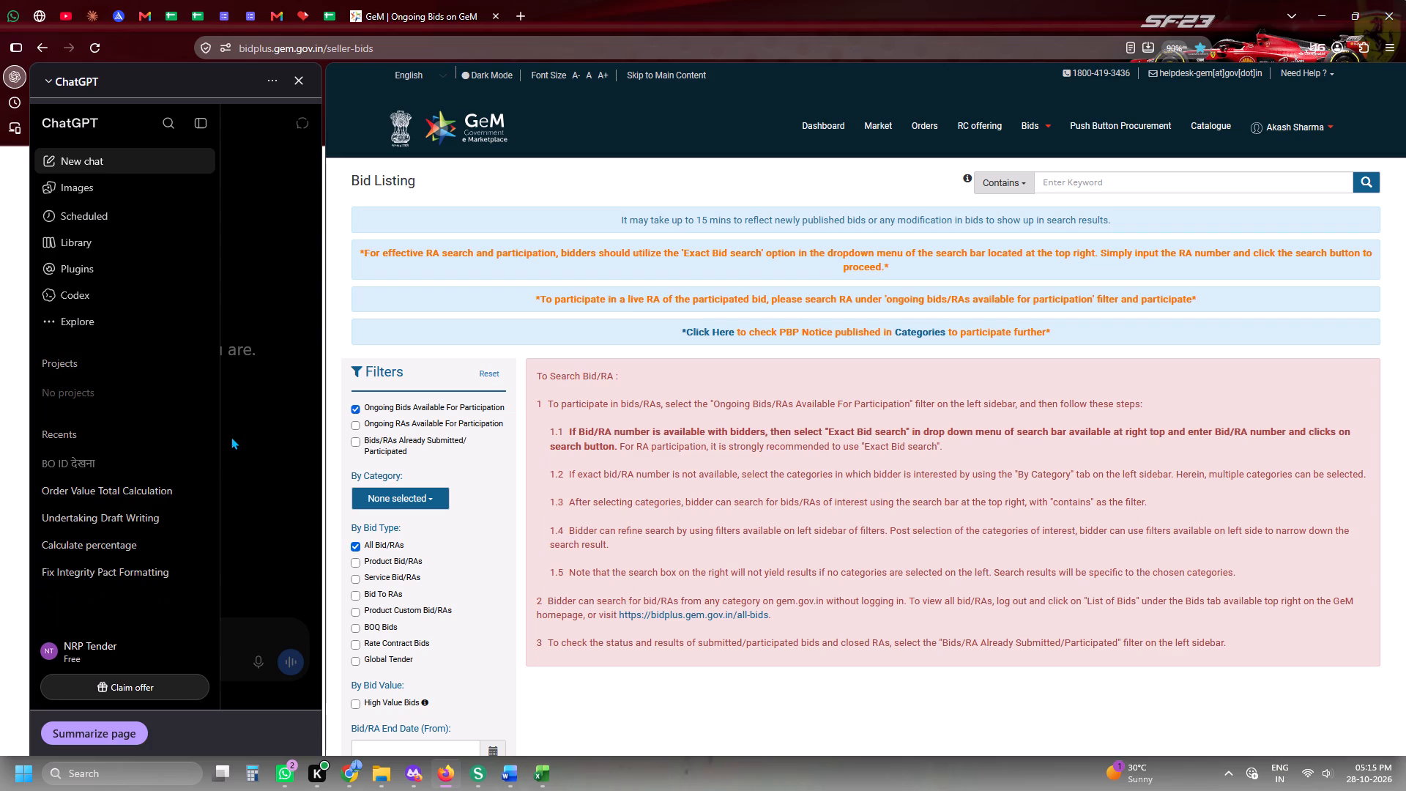
click(296, 78)
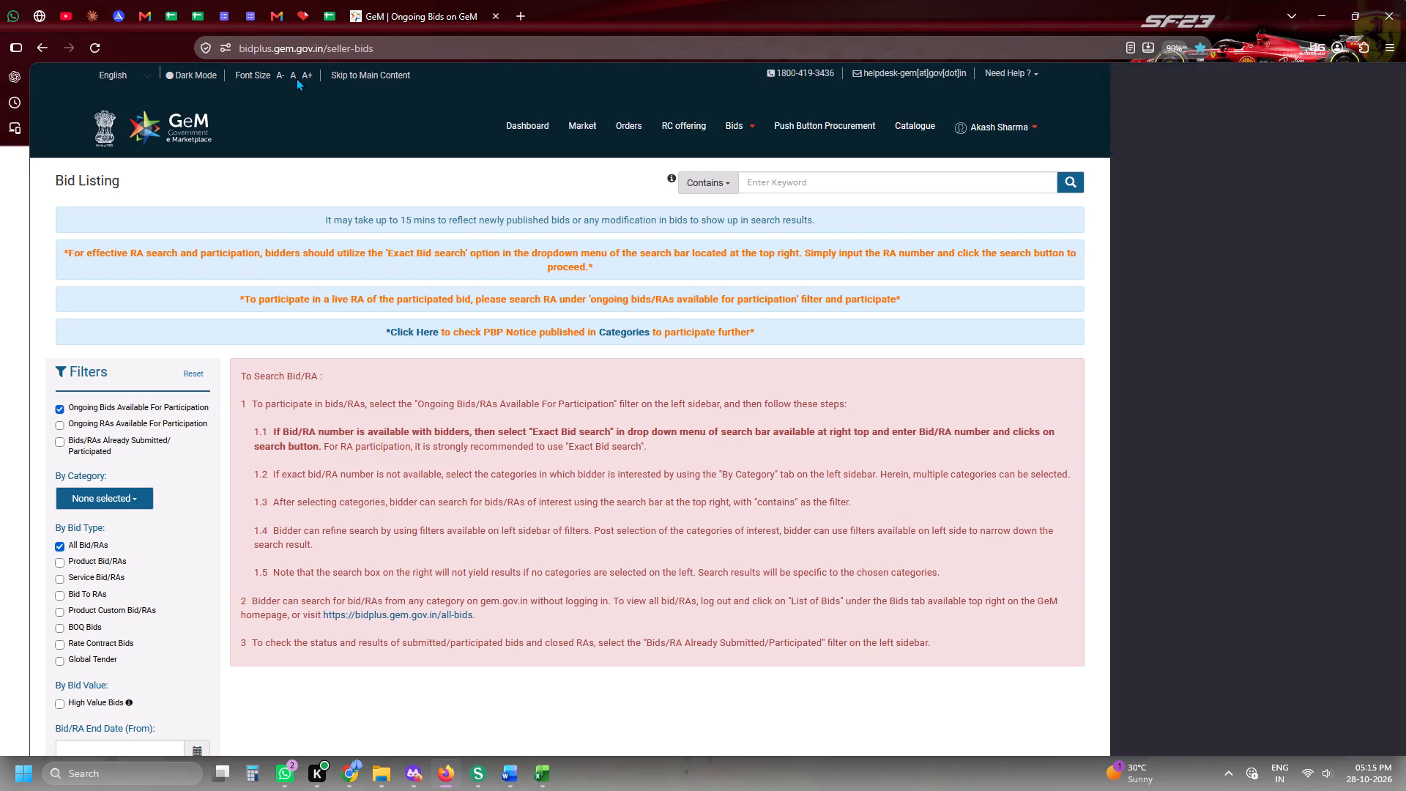
Copy bid number GEM/2026/B/8083608 from the HHSPL PART. sheet and find it in the GeM bid listing using Exact Bid Search.
click(324, 0)
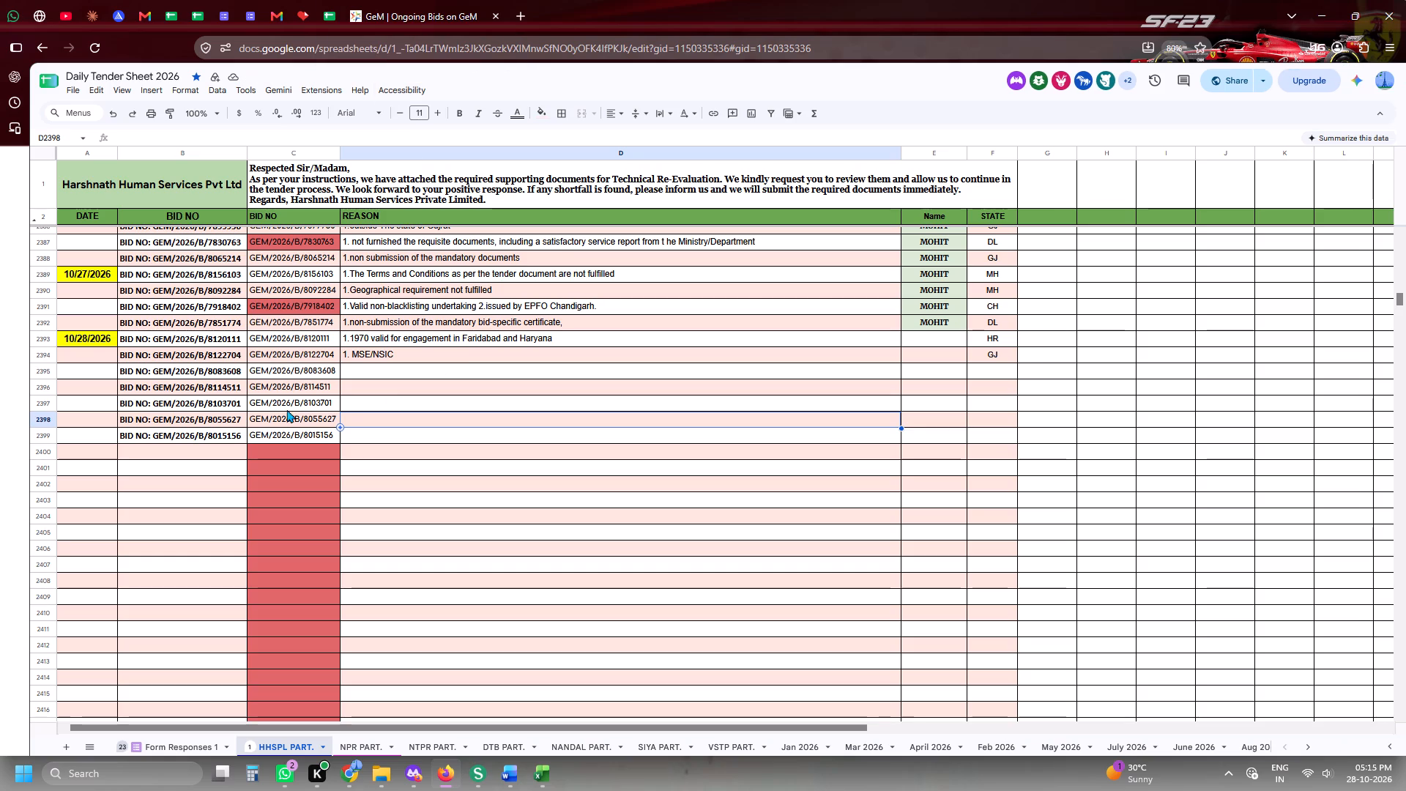
click(275, 368)
key(ctrl+c)
key(ctrl+c)
key(ctrl+c)
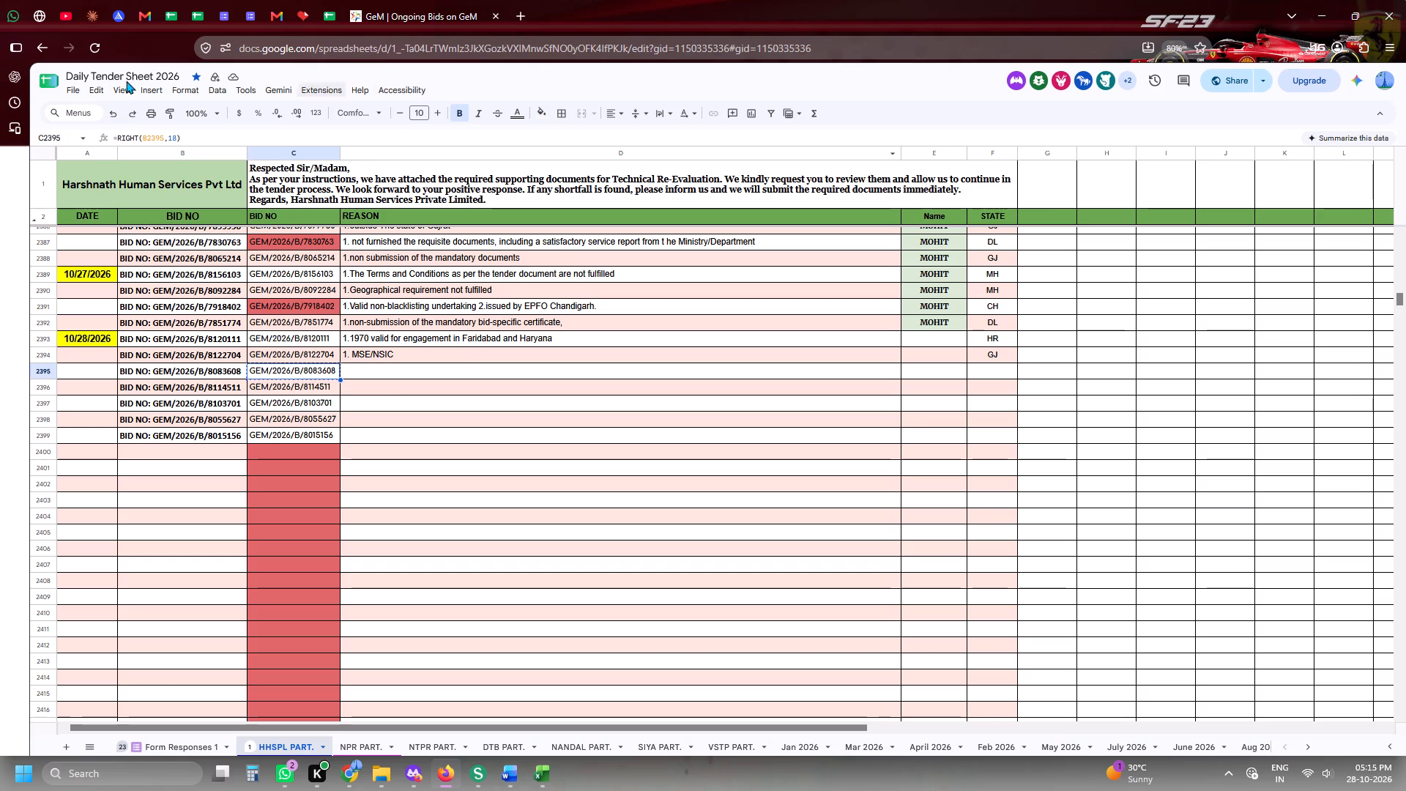
click(30, 47)
click(20, 50)
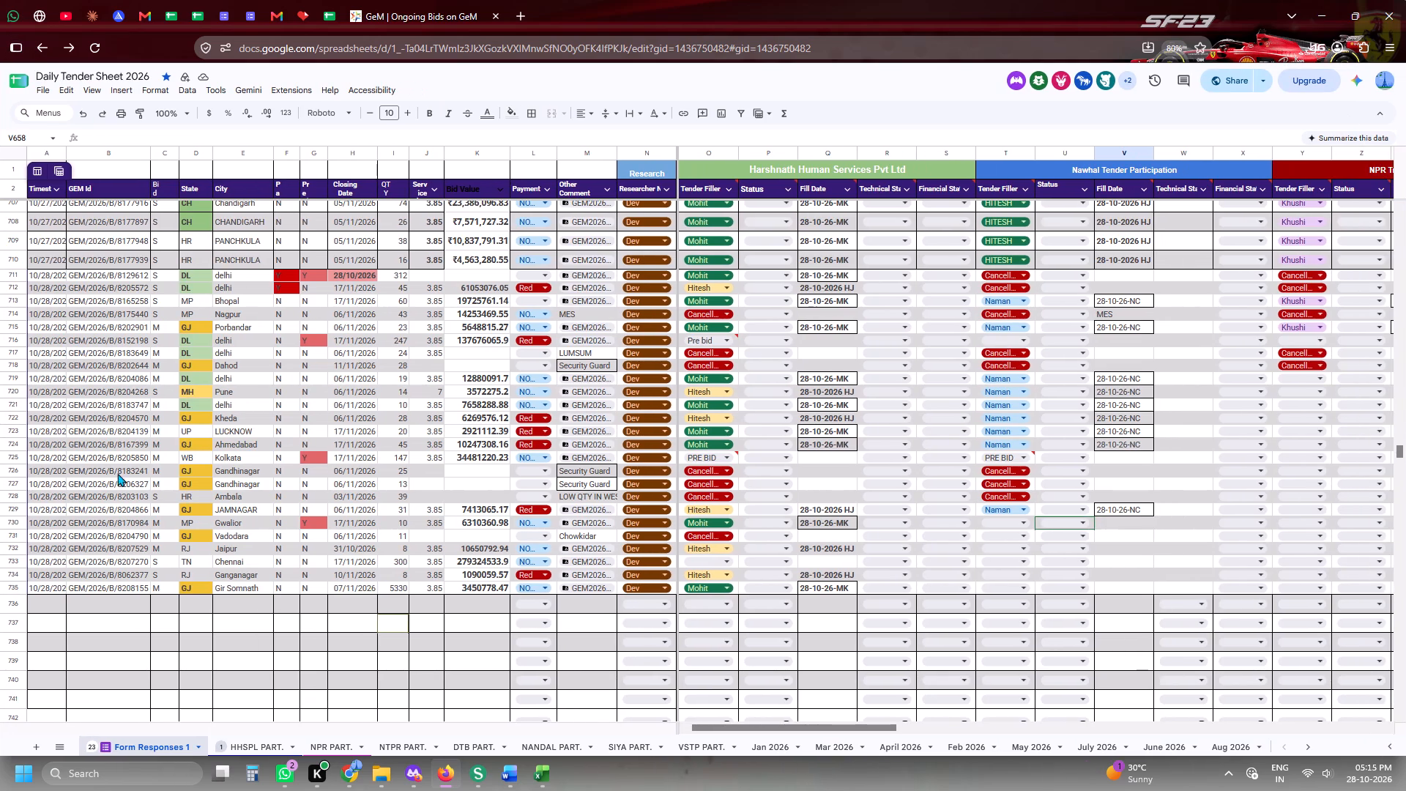
click(231, 749)
click(387, 18)
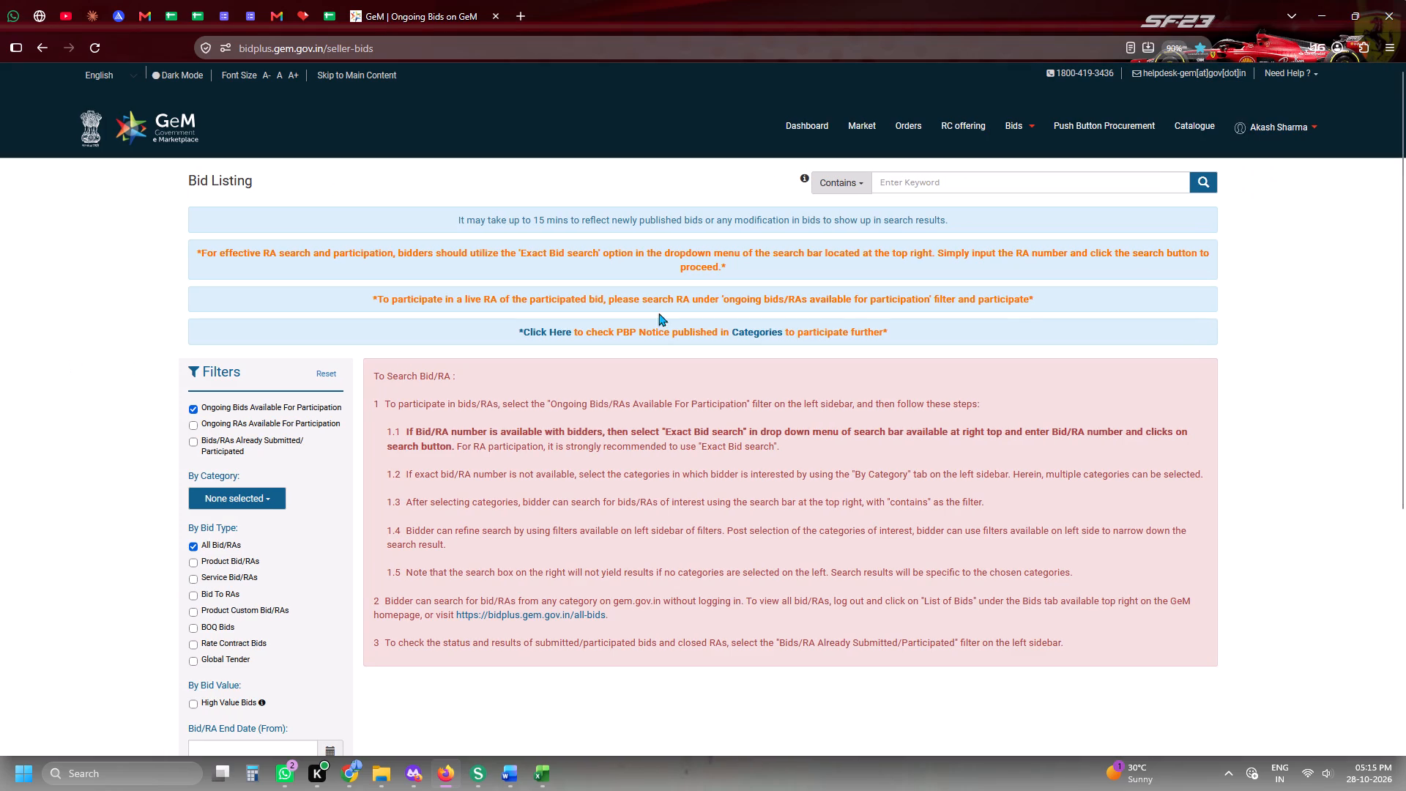
click(1054, 195)
click(1044, 178)
key(ctrl+v)
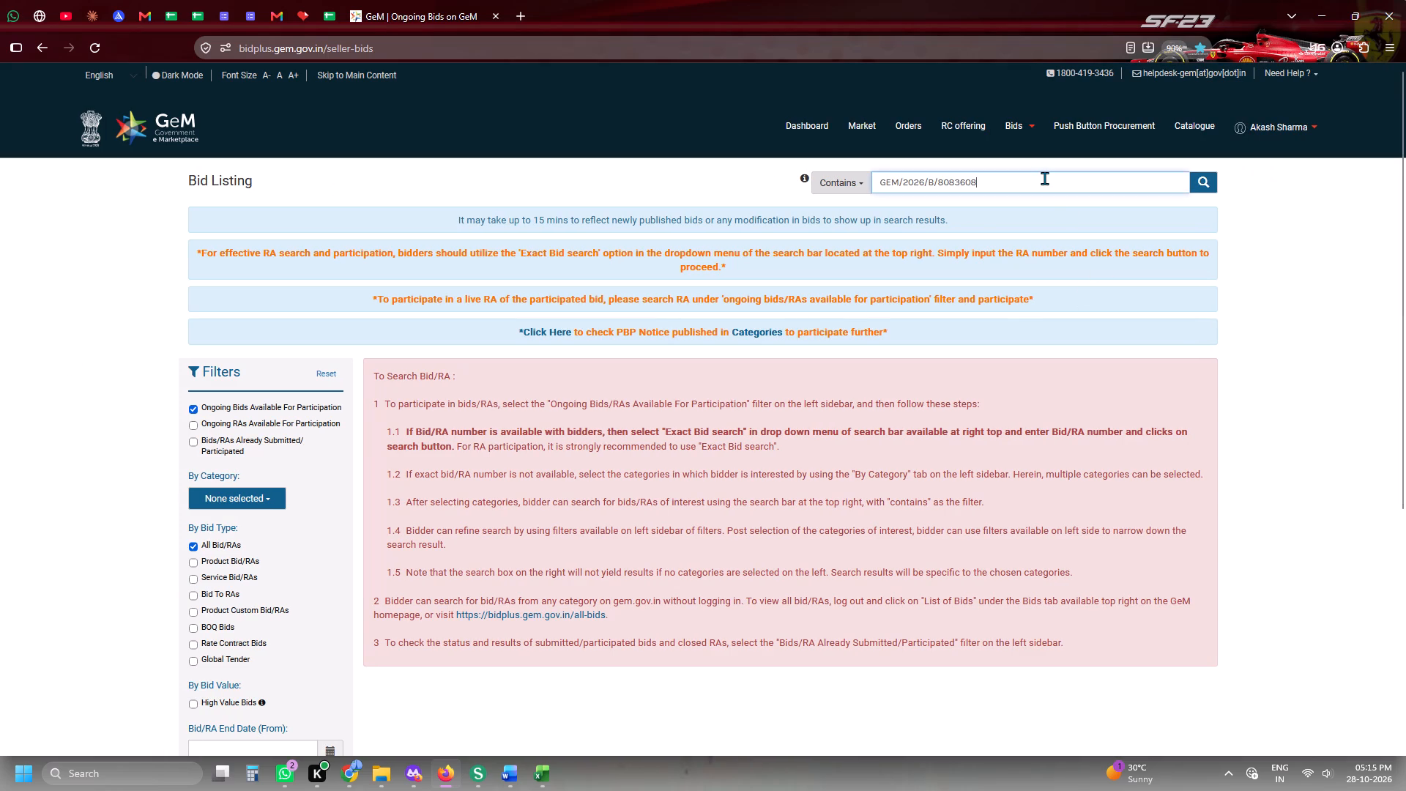
click(836, 182)
click(842, 262)
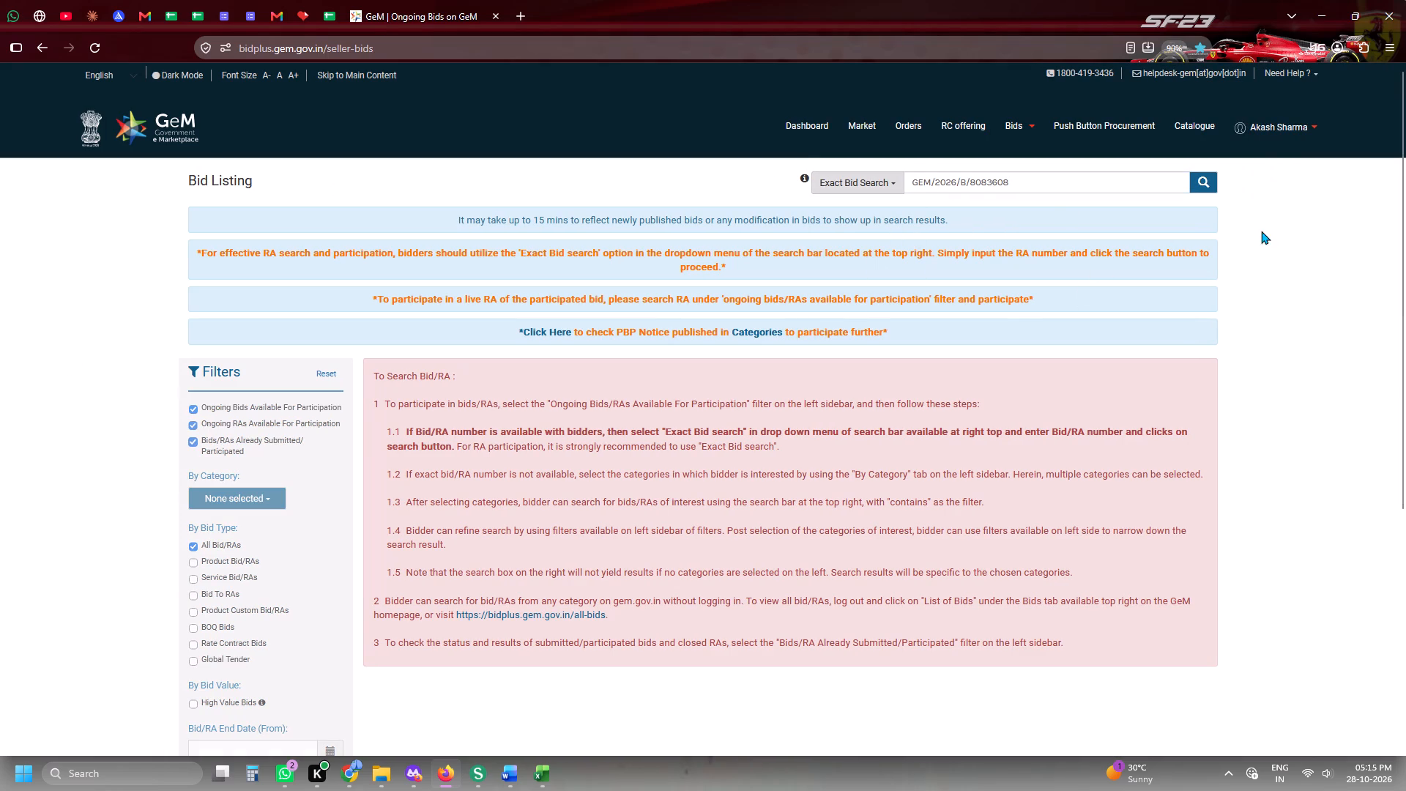
click(1210, 192)
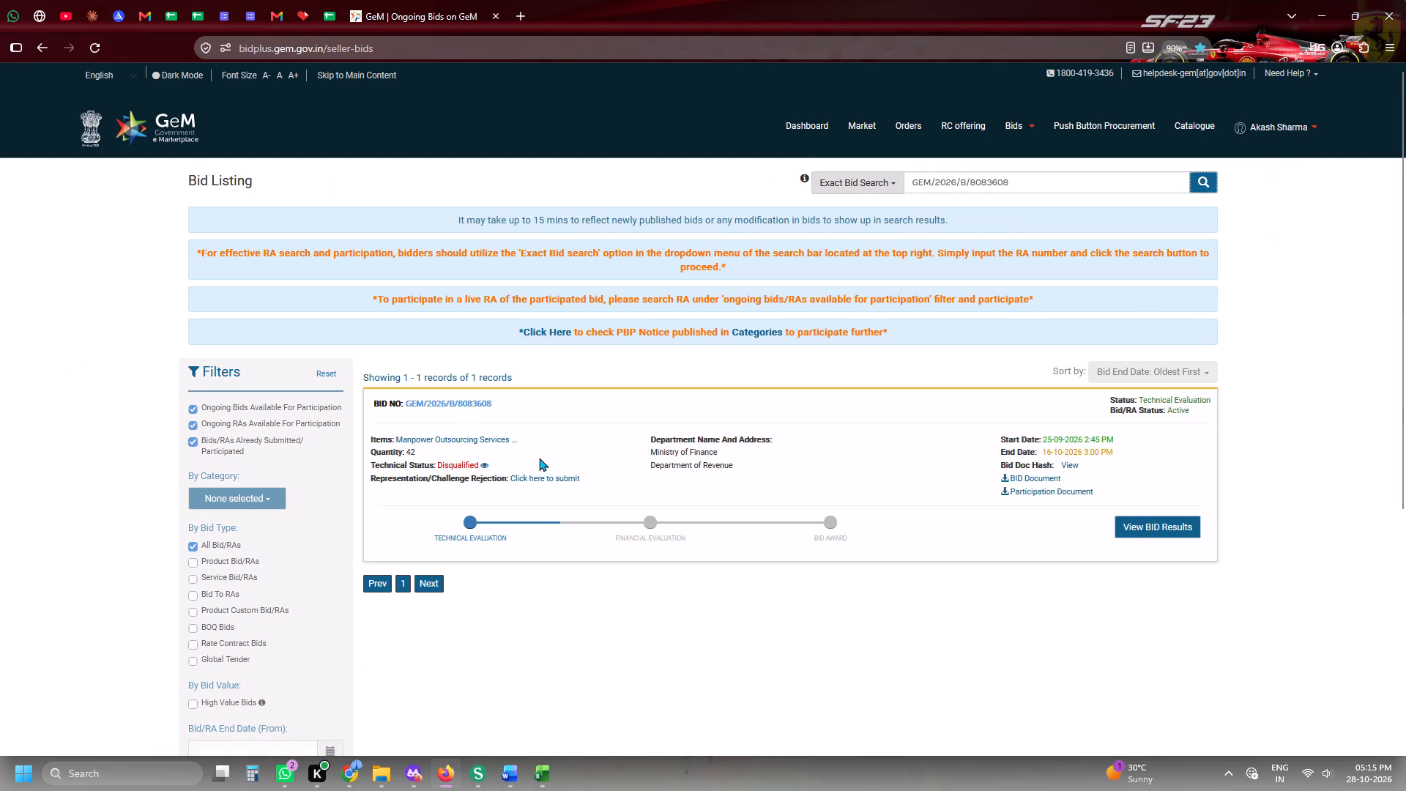
Open the representation form for bid GEM/2026/B/8083608 and expand its full disqualification comment.
click(542, 486)
click(542, 486)
click(546, 484)
double_click(548, 469)
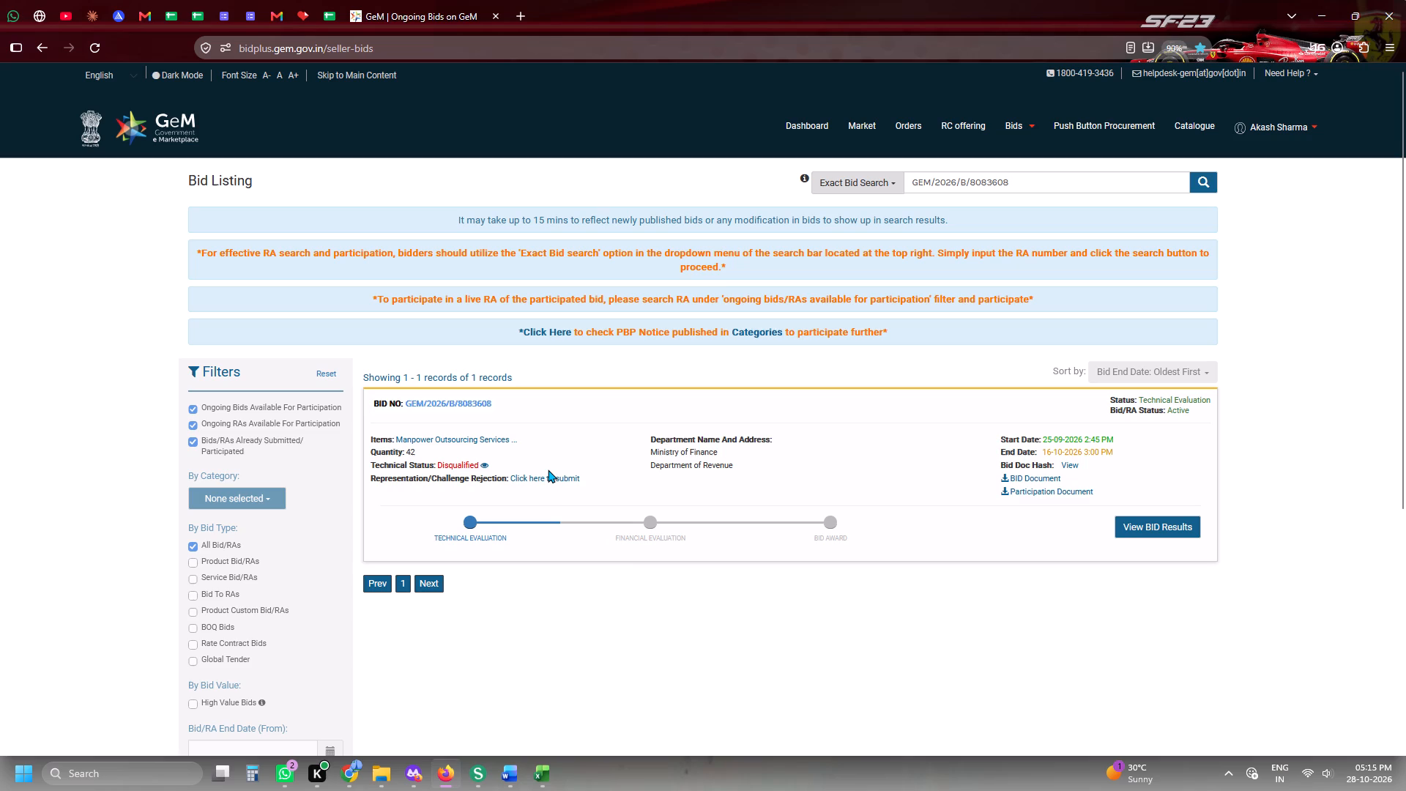
double_click(553, 484)
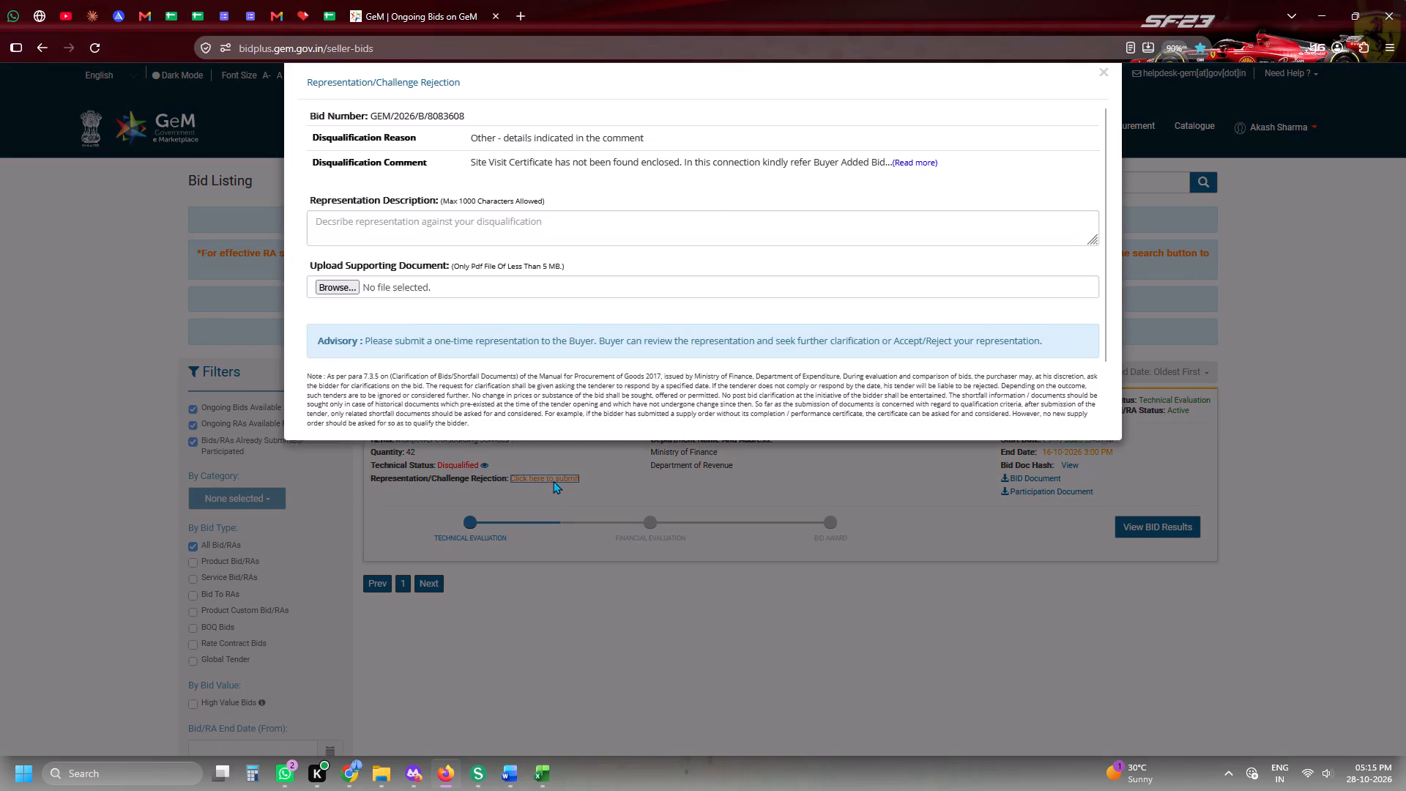
scroll(559, 354, up, 2)
click(912, 198)
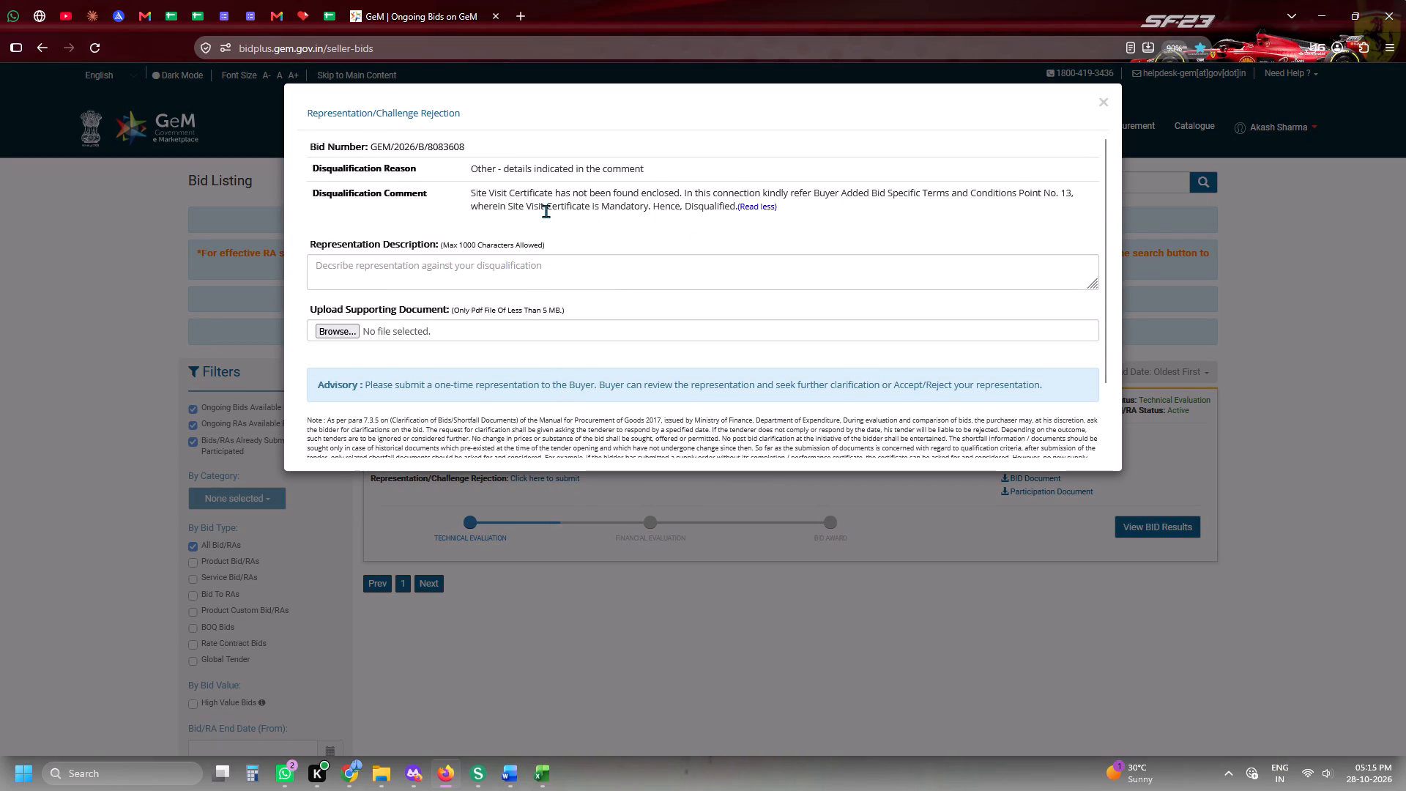
Log "1.Site Visit Certificate has not been found enclosed." from the GeM disqualification comment as bid GEM/2026/B/8083608's reason in the tender sheet.
drag(475, 197, 601, 192)
click(510, 187)
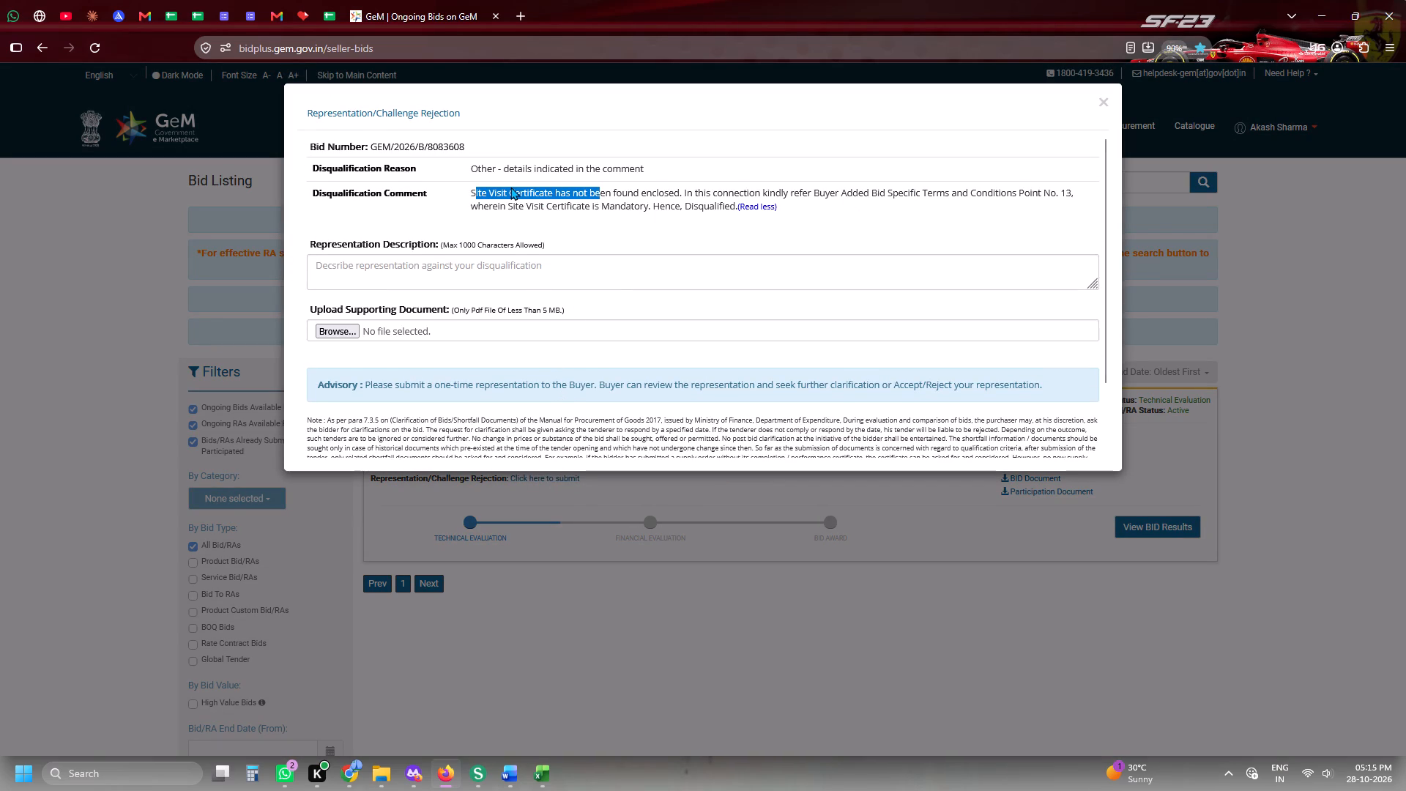
click(467, 189)
click(468, 196)
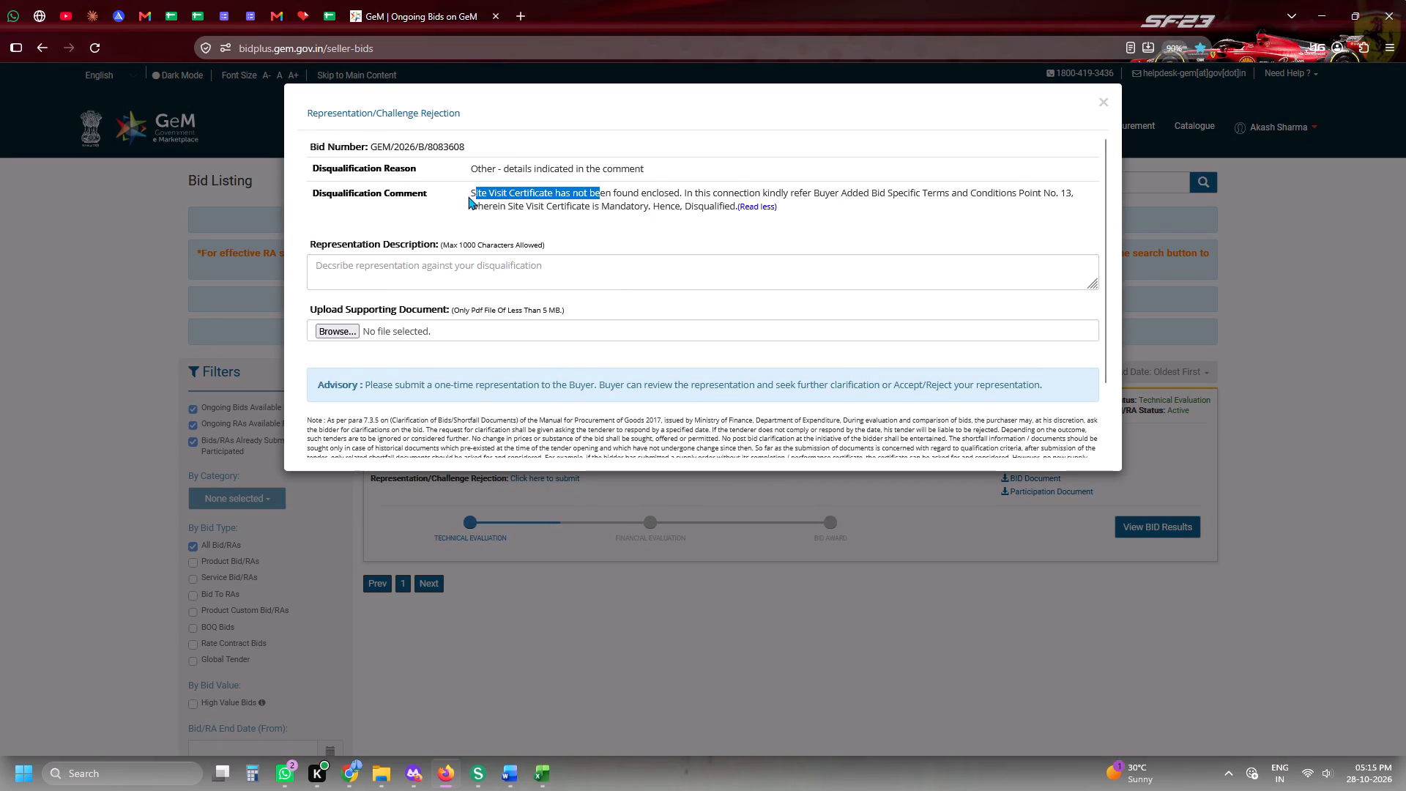
click(475, 195)
drag(474, 195, 670, 199)
drag(682, 191, 647, 192)
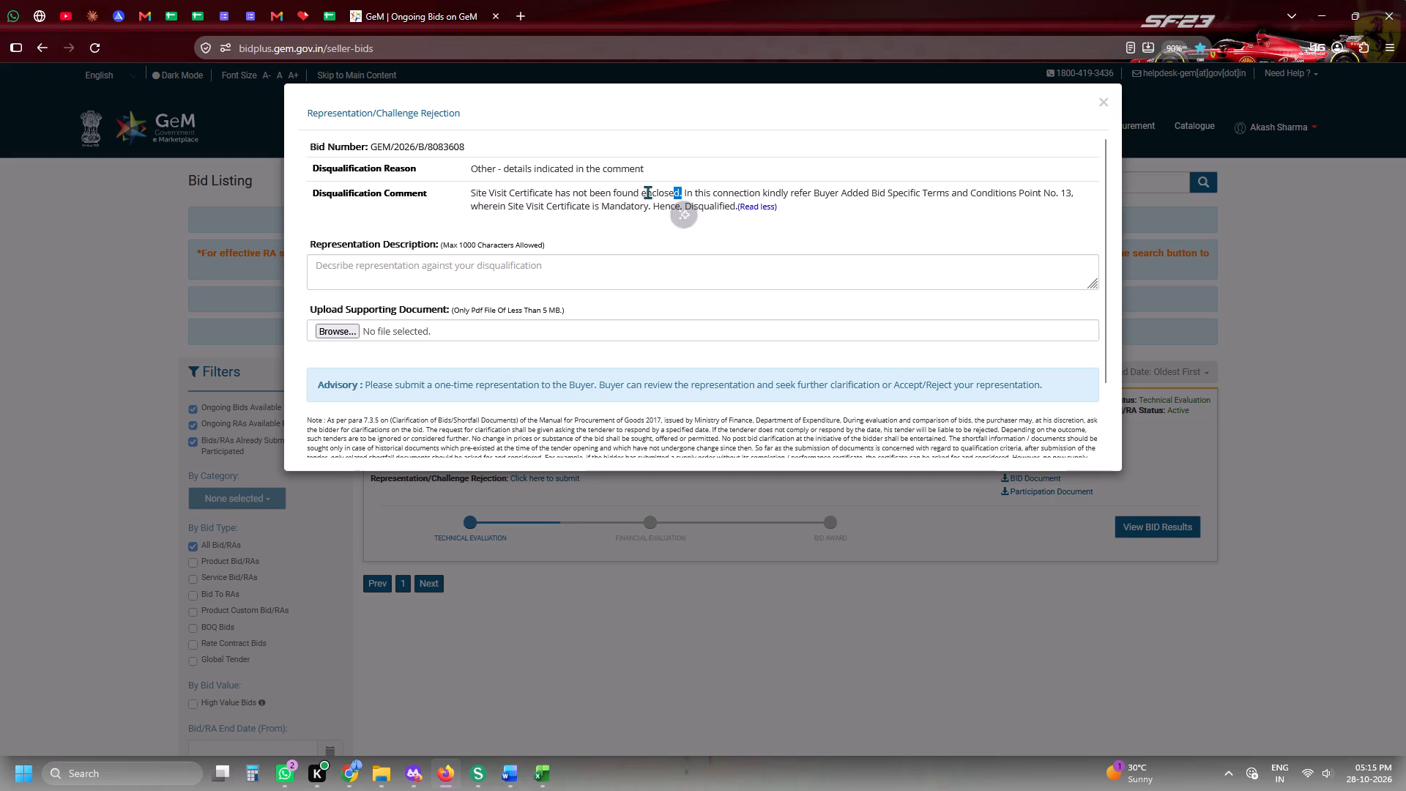
drag(647, 192, 469, 191)
key(ctrl+c)
key(ctrl+c)
key(ctrl+c)
click(335, 0)
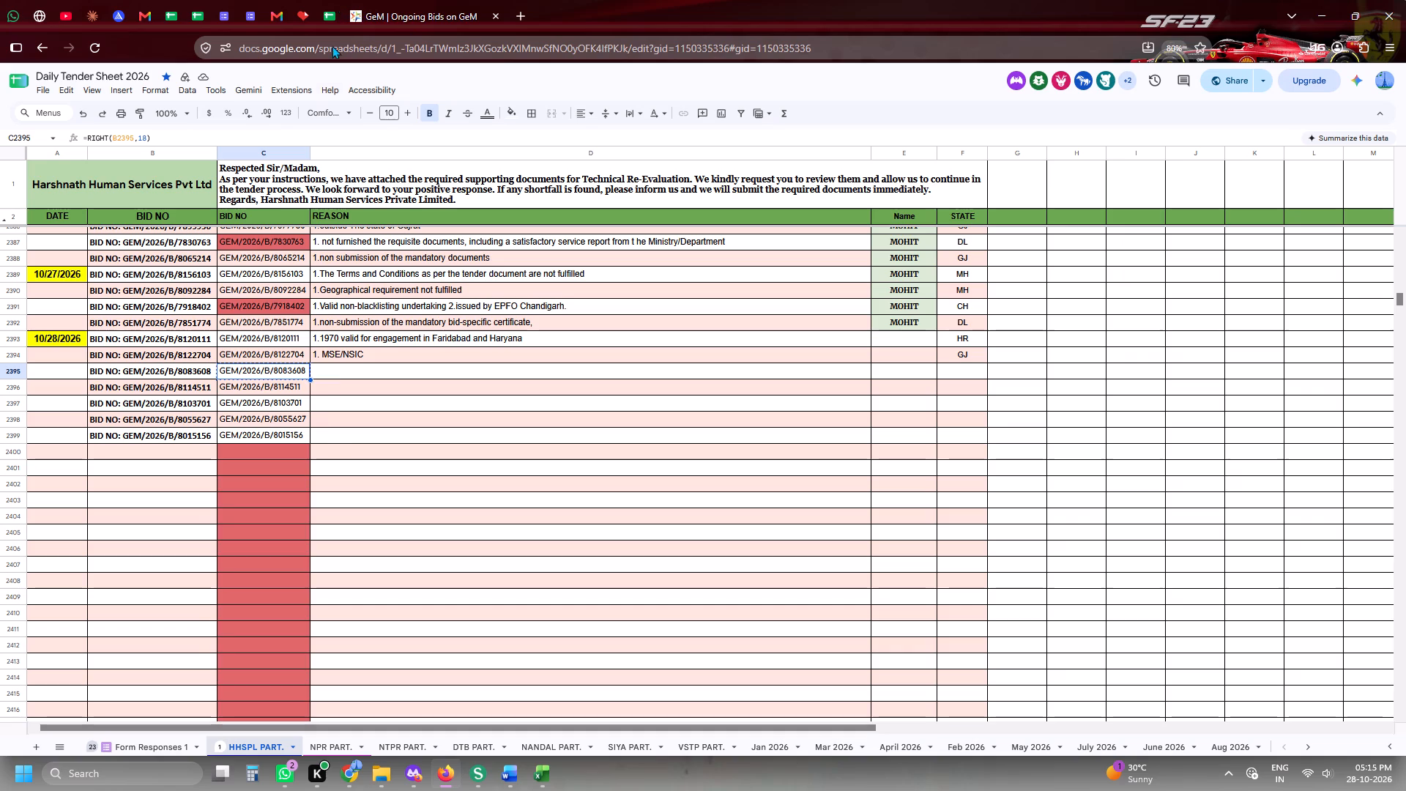
click(336, 366)
text(1.)
key(ctrl+v)
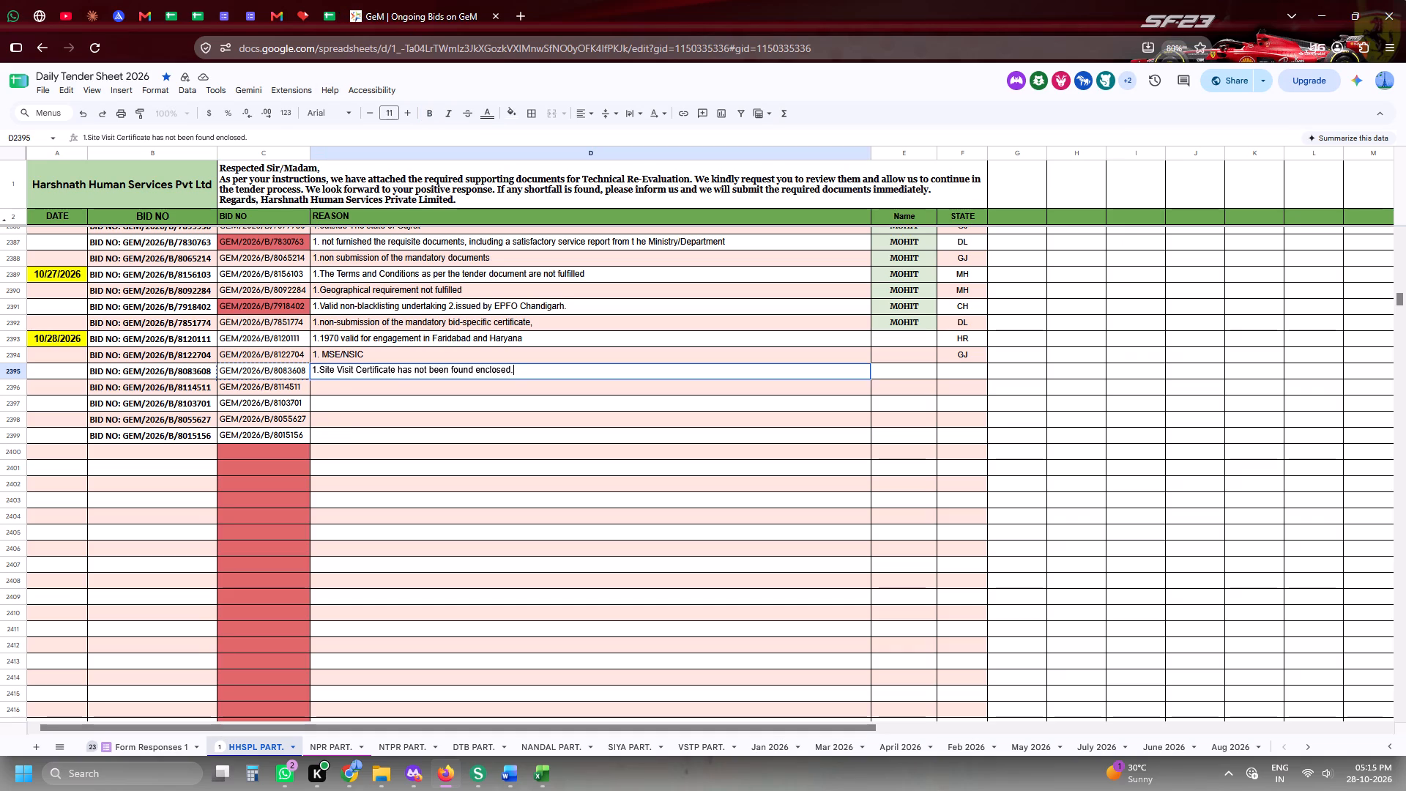
key(Tab)
key(Tab)
Close the representation form on GeM and open the bid document of GEM/2026/B/8083608 for viewing.
click(432, 0)
click(571, 650)
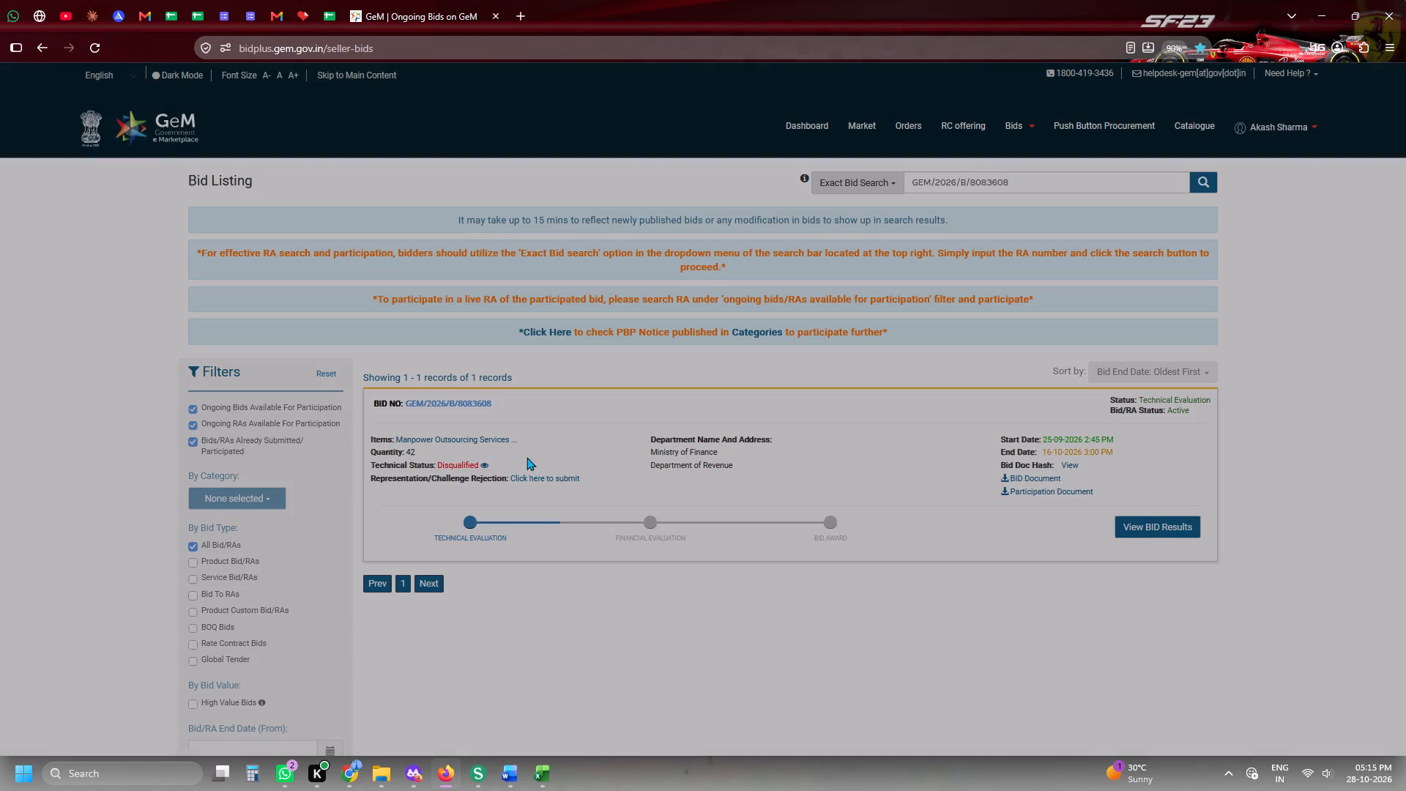
click(483, 396)
click(439, 419)
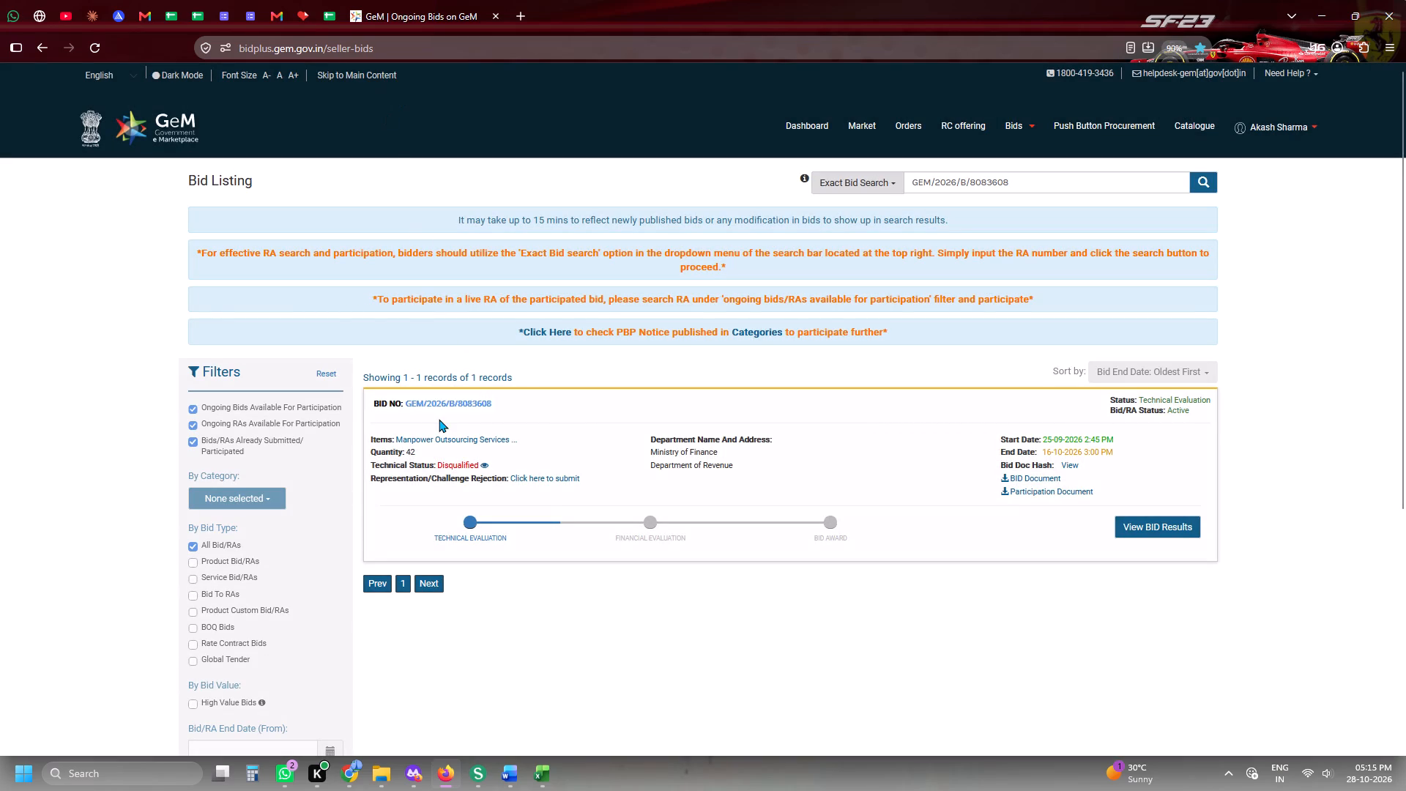
click(441, 404)
click(423, 0)
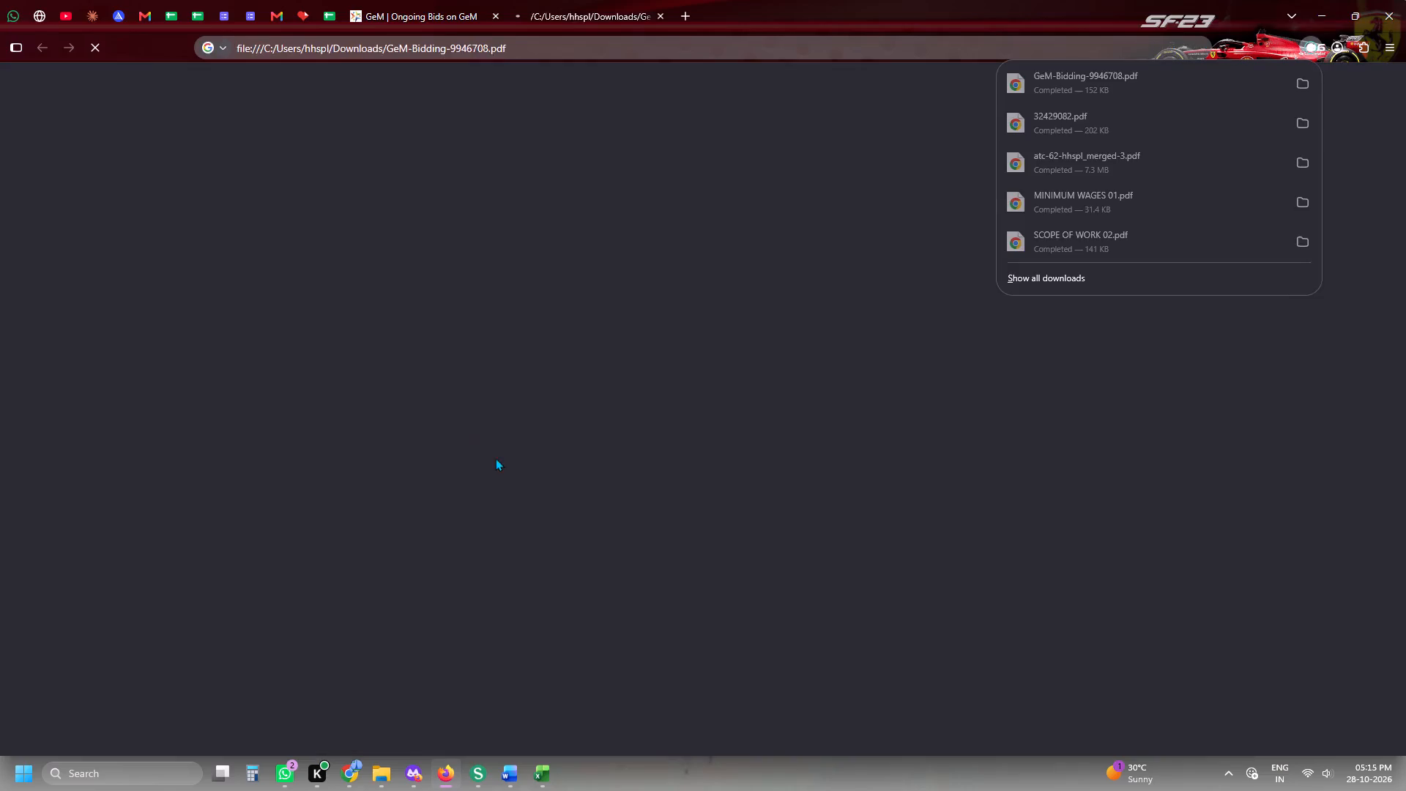
Open the representation form for bid GEM/2026/B/8083608 on GeM and attach undertaking-site-visit-hhspl from the Undertakings folder.
click(396, 0)
click(548, 475)
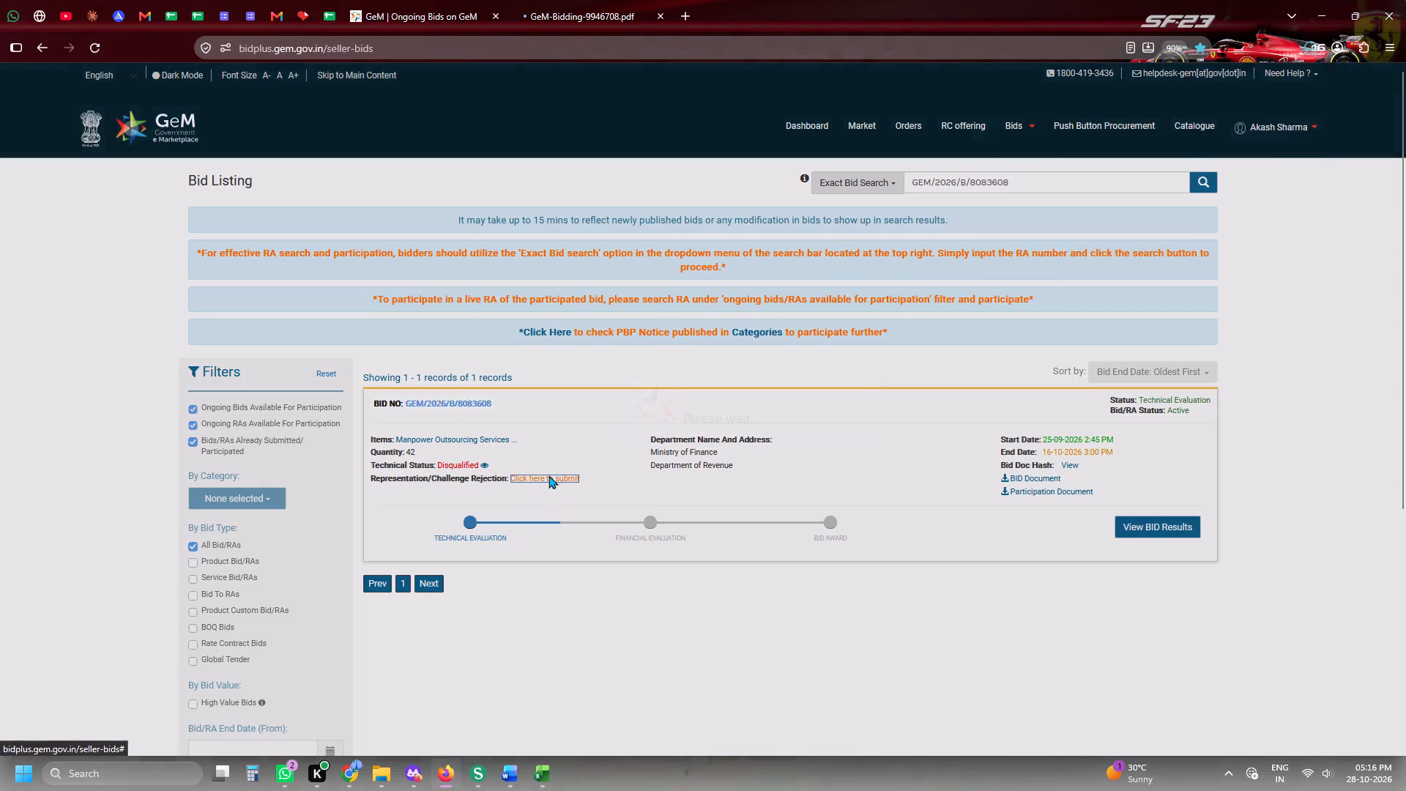
click(349, 311)
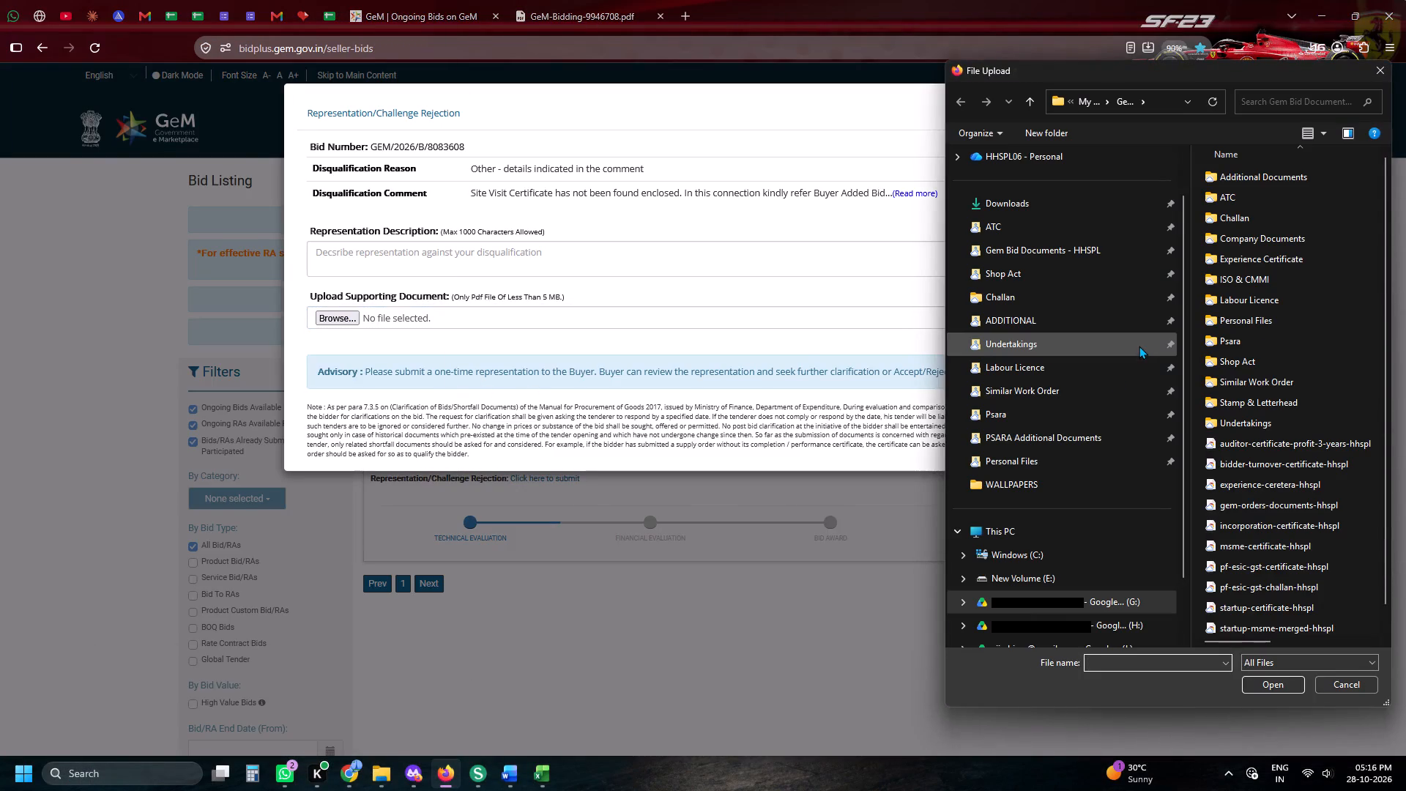
click(1026, 327)
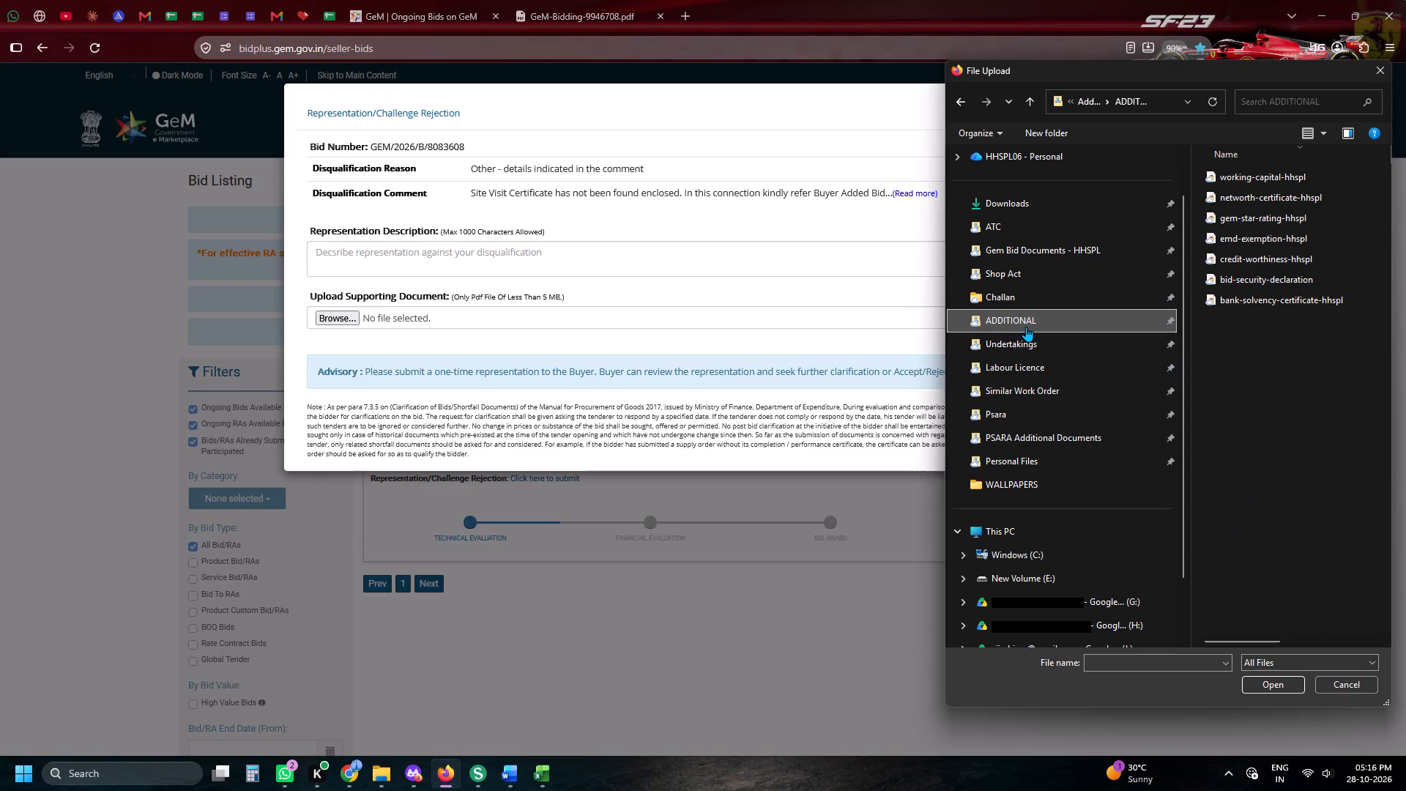
click(1056, 252)
click(1041, 347)
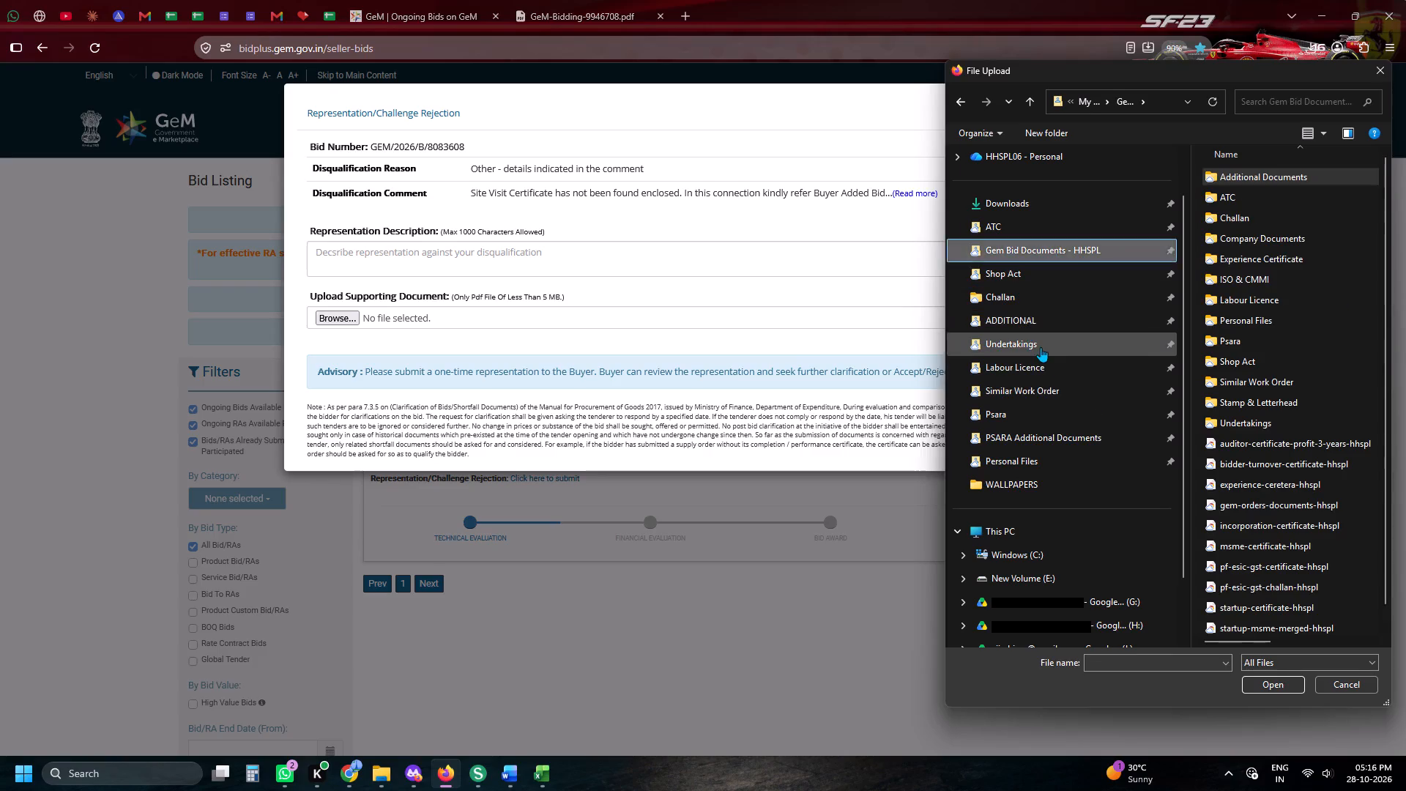
scroll(1292, 566, down, 4)
double_click(1291, 605)
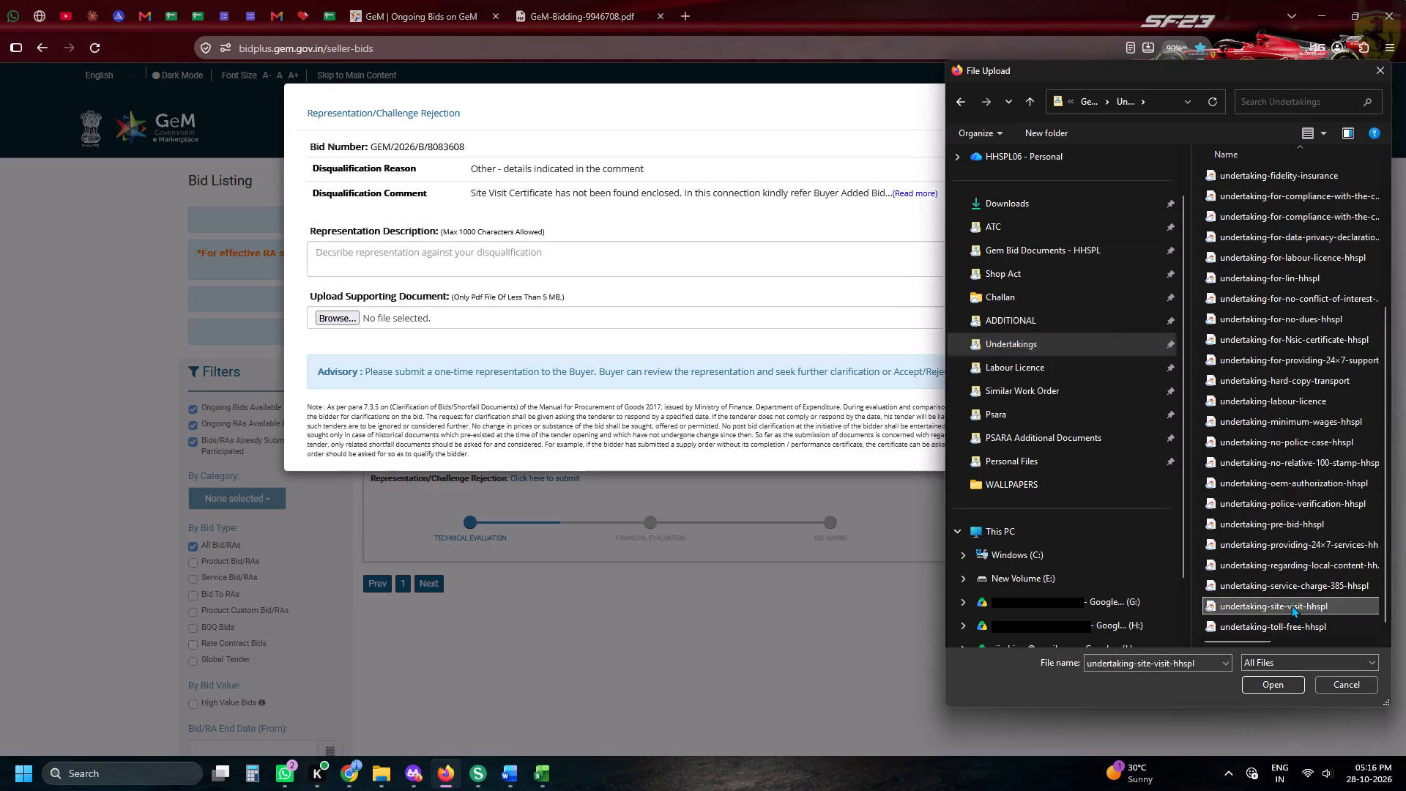
Fill the representation description with the standard Harshnath Human Services technical re-evaluation request and submit the representation for bid GEM/2026/B/8083608.
click(521, 259)
key(super+v)
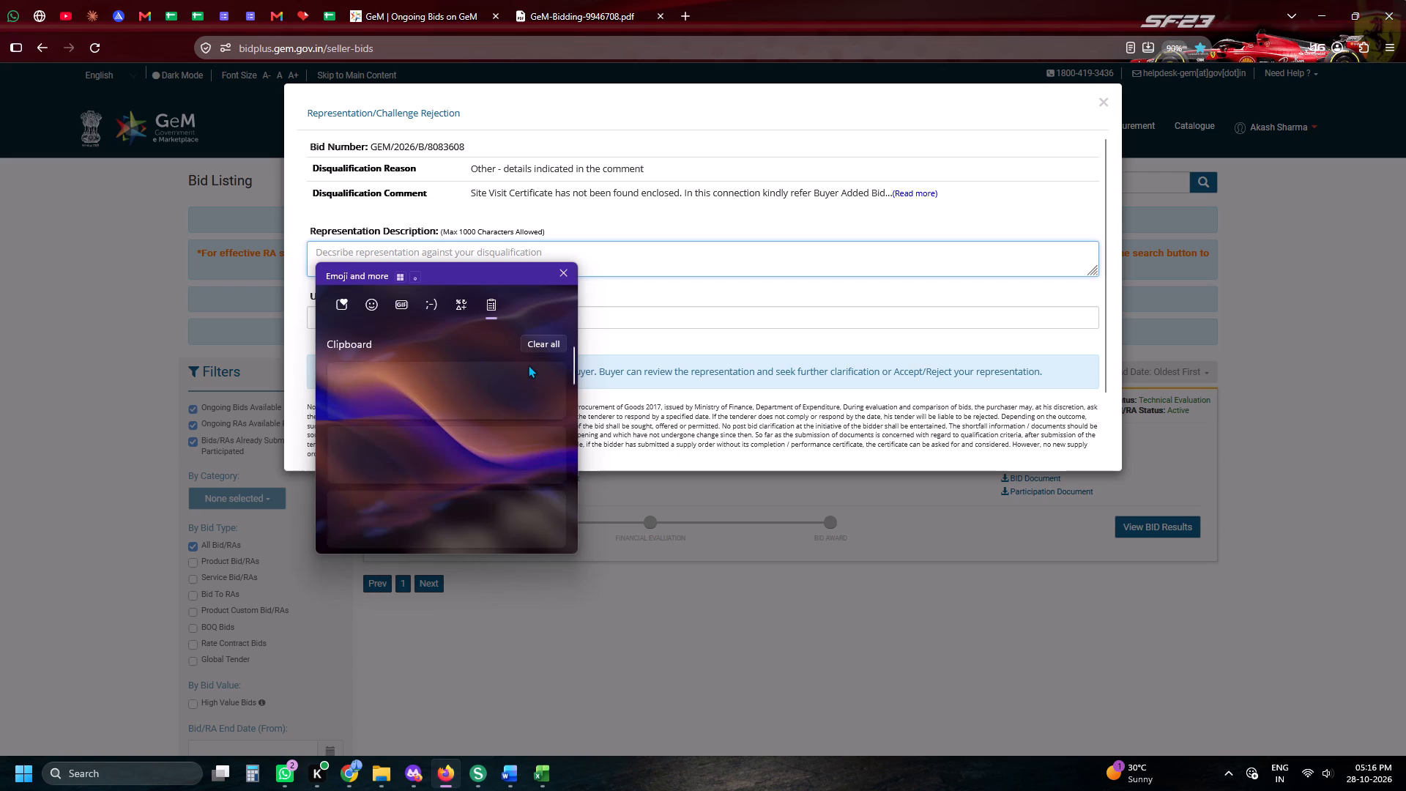
click(533, 341)
click(393, 509)
key(ctrl+v)
scroll(396, 431, down, 5)
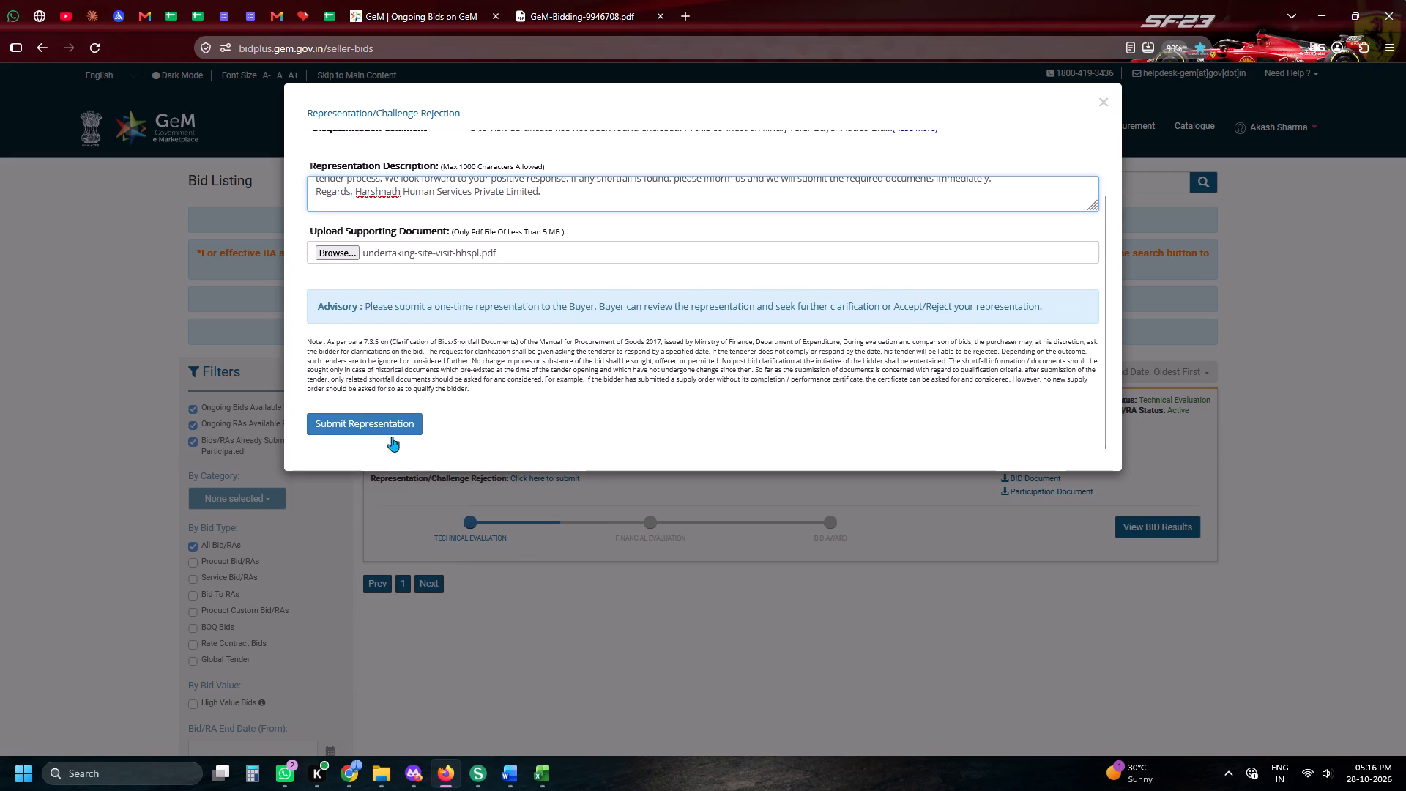
click(392, 437)
click(395, 433)
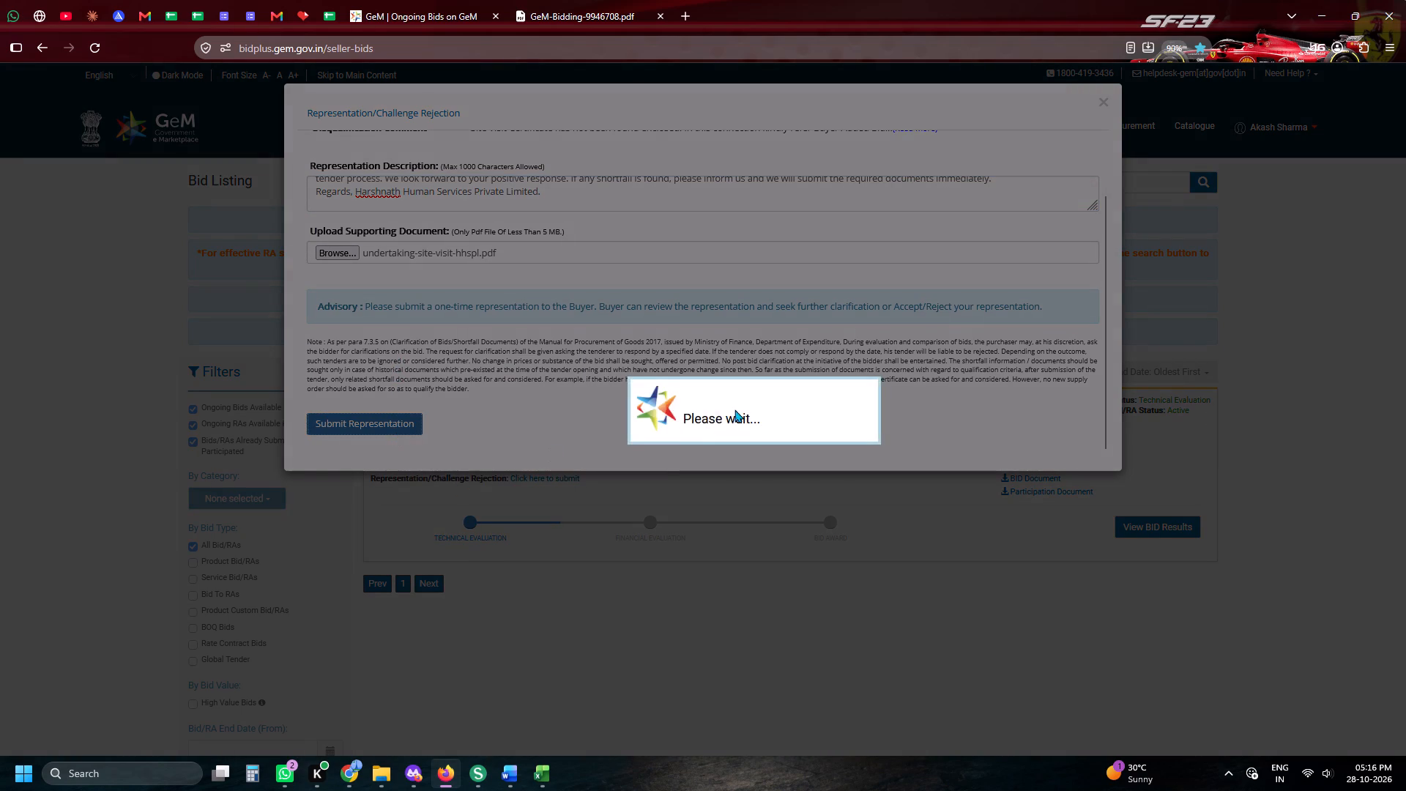
click(812, 427)
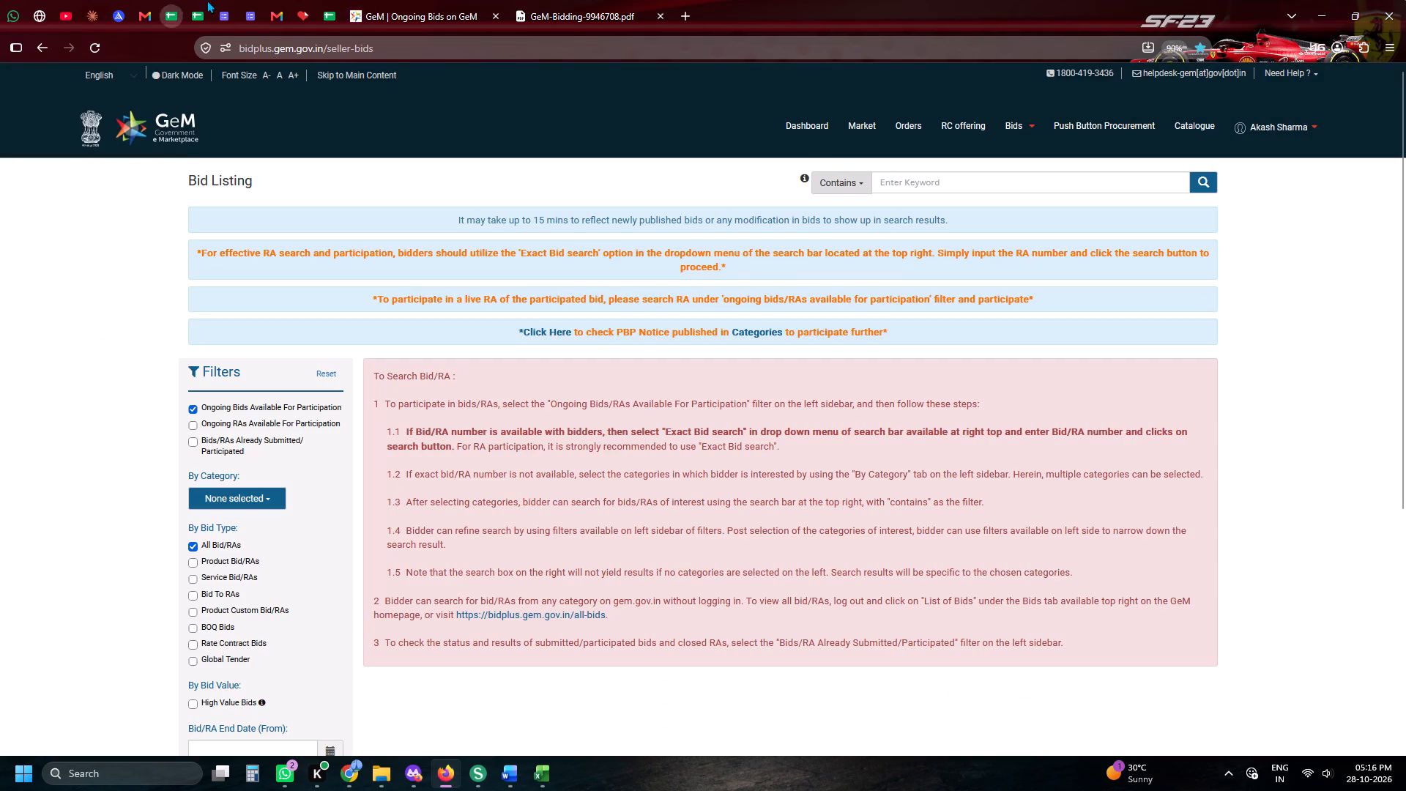
Copy bid number GEM/2026/B/8114511 from the HHSPL PART. sheet and find it in the GeM bid listing using Exact Bid Search.
click(338, 4)
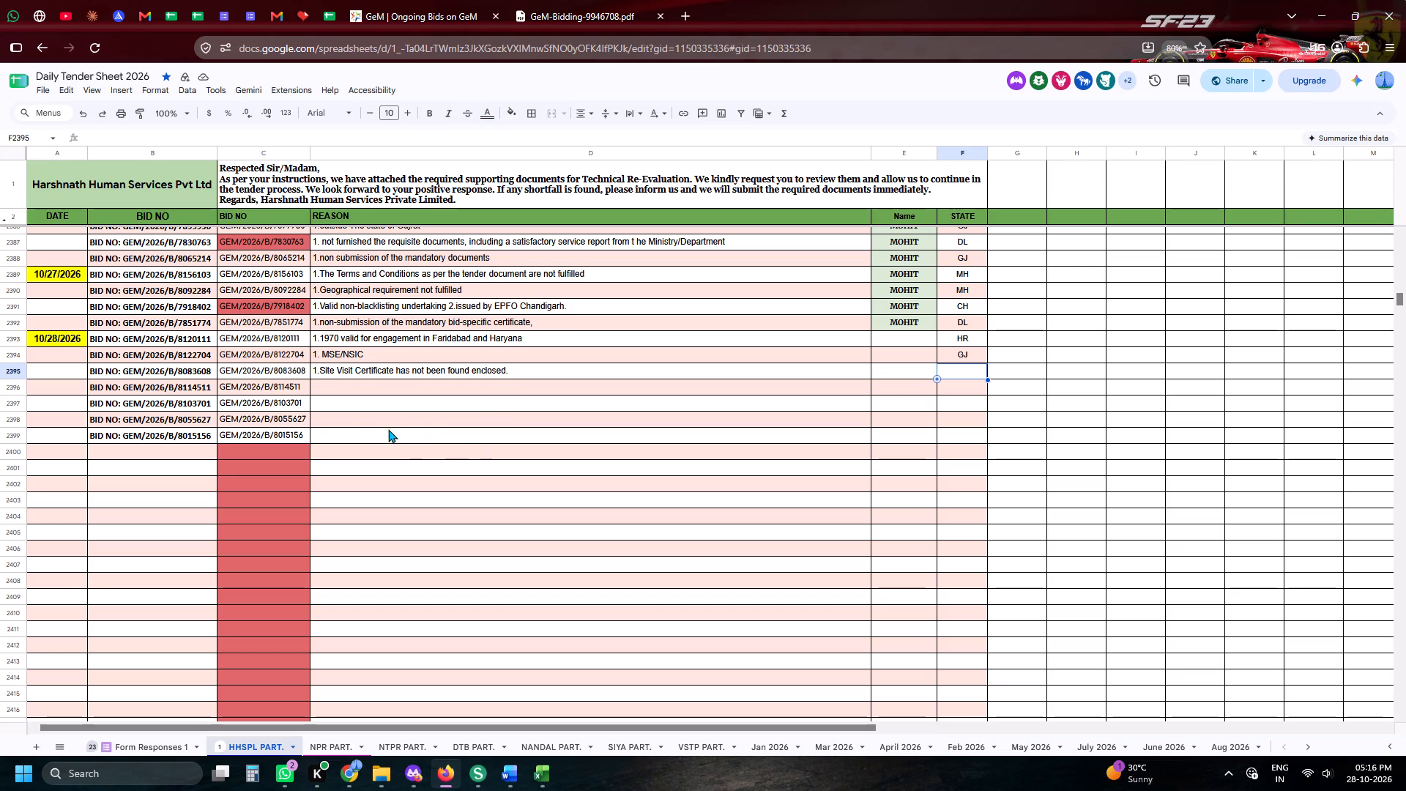
click(296, 387)
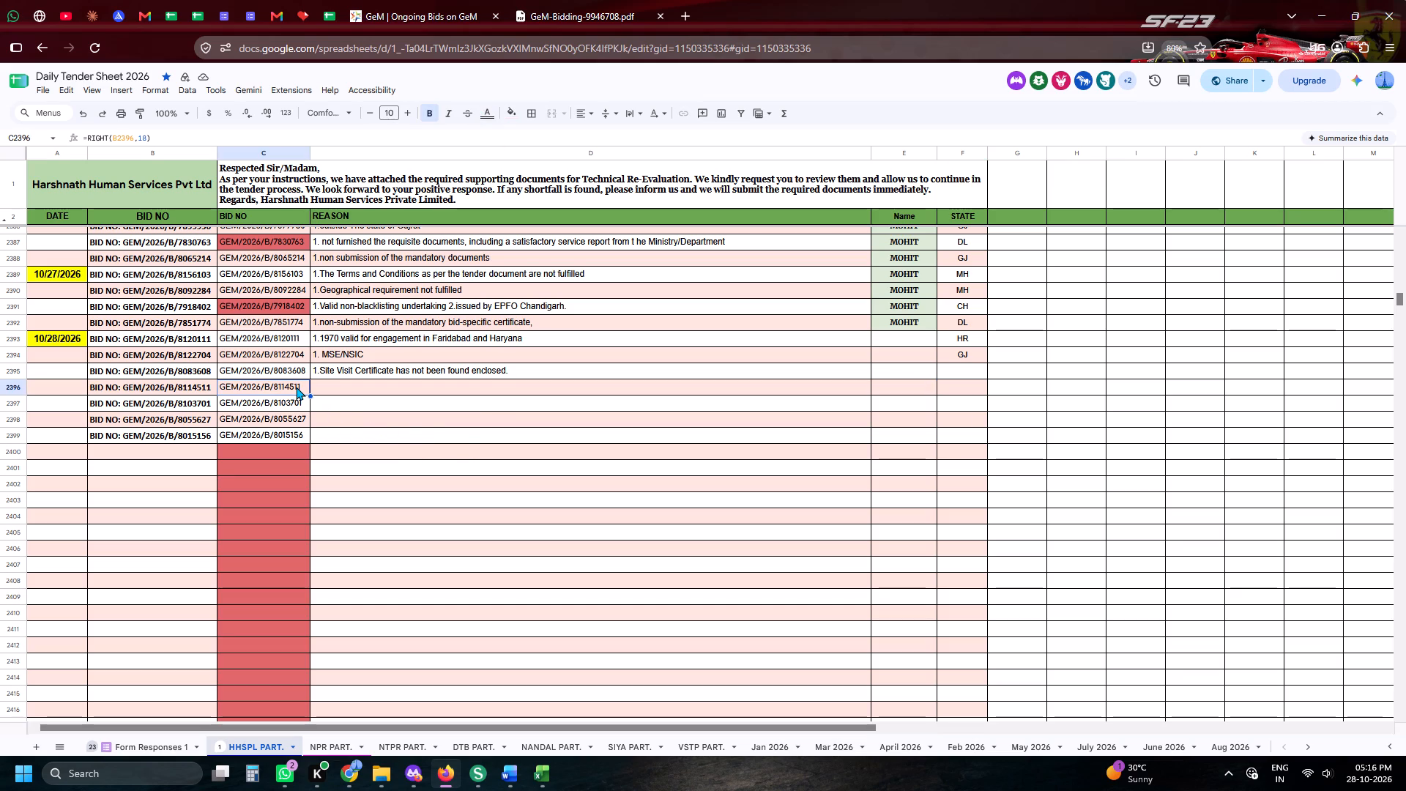
key(ctrl+c)
key(ctrl+c)
key(ctrl+c)
click(409, 0)
click(952, 188)
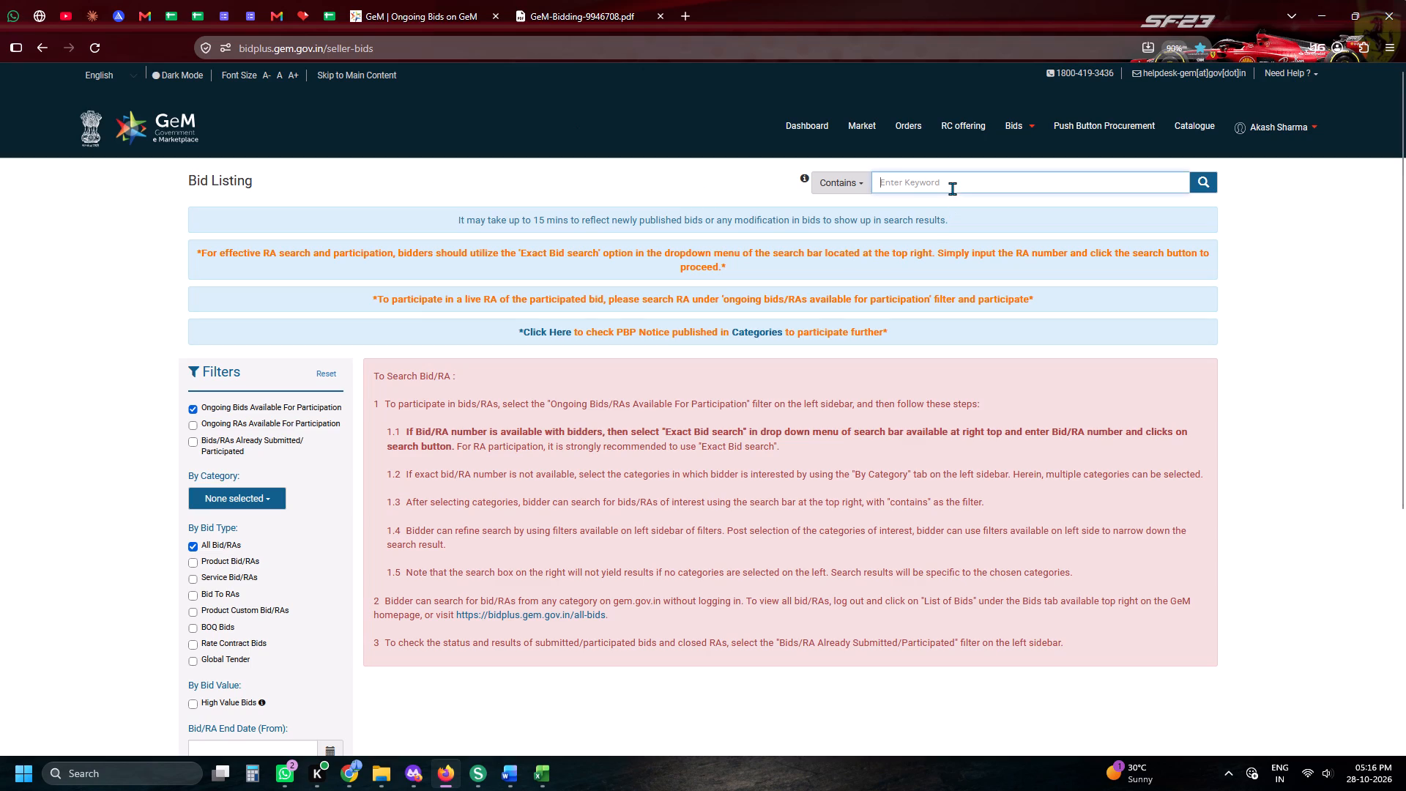
key(ctrl+v)
click(865, 186)
click(852, 274)
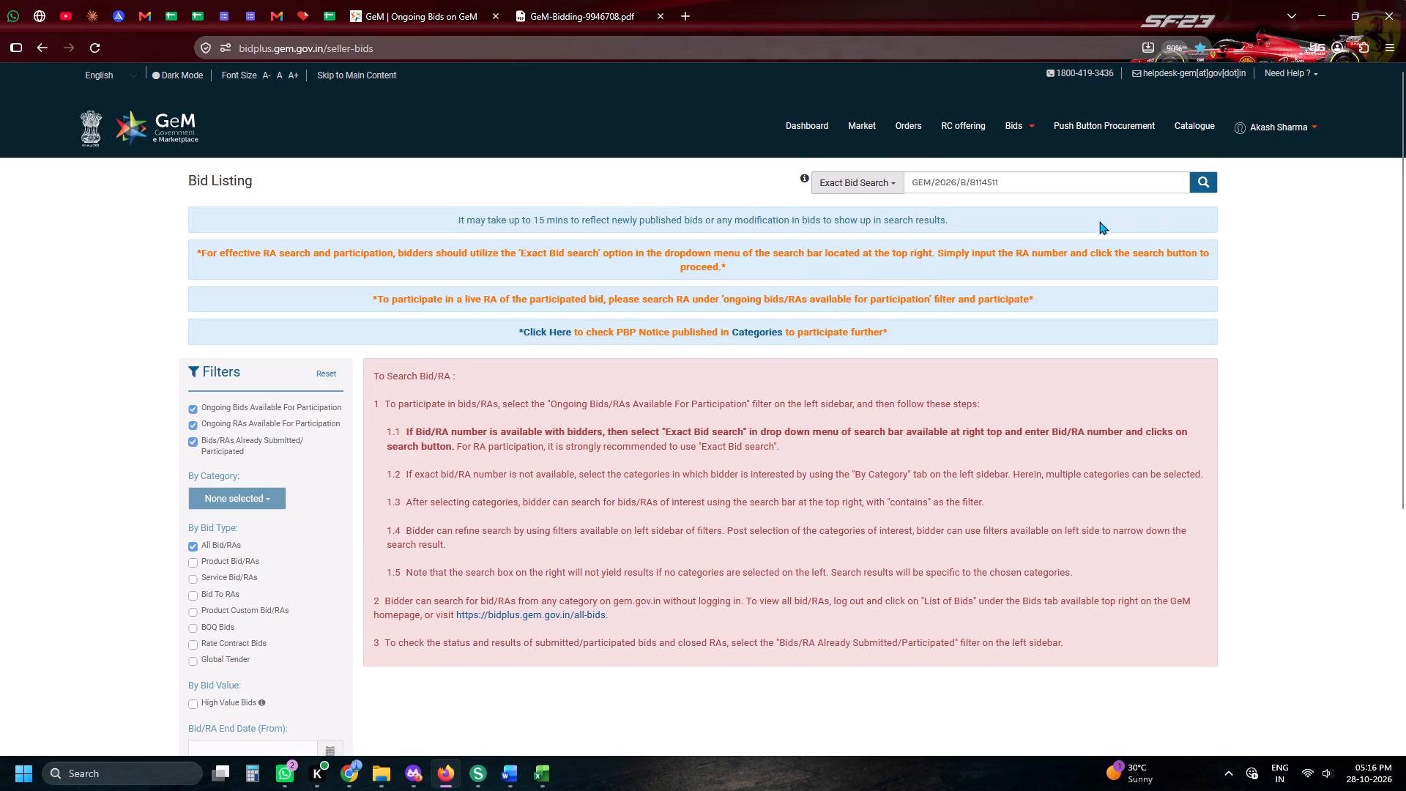
click(1198, 188)
Log "1.Application Form in the uploaded tender not filled" from the GeM disqualification comment as bid GEM/2026/B/8114511's reason in the tender sheet.
double_click(528, 485)
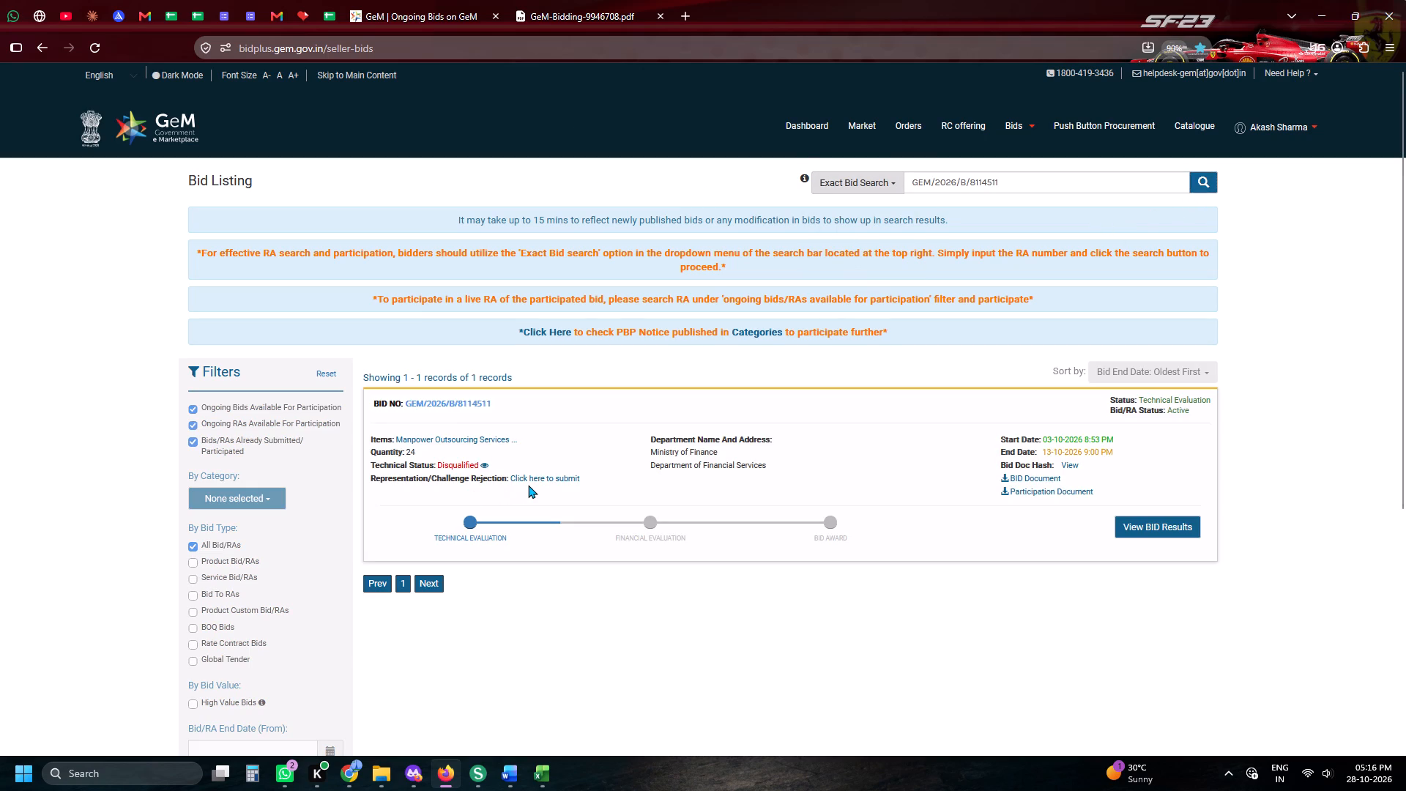
click(545, 478)
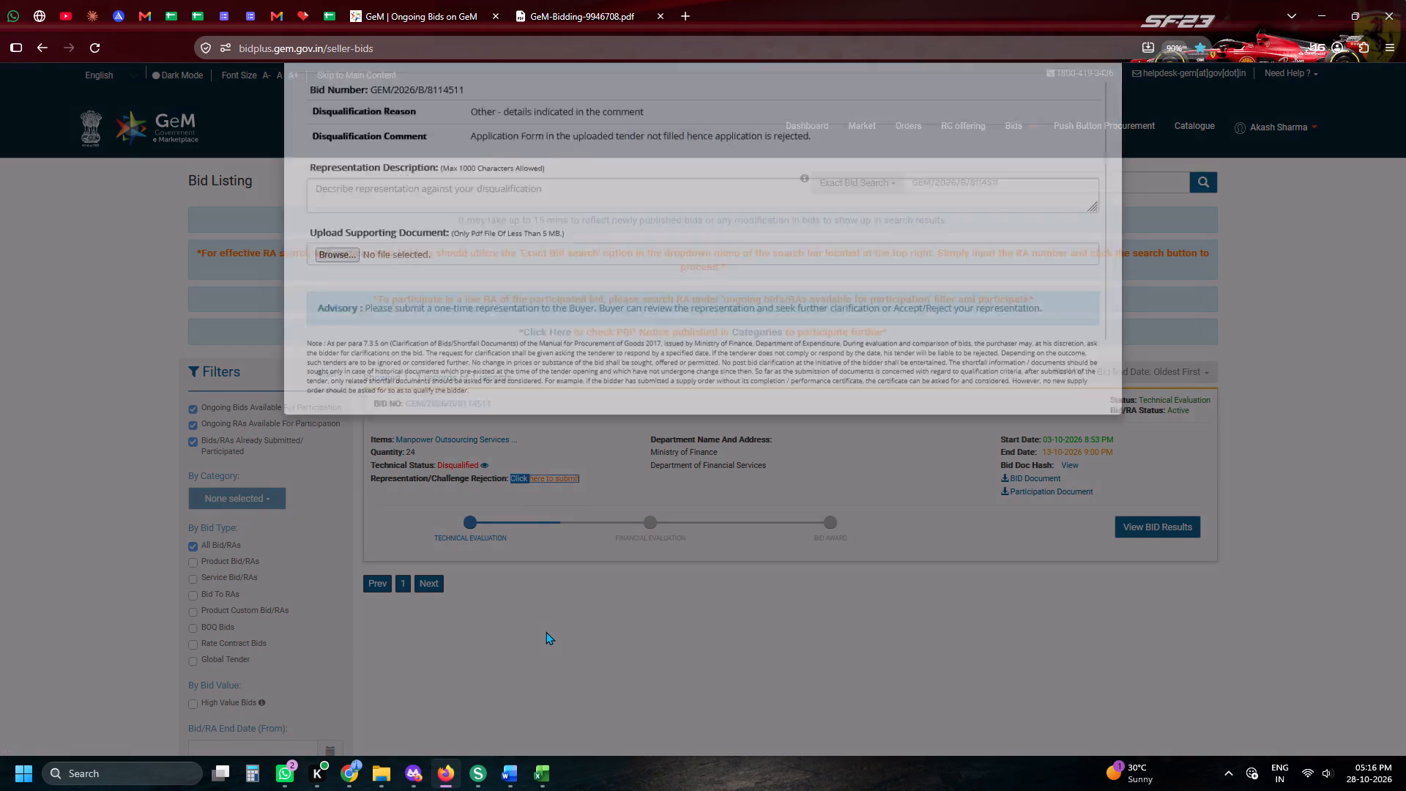
drag(471, 196, 515, 201)
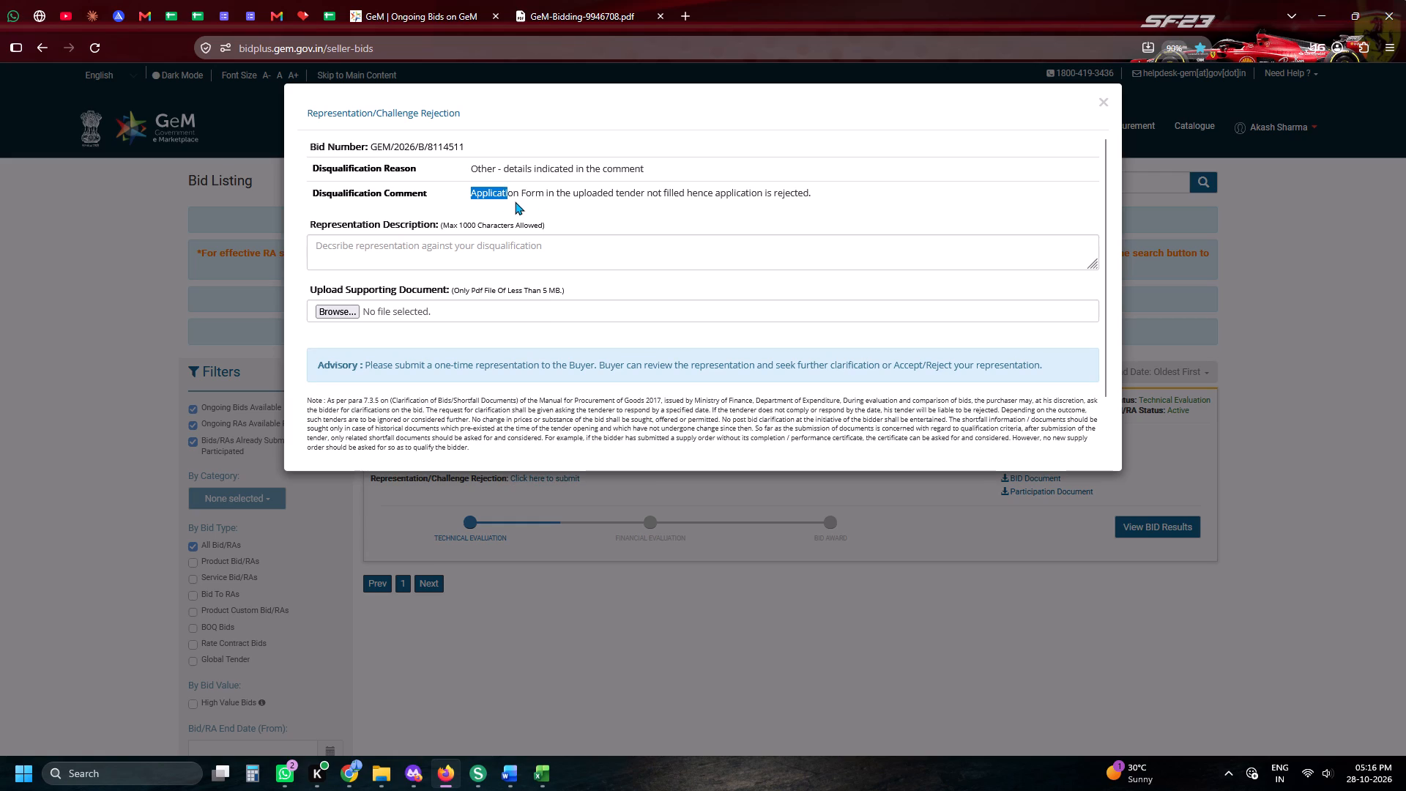
drag(515, 201, 682, 204)
key(ctrl+c)
key(ctrl+c)
key(ctrl+c)
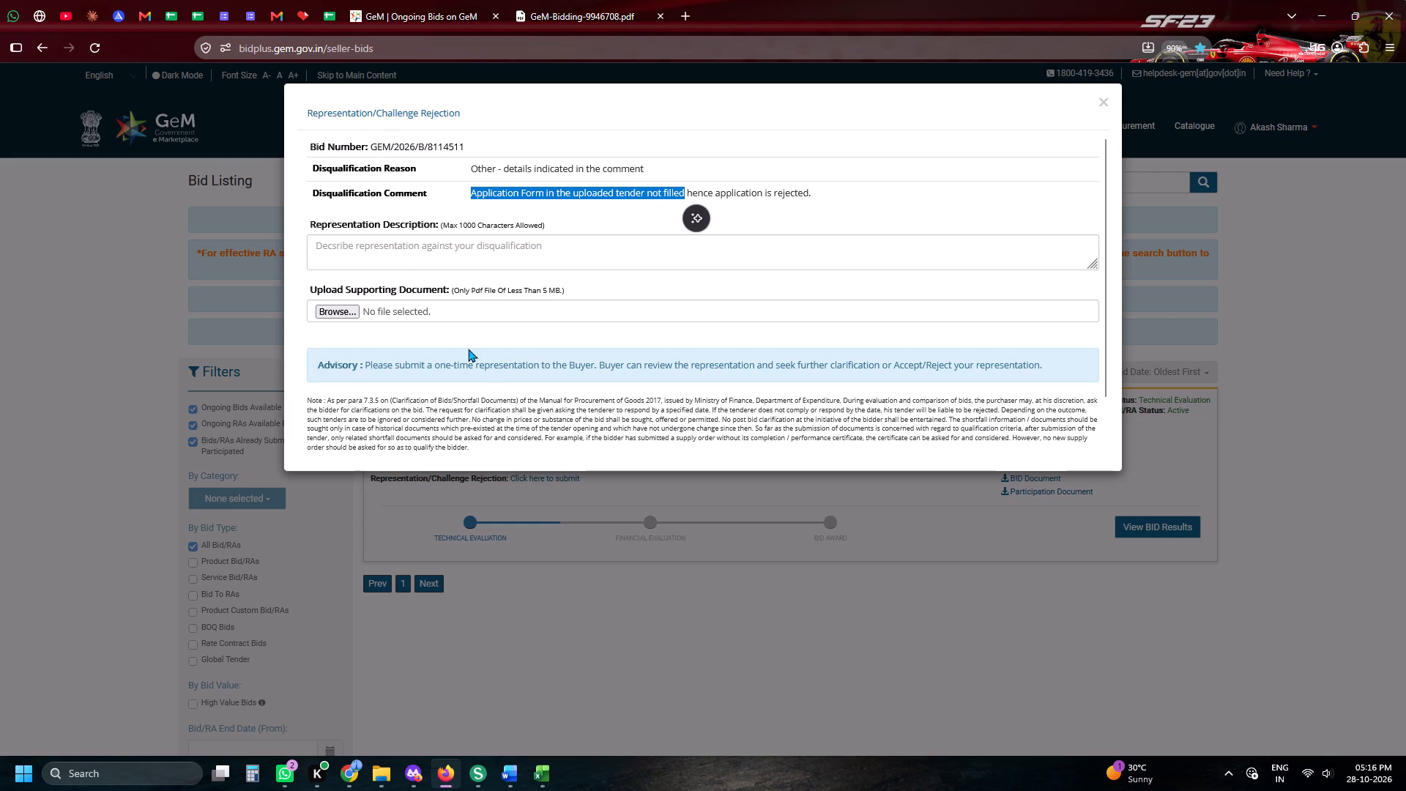
click(340, 0)
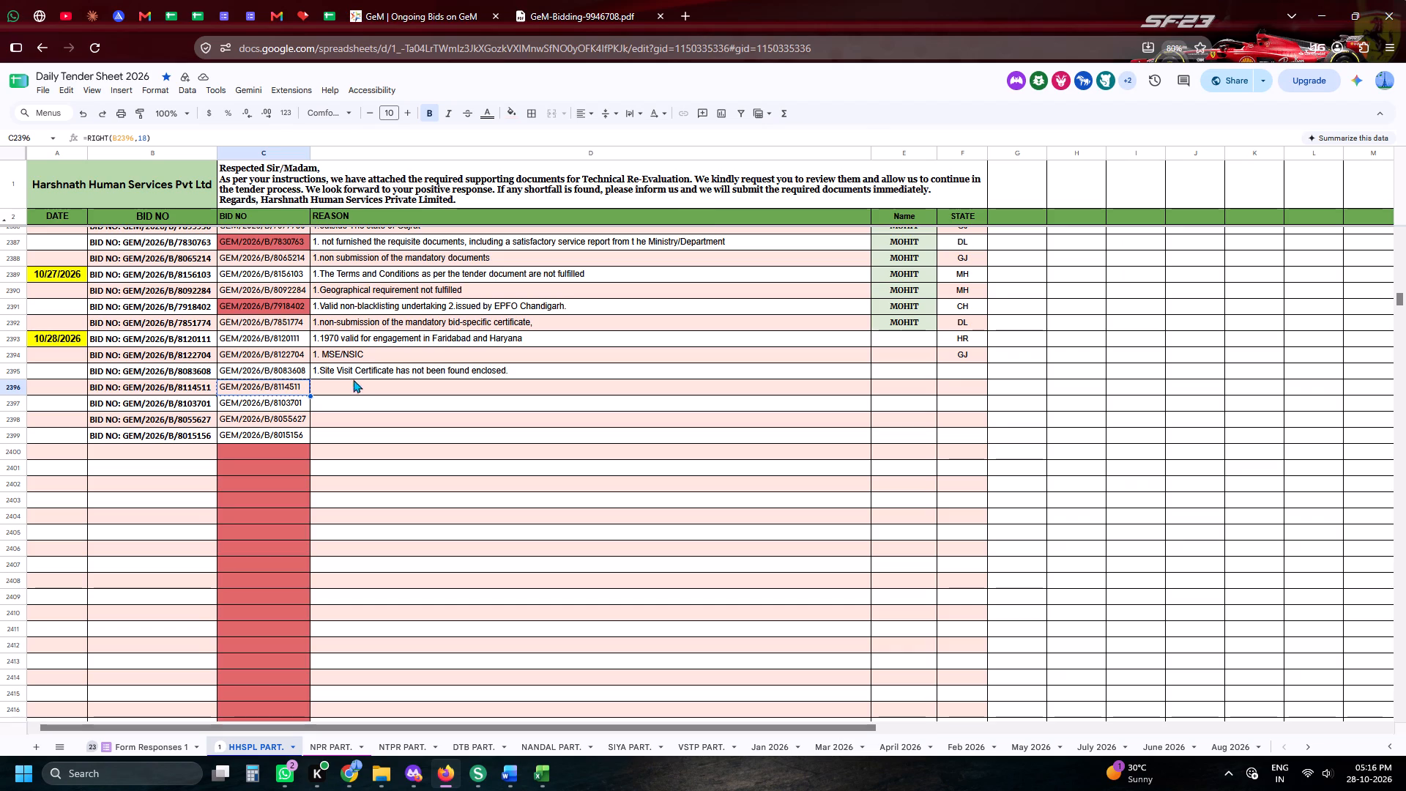
click(354, 391)
text(1.)
key(ctrl+v)
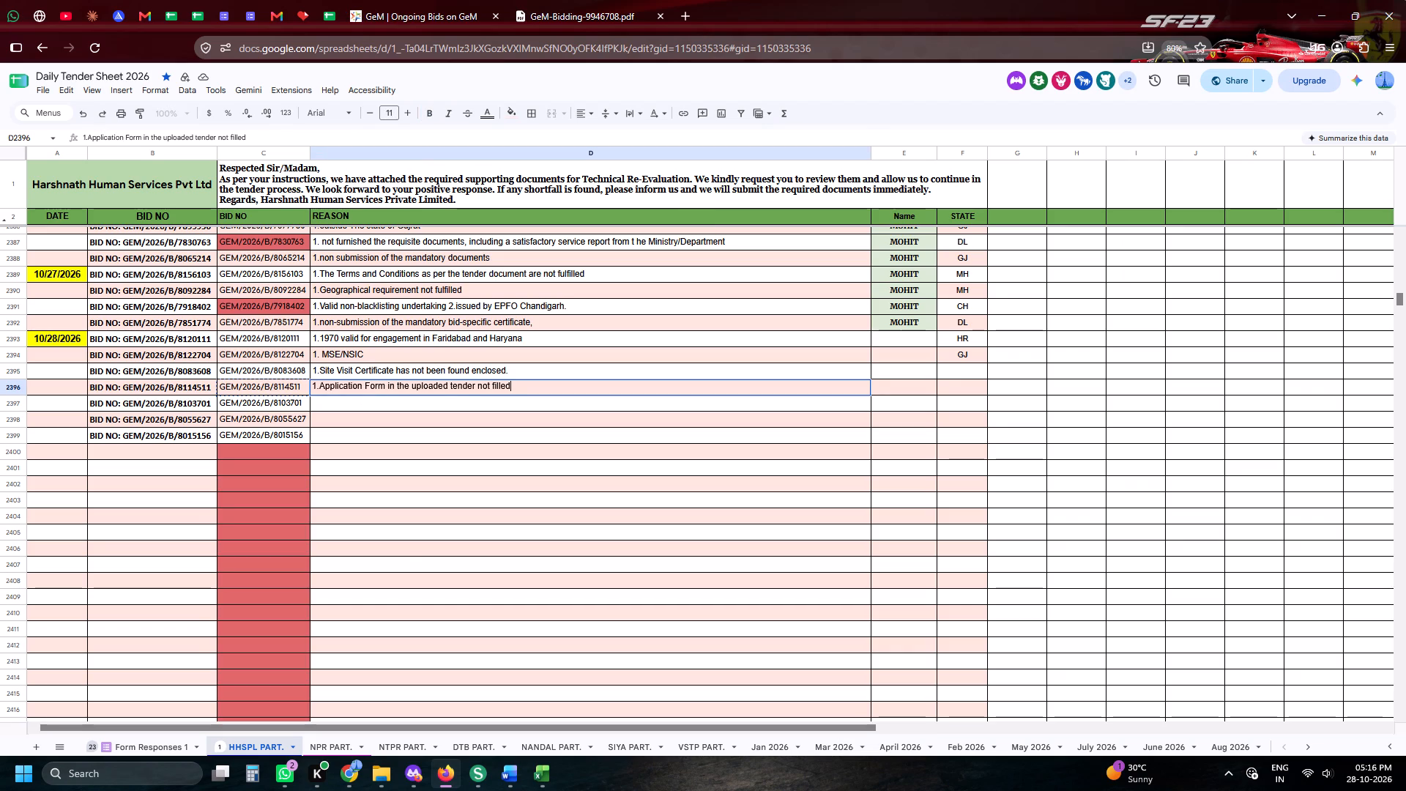
click(428, 572)
Open the participation document of bid GEM/2026/B/8114511 on GeM and, from it, the uploaded Certificate (Requested in ATC) file.
click(428, 0)
click(647, 481)
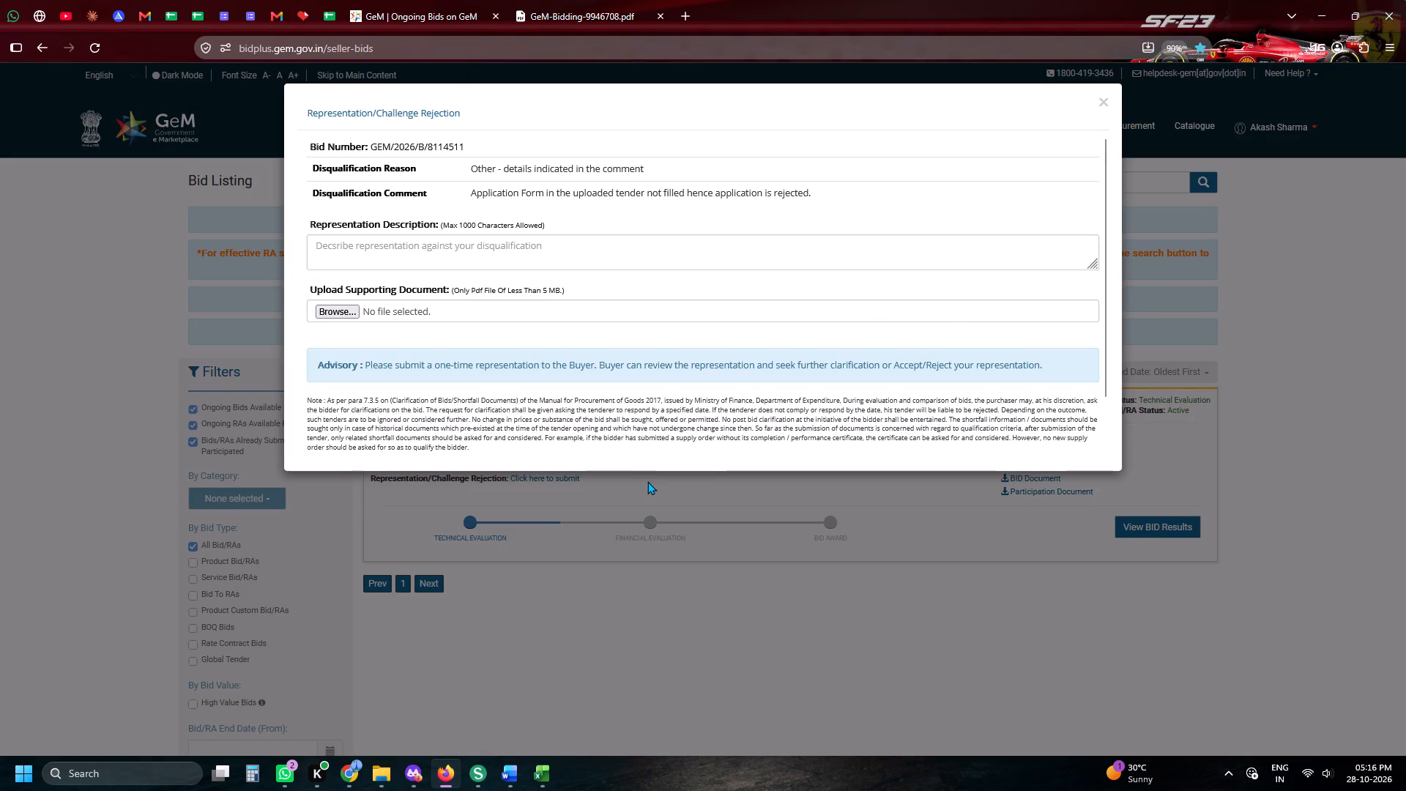
click(1014, 496)
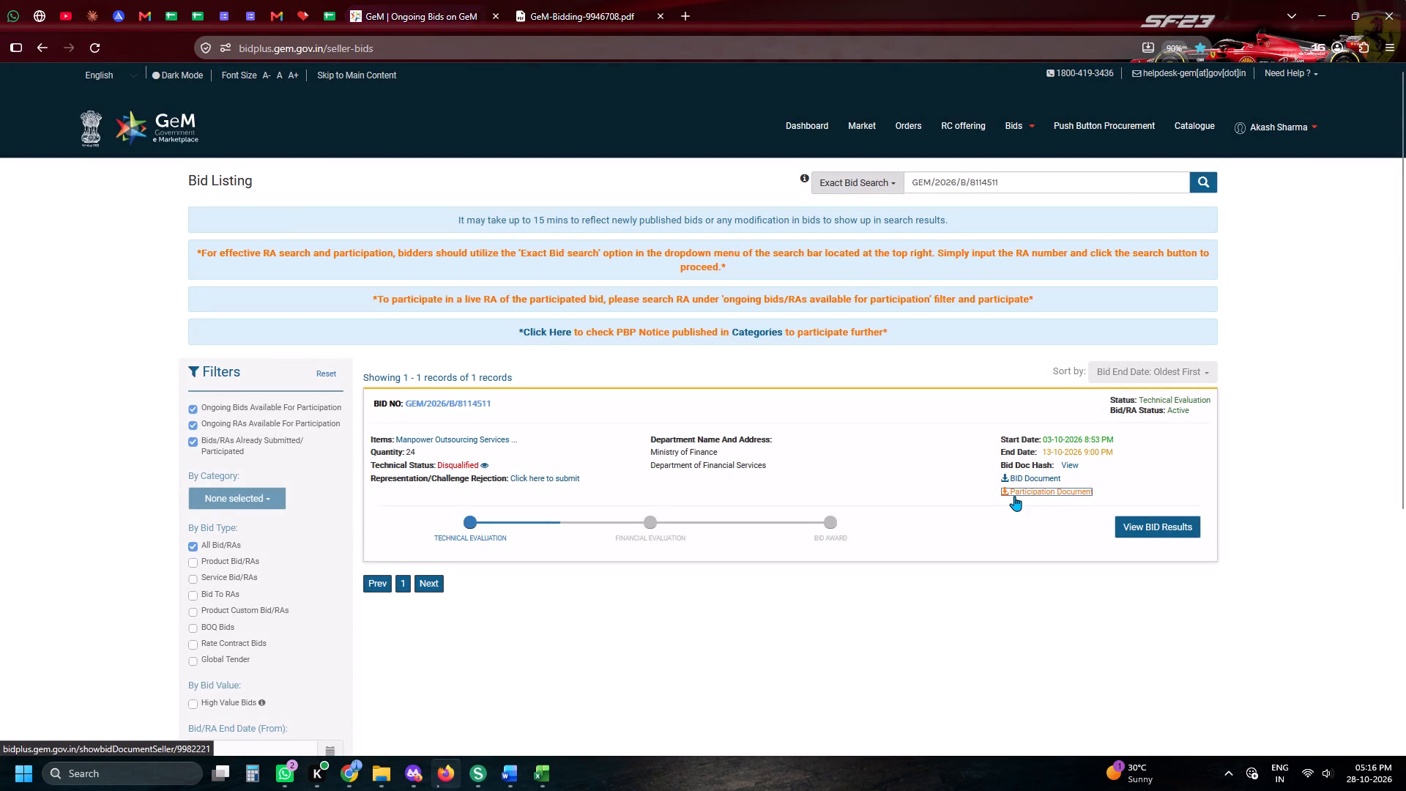
click(791, 404)
scroll(726, 562, down, 12)
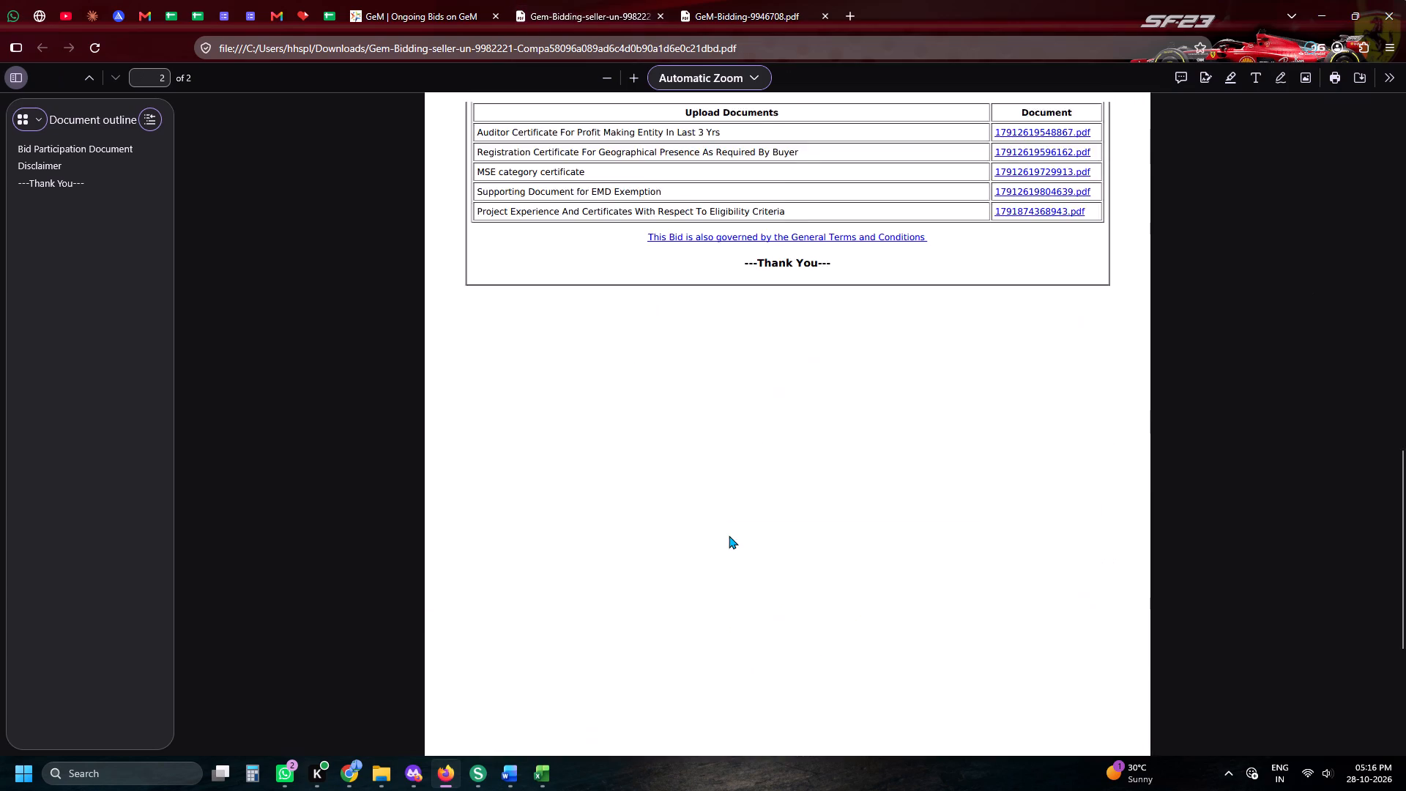
scroll(729, 535, down, 5)
scroll(729, 535, up, 7)
click(578, 576)
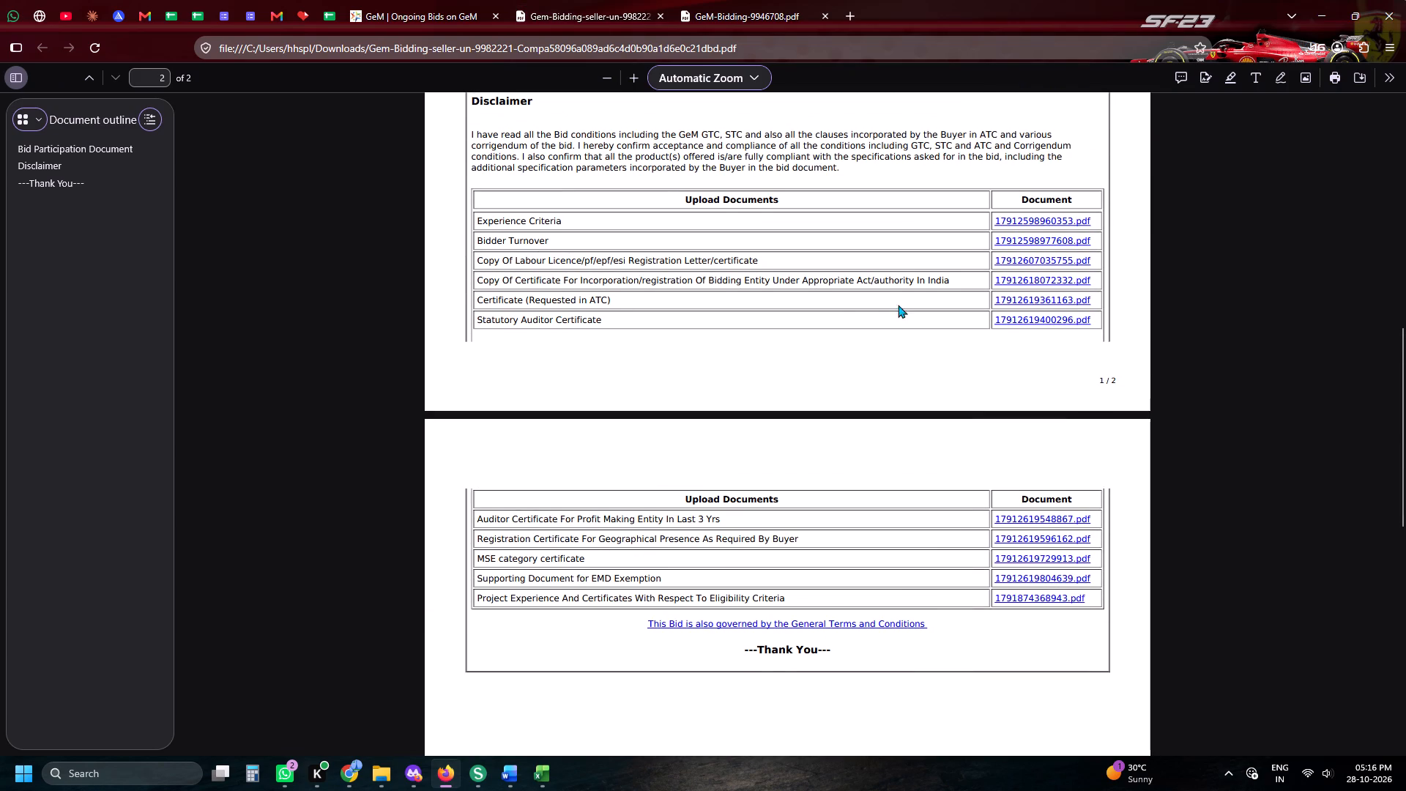
click(1027, 293)
click(1025, 295)
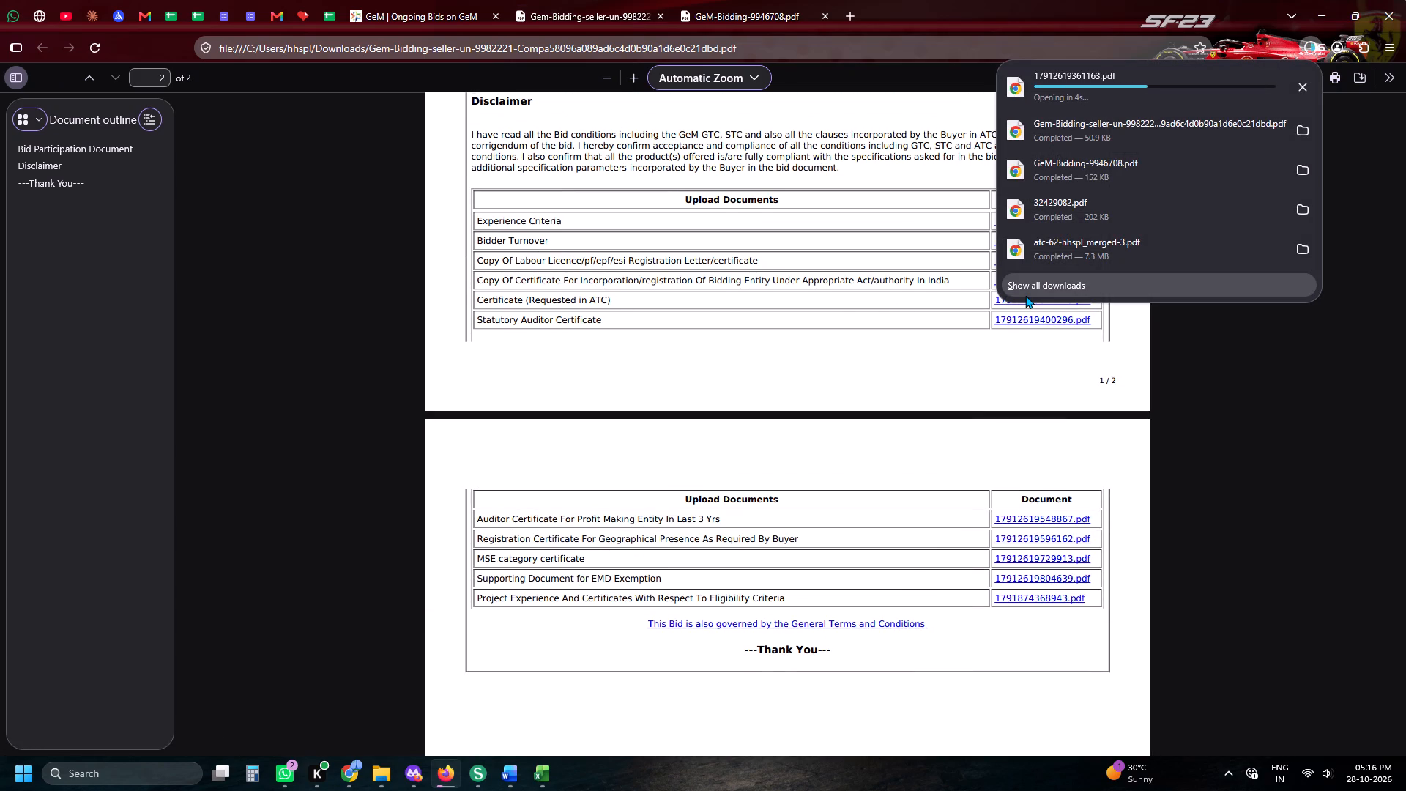
click(949, 335)
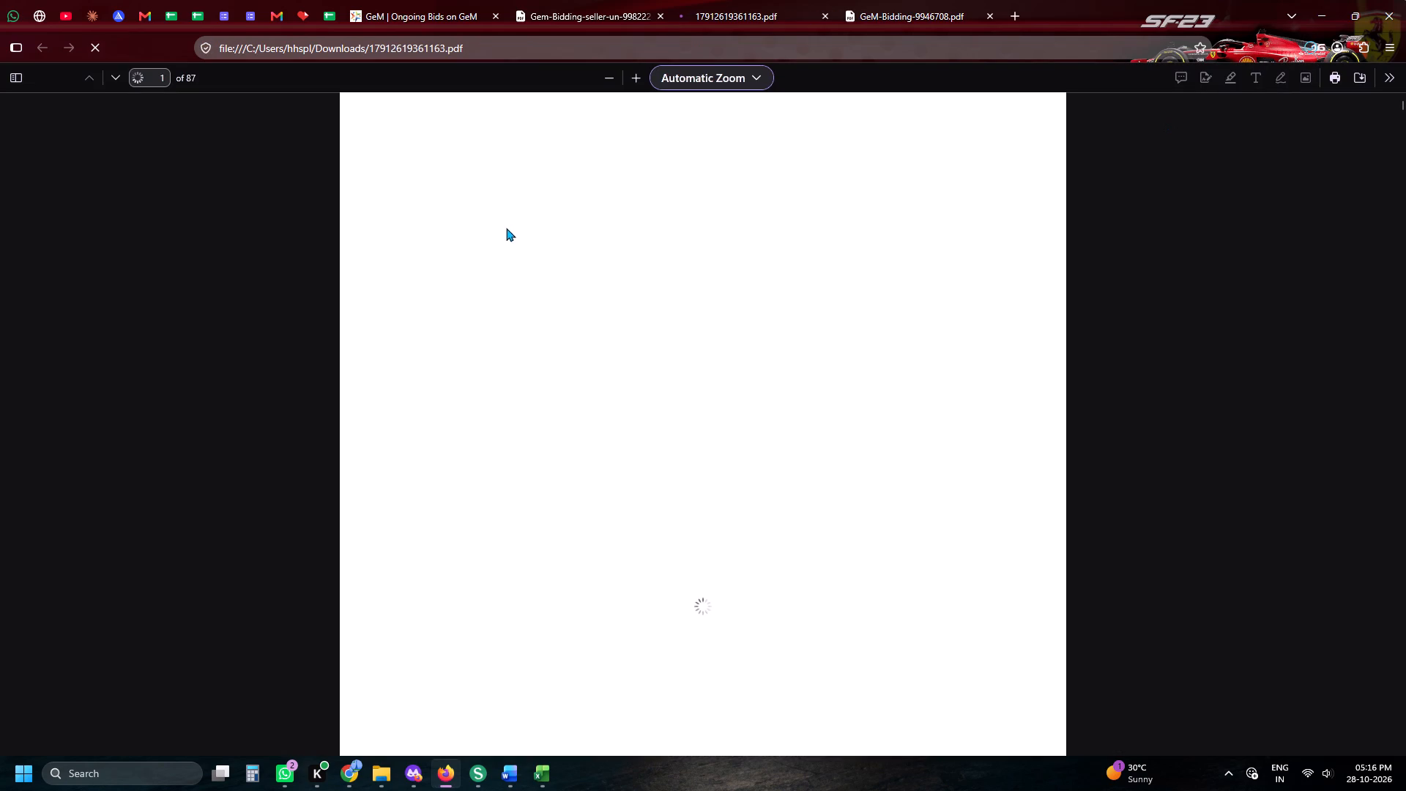
Page through the uploaded ATC certificate PDF for bid GEM/2026/B/8114511 to check whether it contains the tender's application form.
click(530, 406)
scroll(573, 427, down, 20)
scroll(573, 427, down, 15)
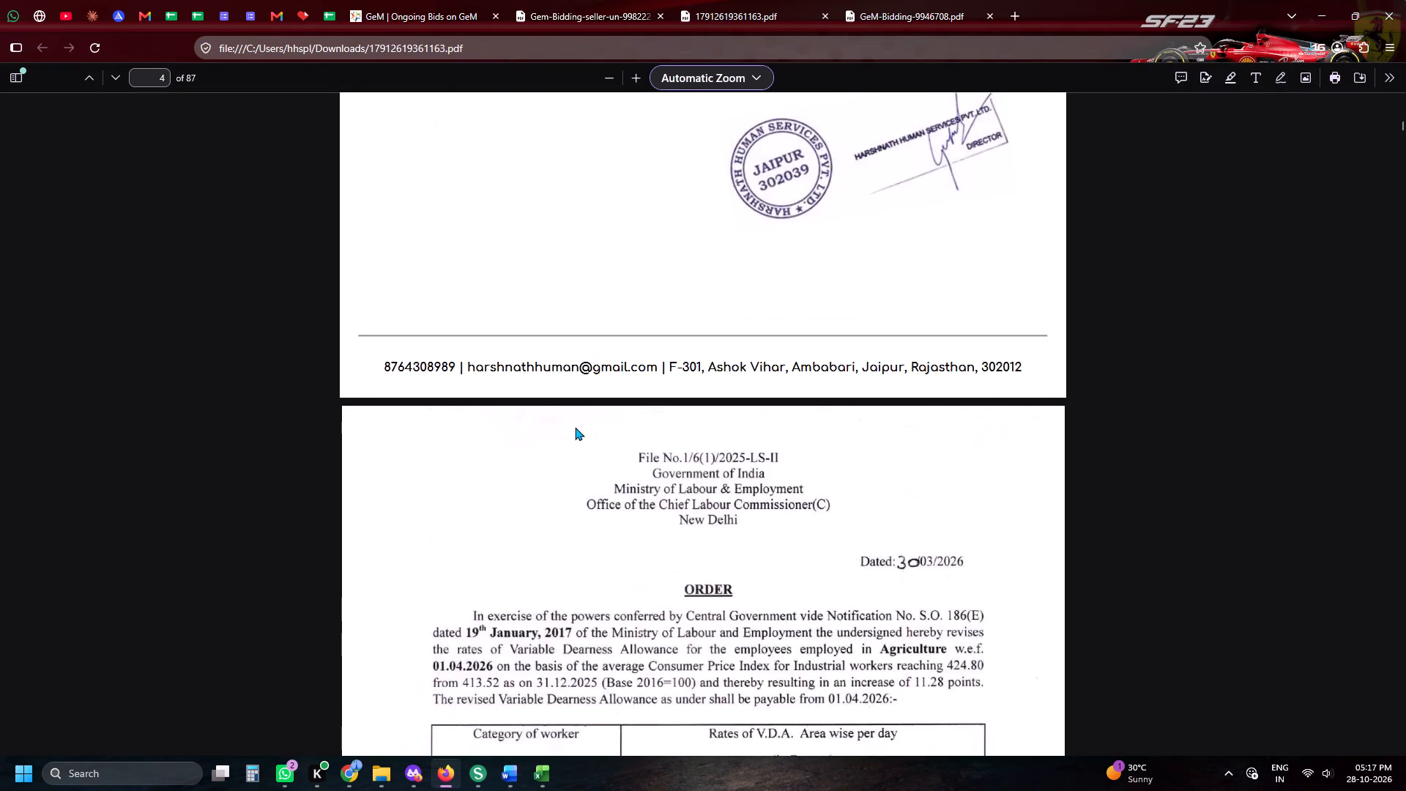
scroll(575, 427, down, 7)
scroll(575, 427, down, 20)
scroll(575, 427, down, 10)
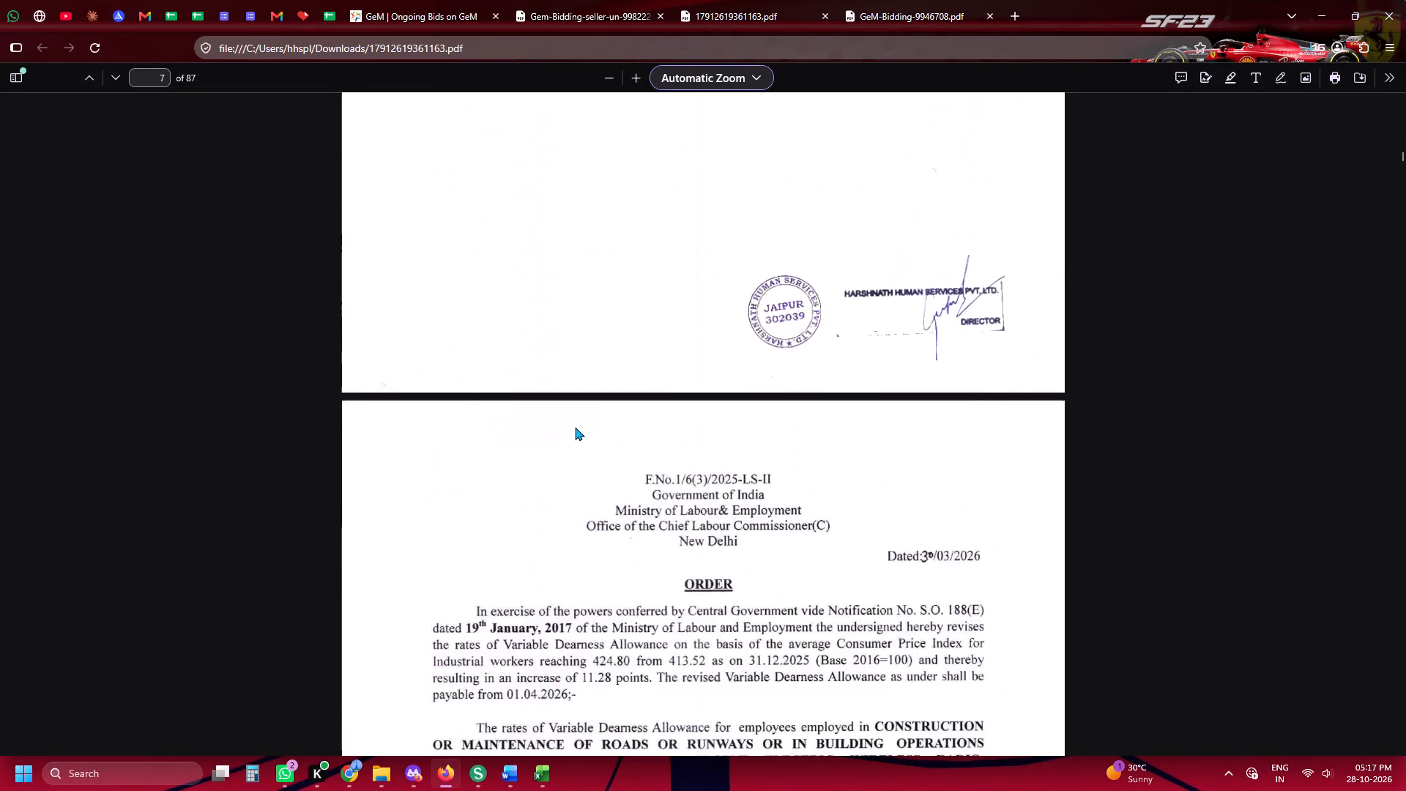
scroll(575, 427, down, 20)
scroll(575, 427, down, 2)
key(space)
key(space)
key(space)
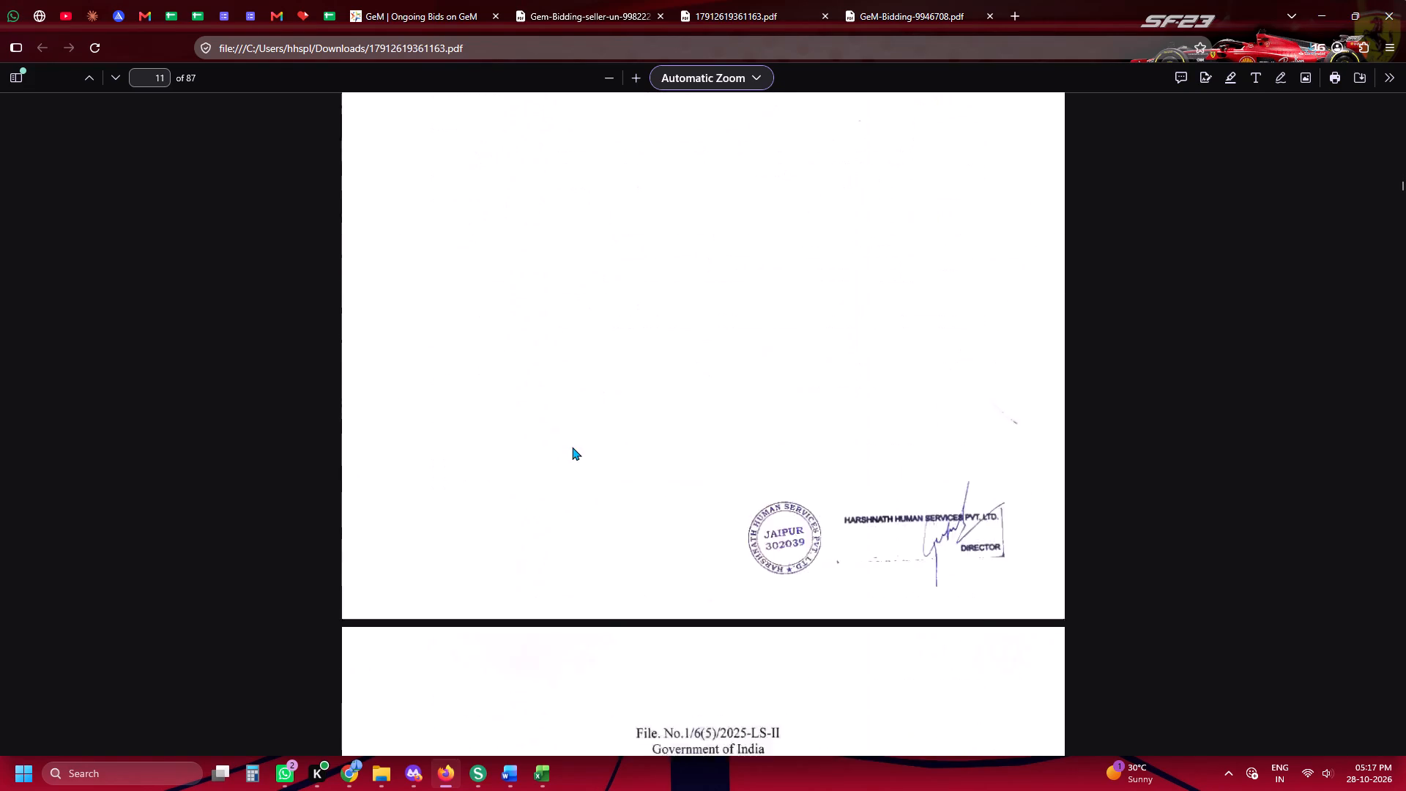
key(space)
key(space)
key(space)
key(space)
key(space)
key(space)
key(space)
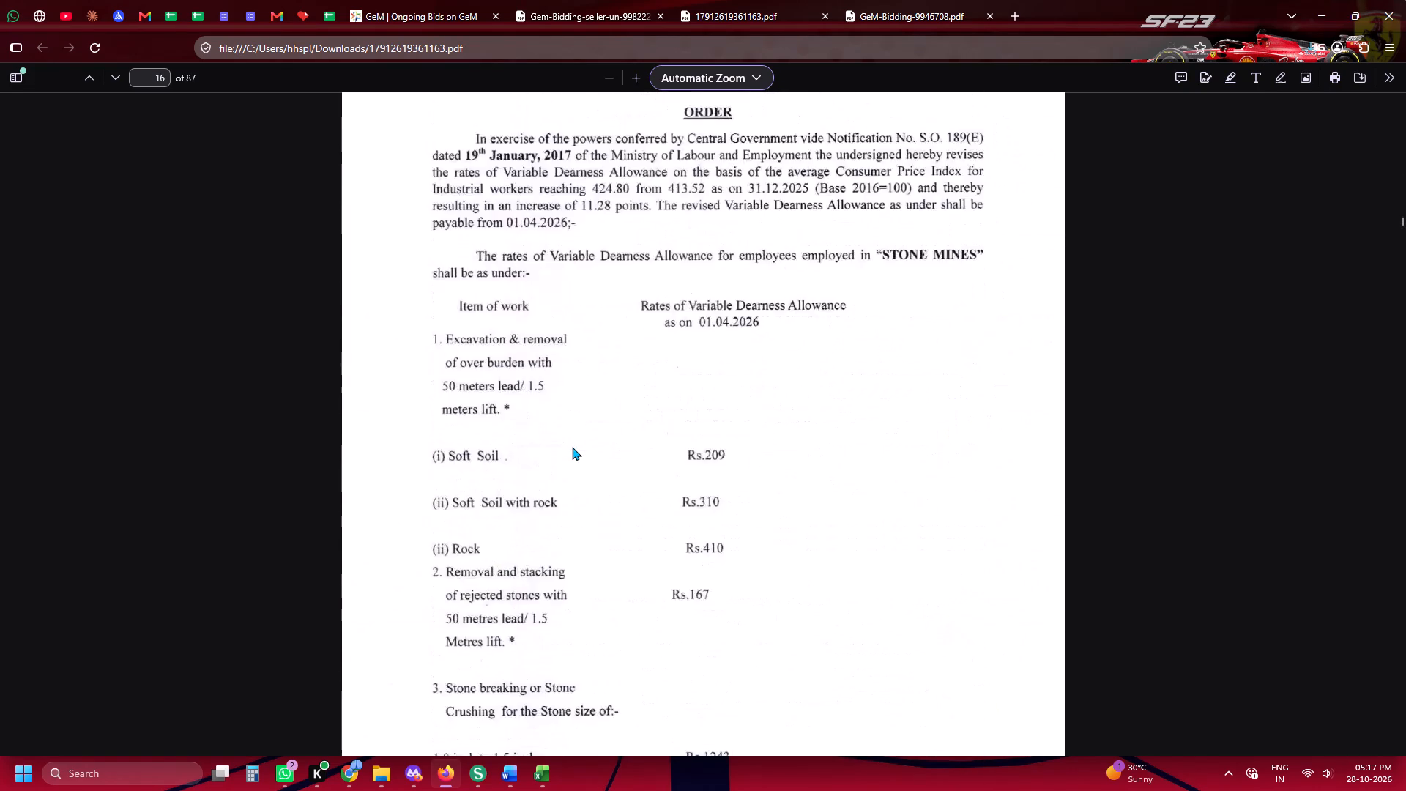
key(space)
key(space)
key(space)
key(space)
key(space)
key(space)
key(space)
key(space)
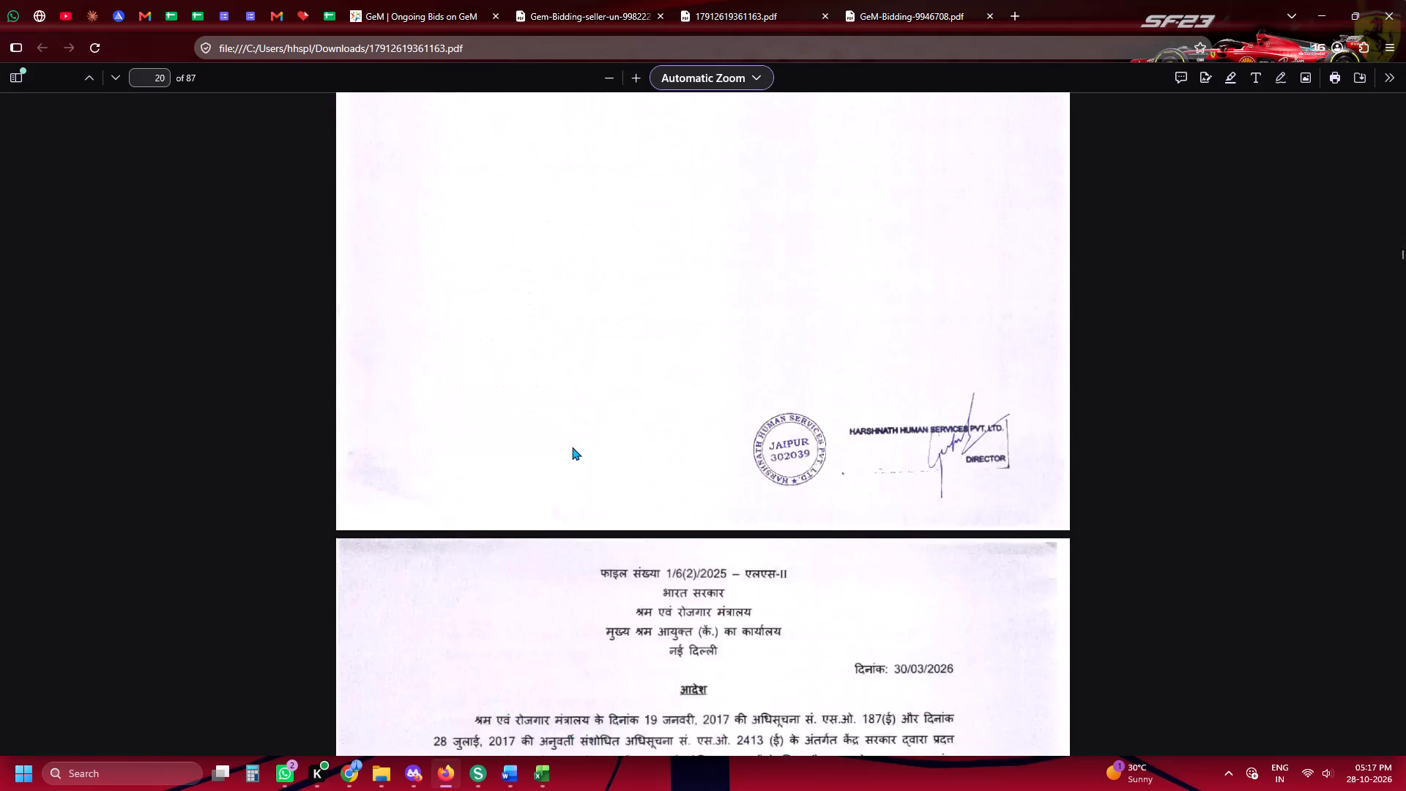
key(space)
key(space)
key(space)
key(space)
key(space)
key(space)
key(space)
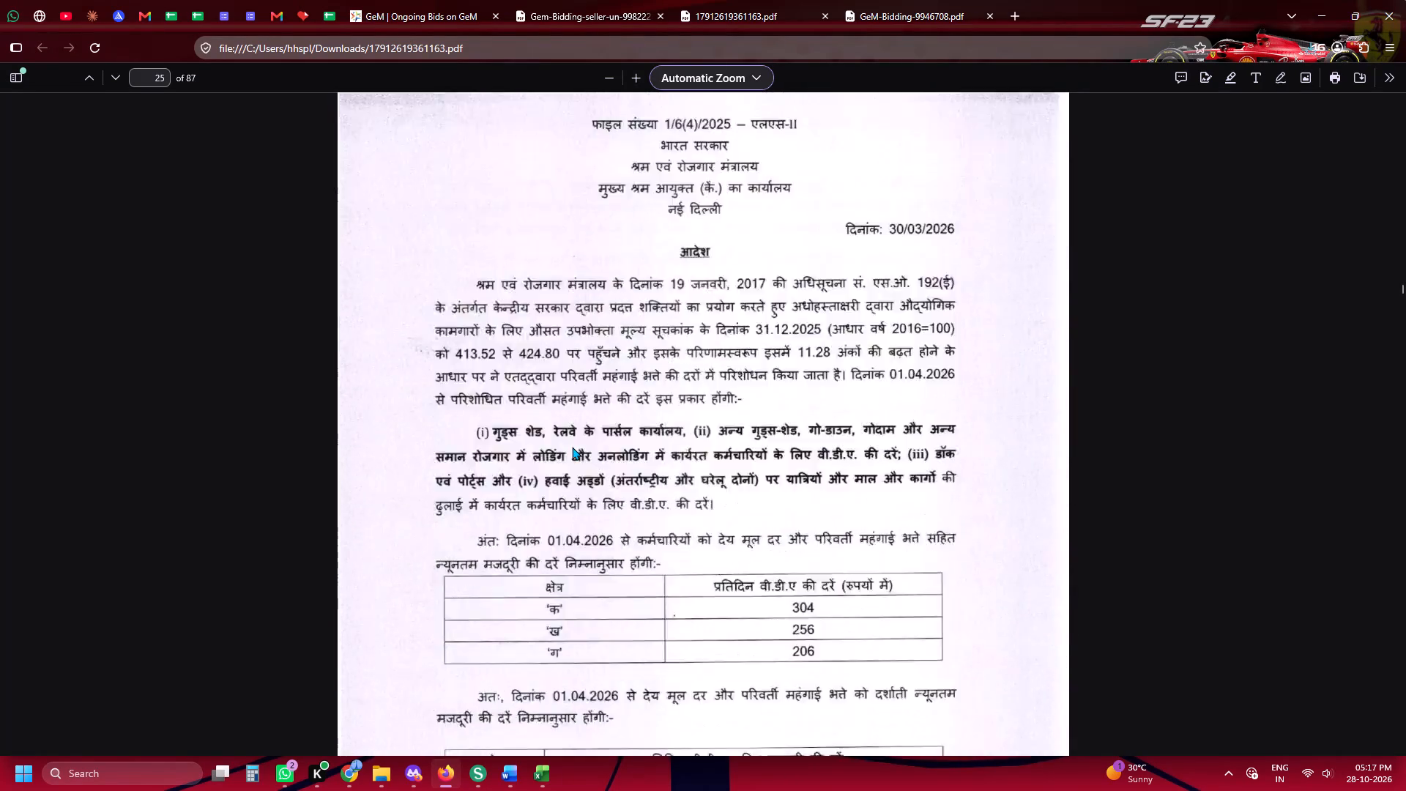
Read on through the uploaded ATC certificate PDF from page 25 to page 49, looking for the tender's application form.
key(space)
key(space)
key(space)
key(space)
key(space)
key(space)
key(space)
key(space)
scroll(572, 447, down, 3)
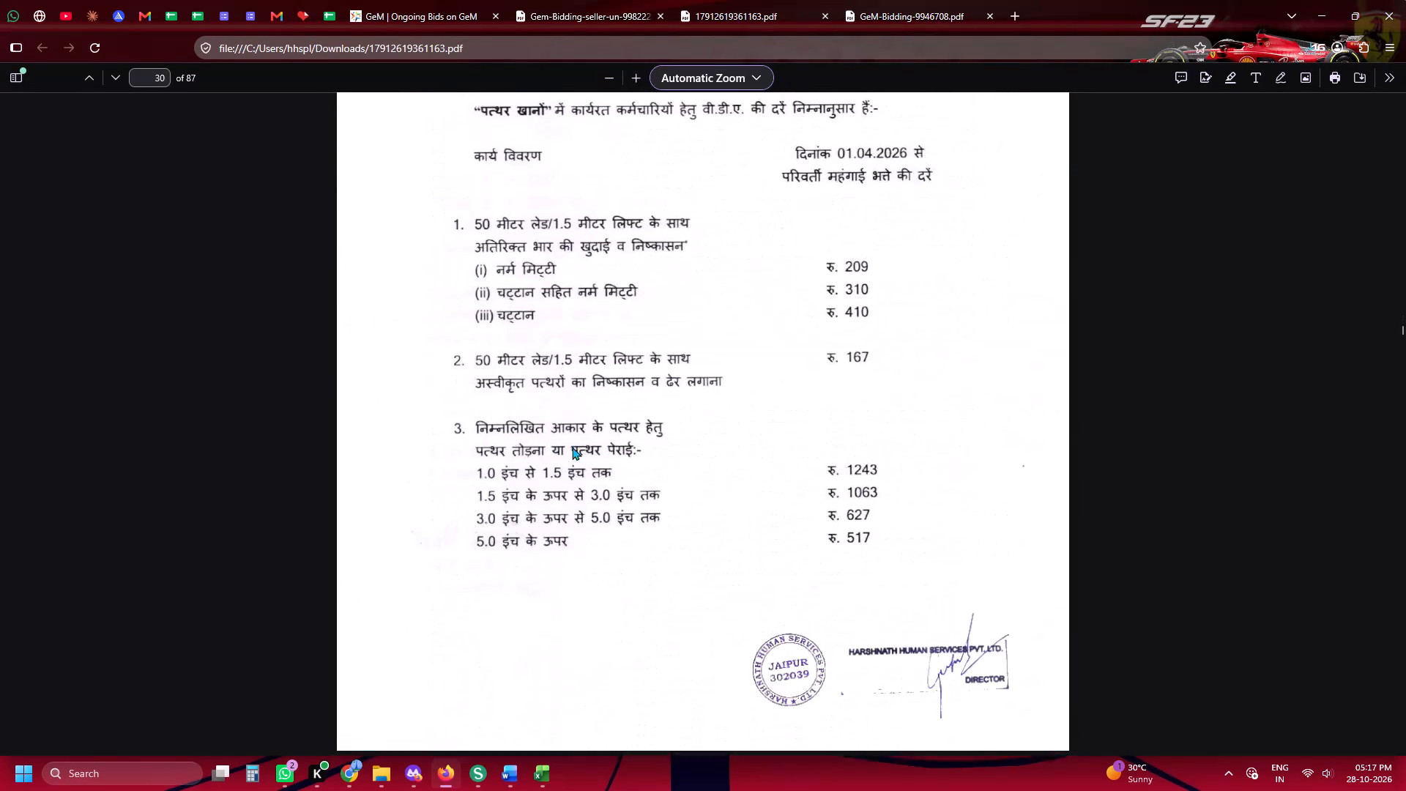
scroll(572, 447, down, 16)
scroll(572, 447, up, 4)
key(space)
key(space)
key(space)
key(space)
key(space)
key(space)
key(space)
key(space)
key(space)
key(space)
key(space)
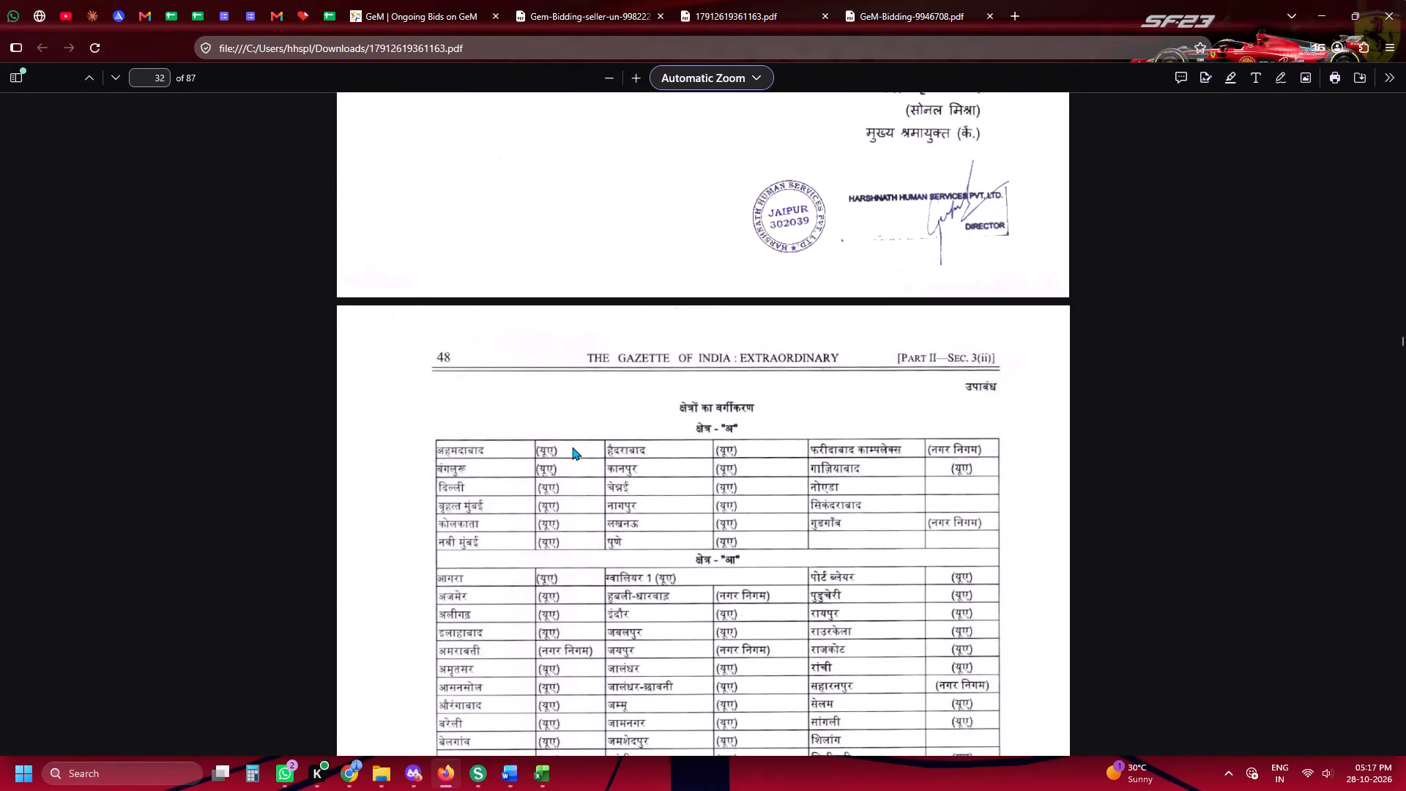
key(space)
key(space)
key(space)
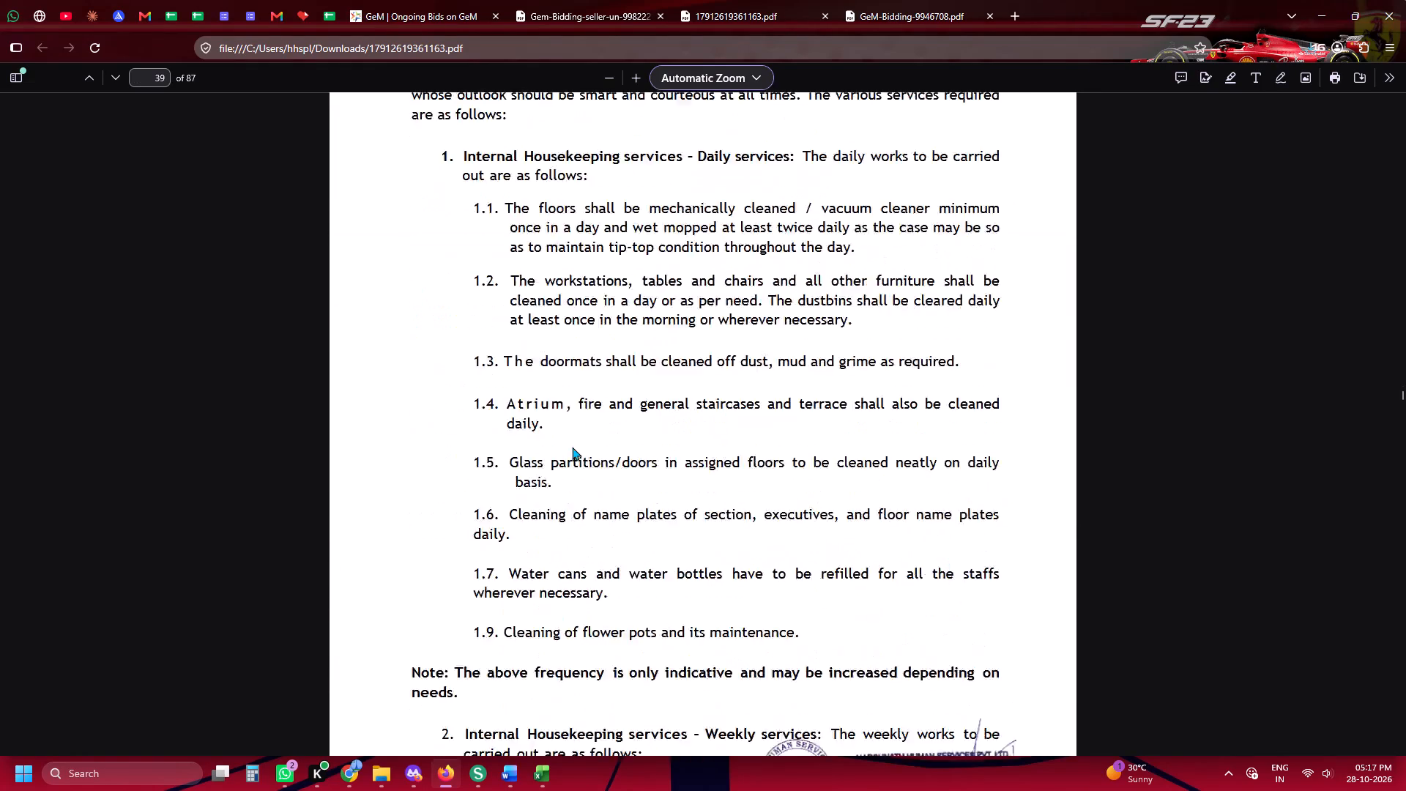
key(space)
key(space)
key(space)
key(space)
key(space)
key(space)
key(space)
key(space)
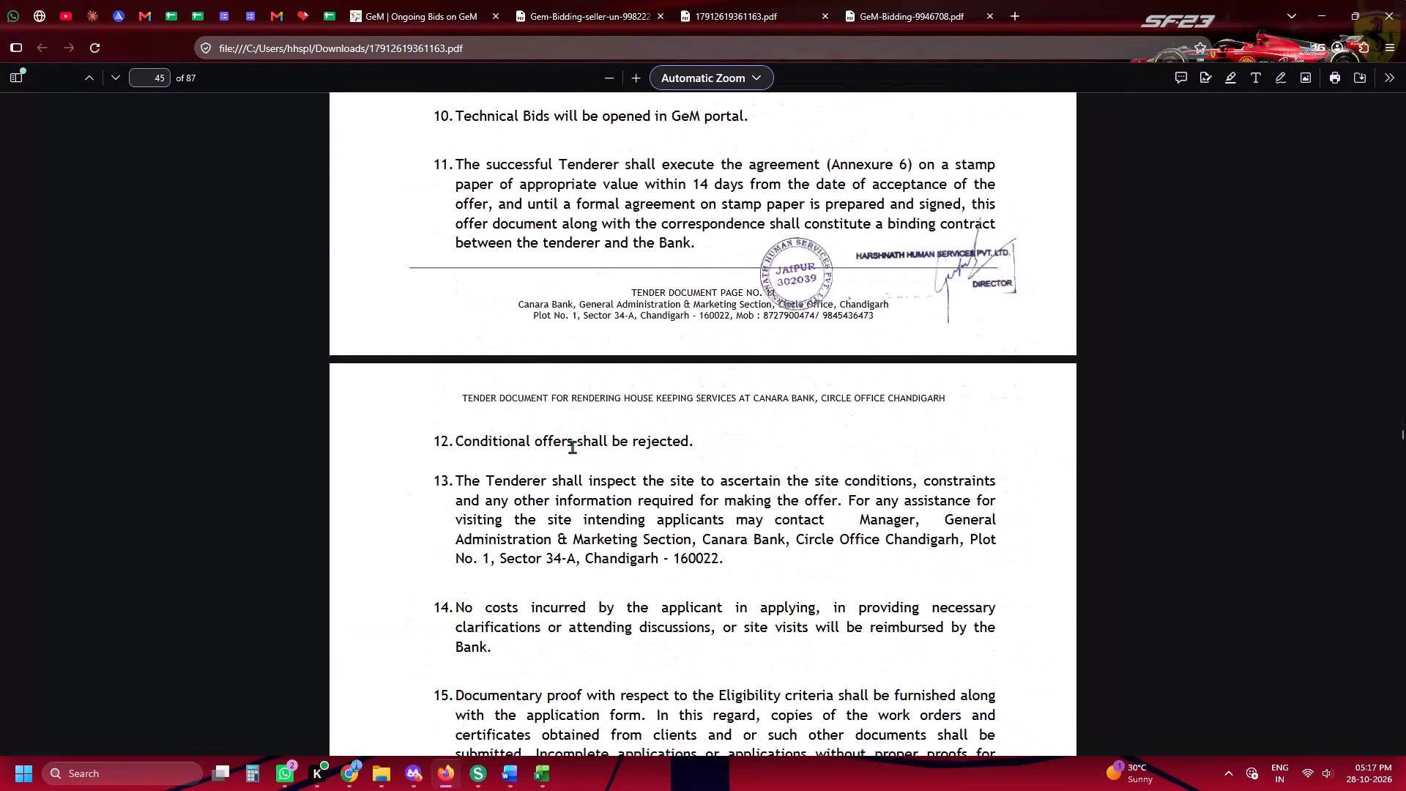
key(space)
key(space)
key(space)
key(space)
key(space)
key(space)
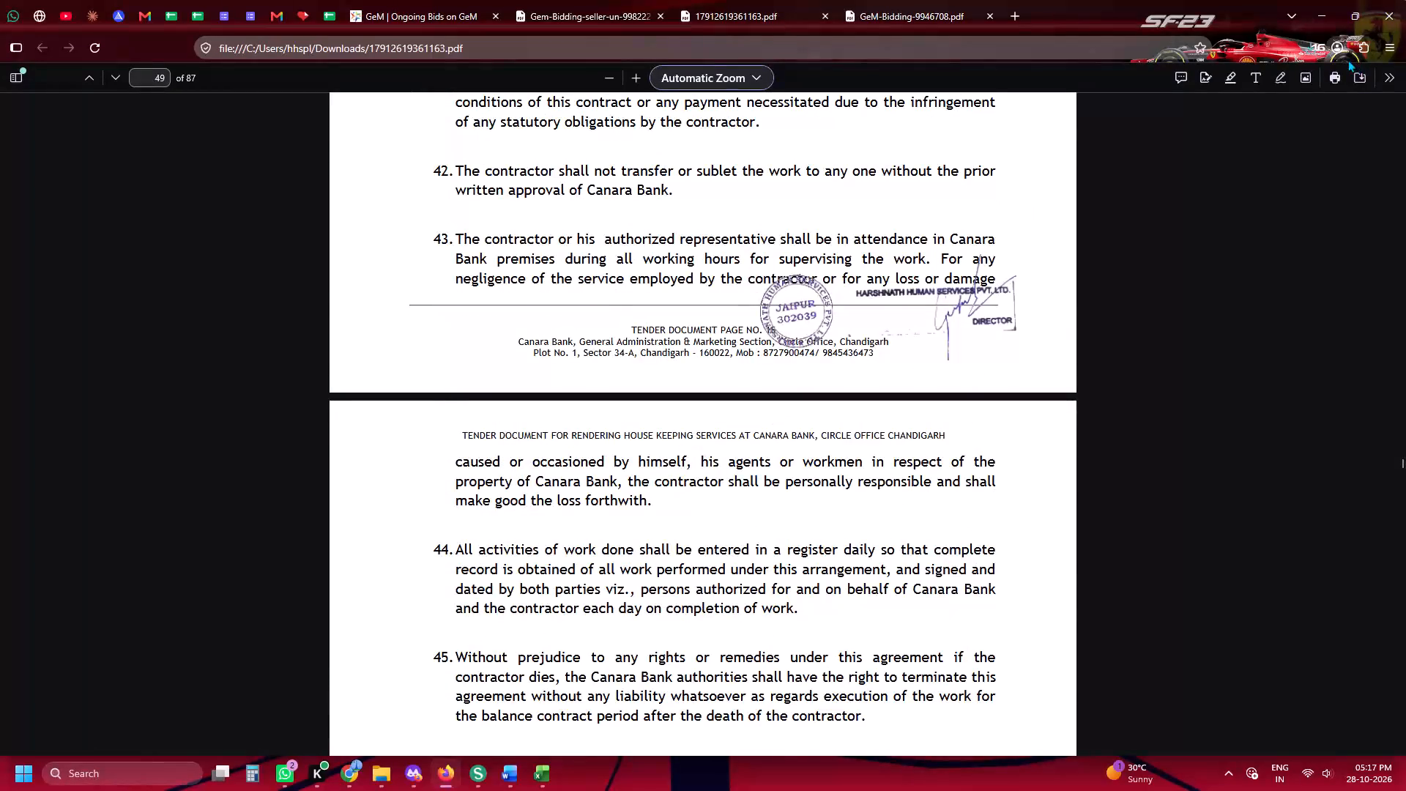
Return to the GeM bid listing and open the Representation/Challenge Rejection form for bid GEM/2026/B/8114511.
click(1314, 48)
click(1287, 430)
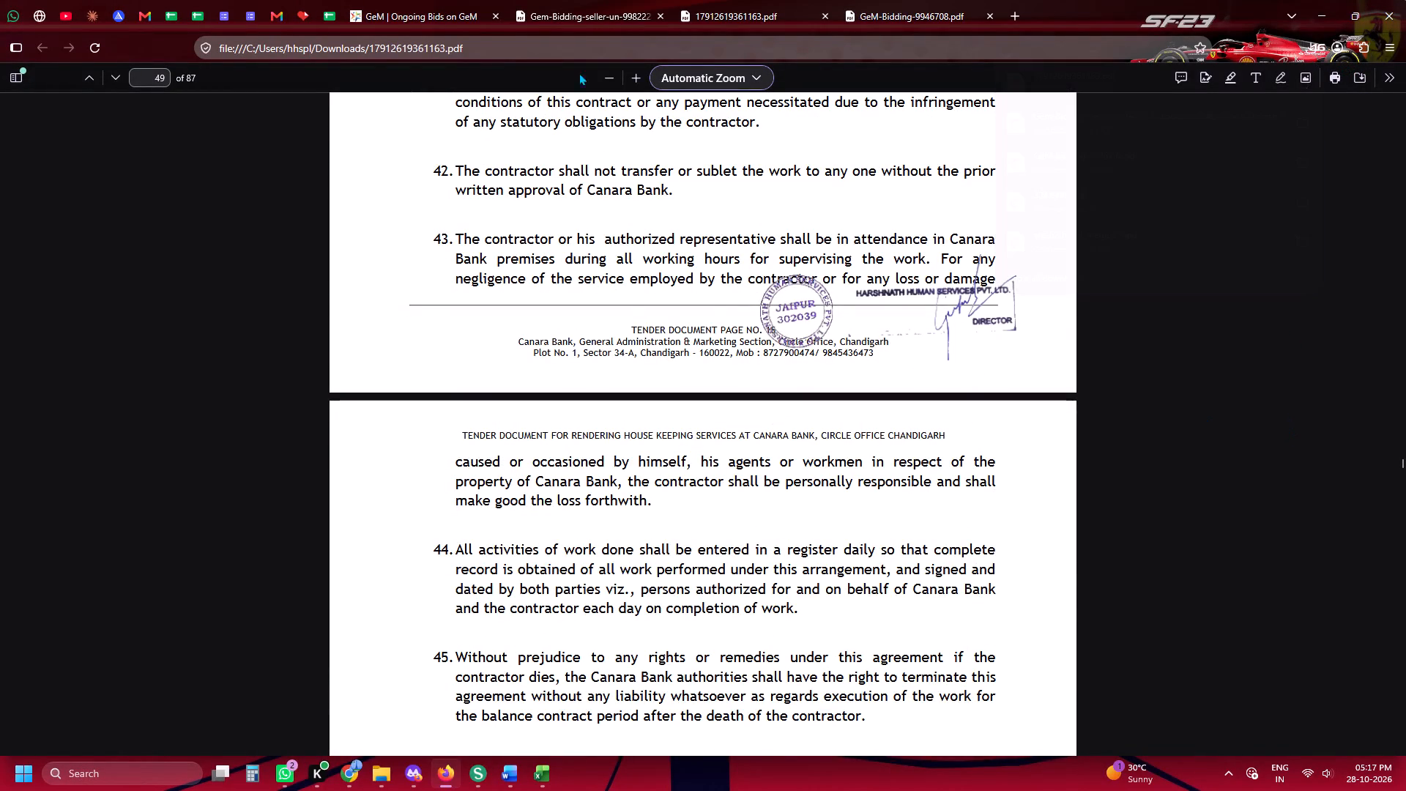
click(310, 9)
click(370, 0)
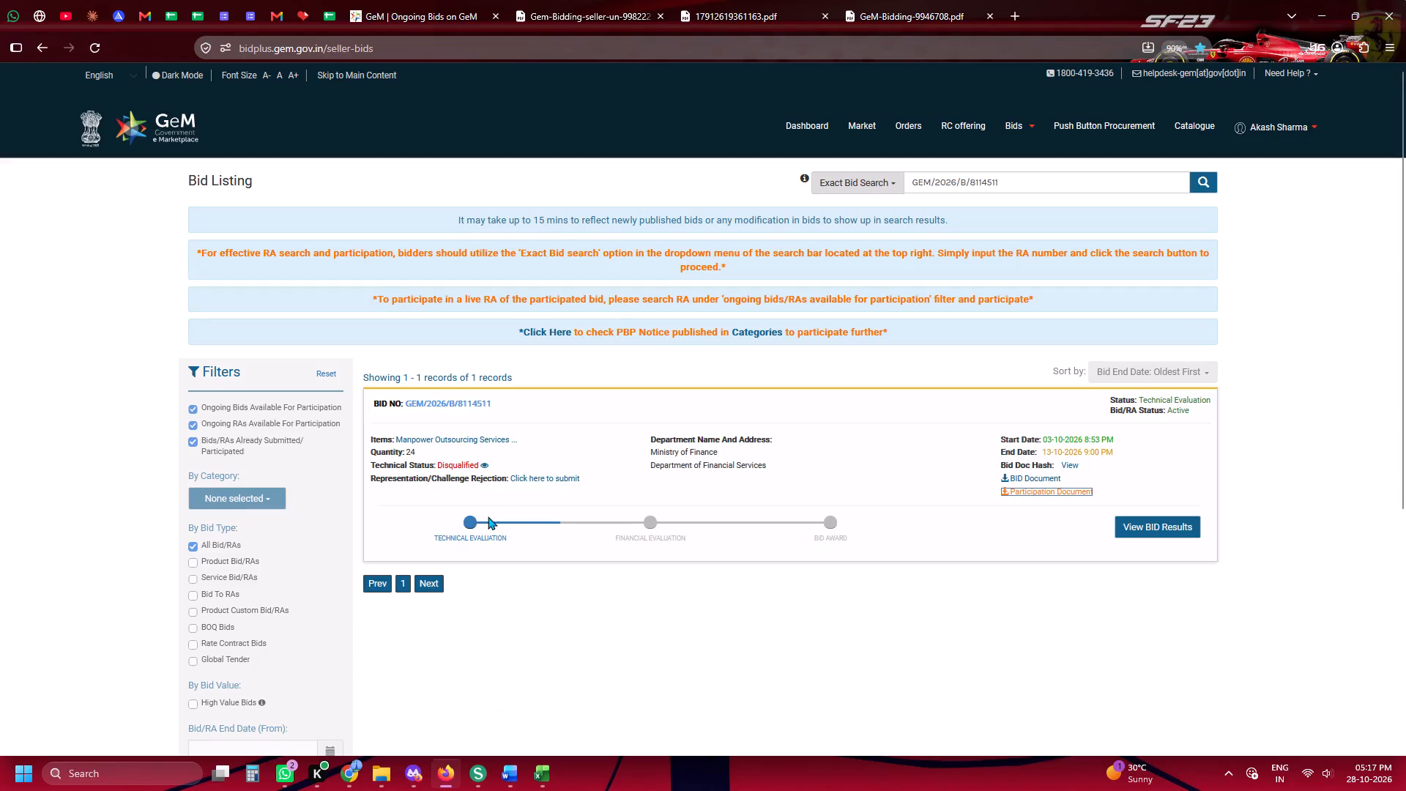
click(527, 488)
click(534, 477)
Attach 17912619361163.pdf as the supporting document of the representation.
scroll(329, 314, up, 3)
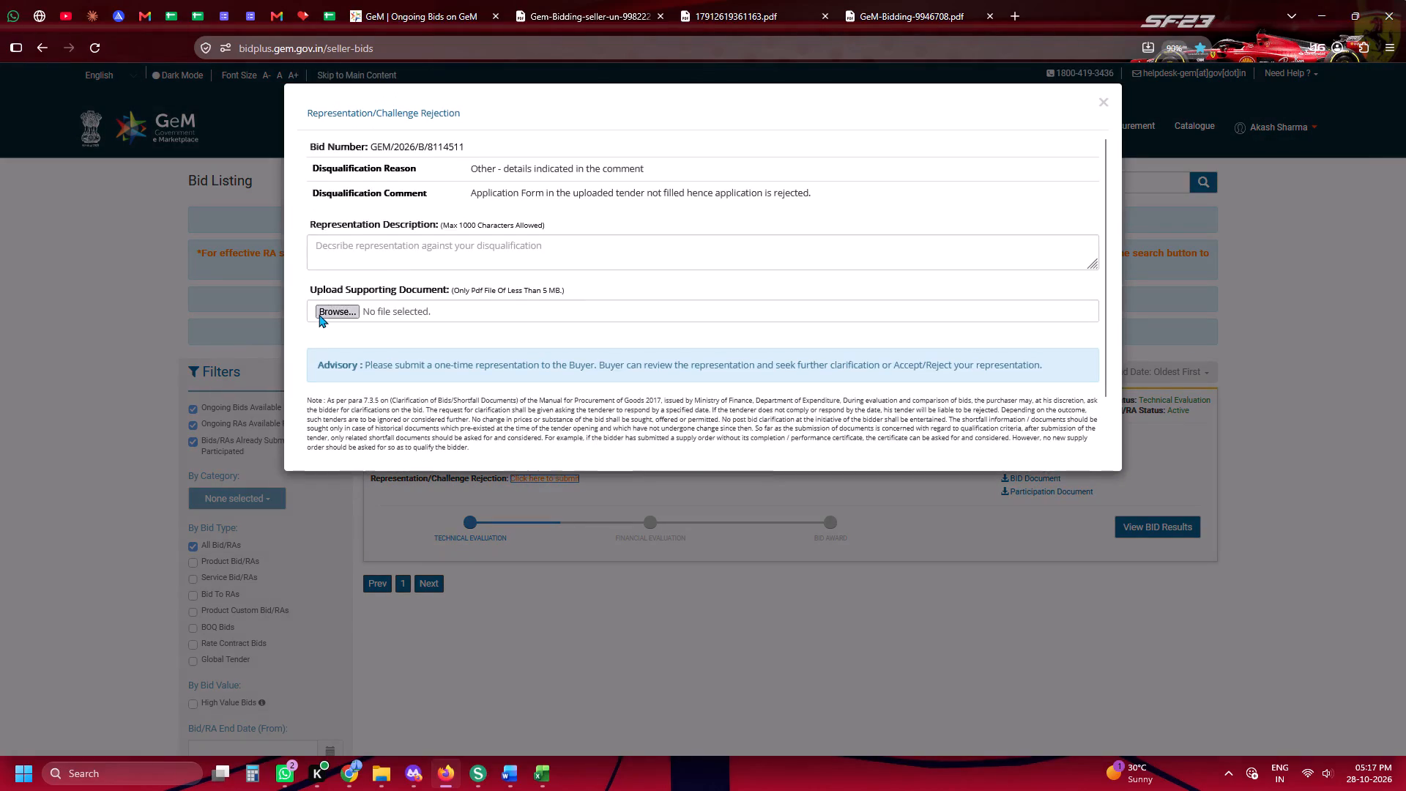
click(319, 314)
scroll(977, 331, up, 16)
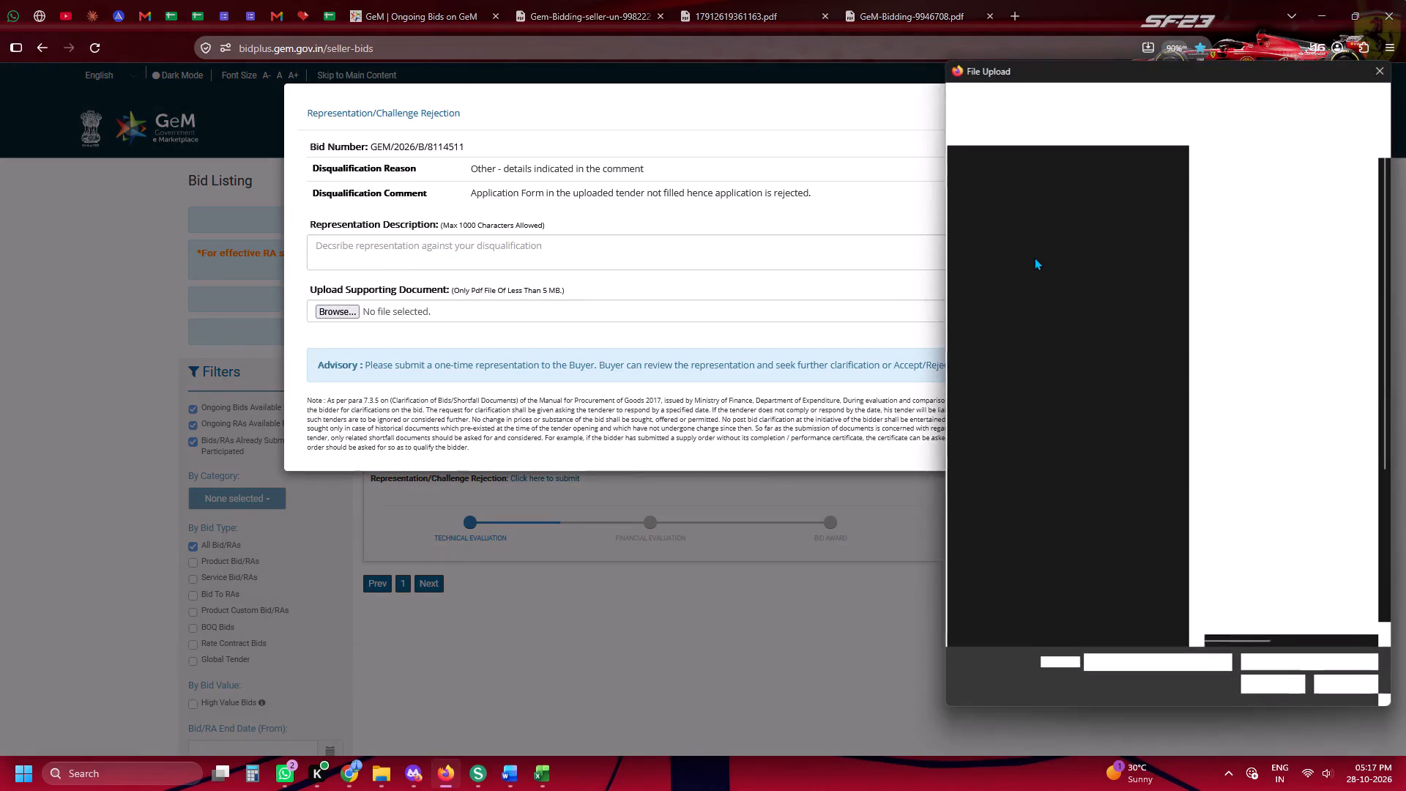
scroll(1034, 257, up, 1)
click(1034, 257)
double_click(1242, 201)
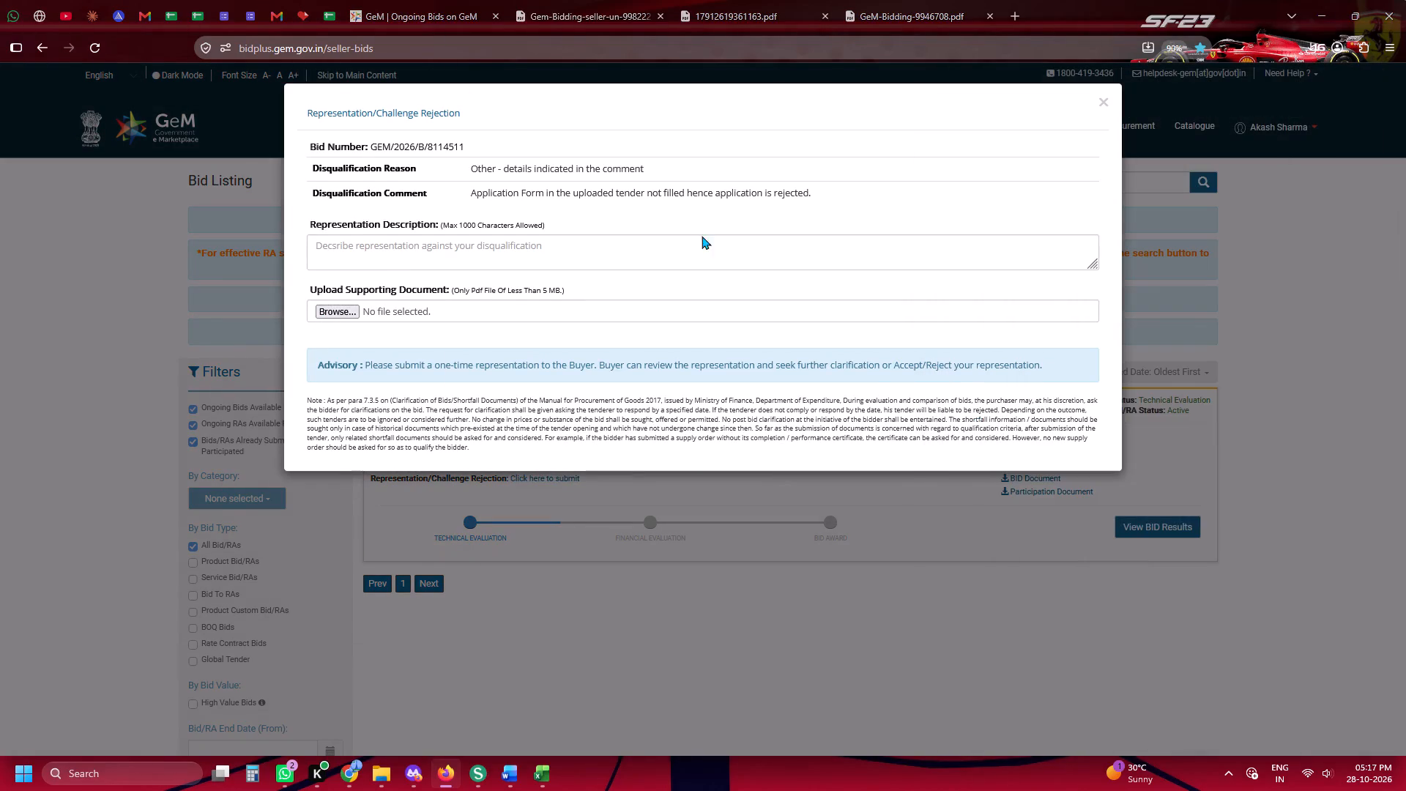
Fill the representation description with the saved clipboard text that ends "Regards, Harshnath Human Services Private Limited.".
click(573, 247)
key(super+v)
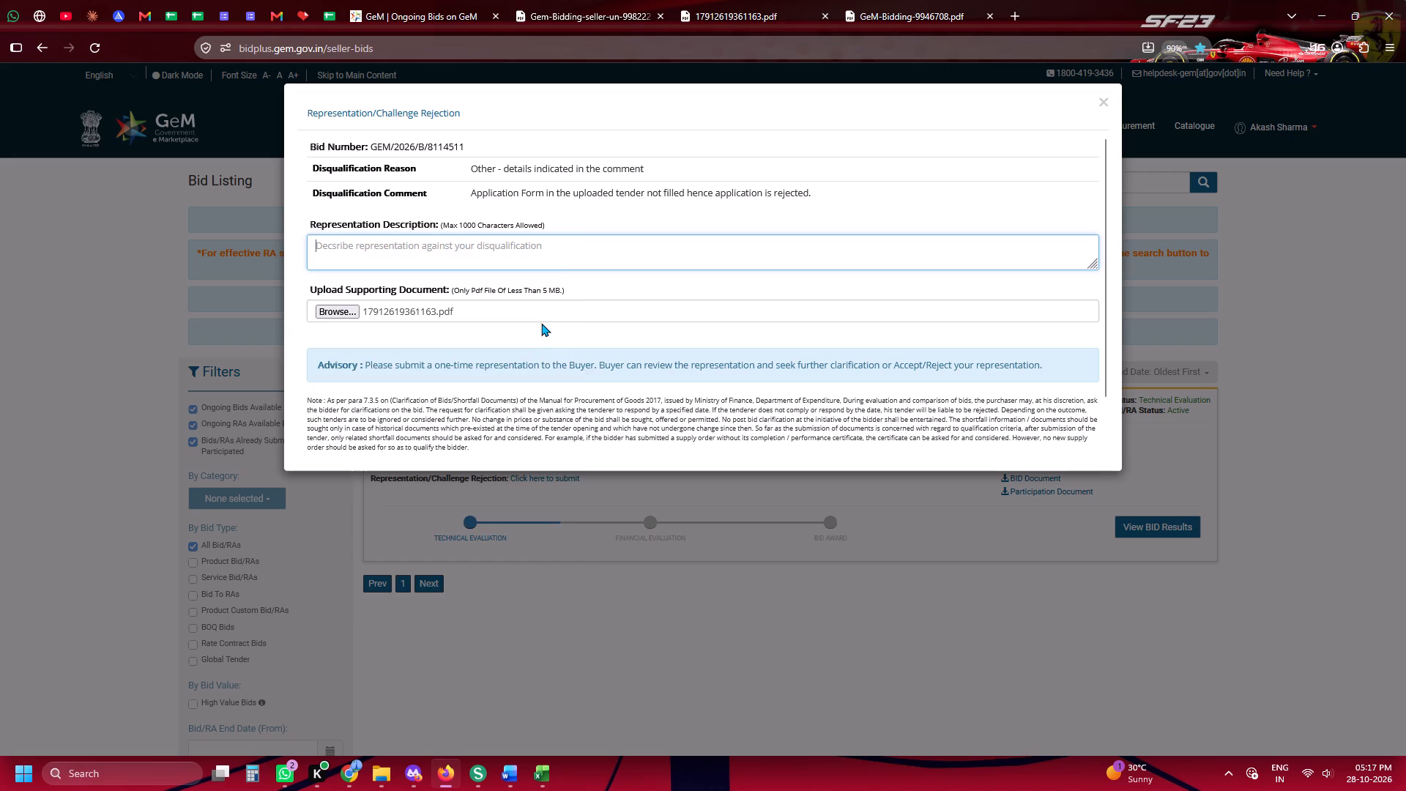
scroll(525, 357, up, 6)
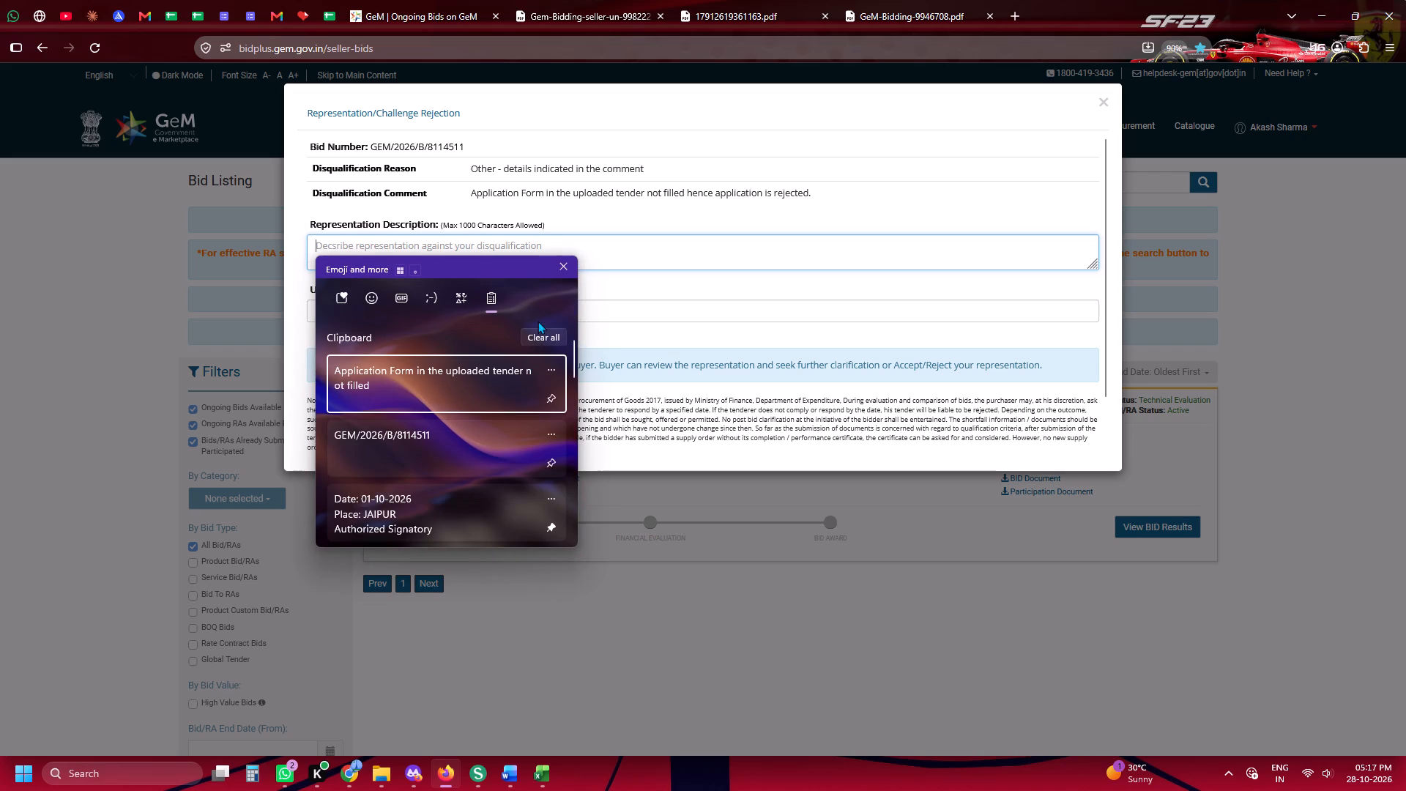
click(543, 333)
click(387, 508)
key(ctrl+v)
scroll(395, 374, down, 6)
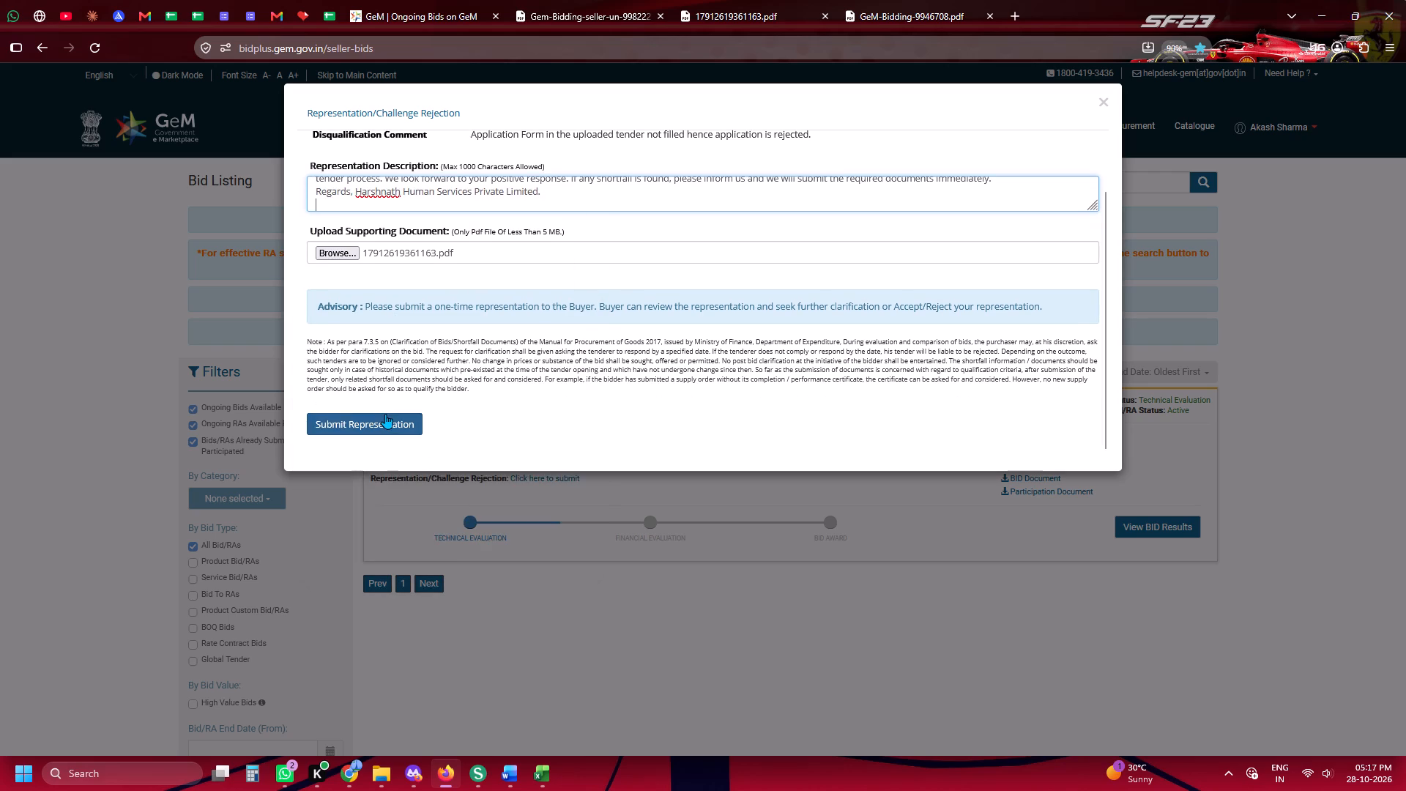
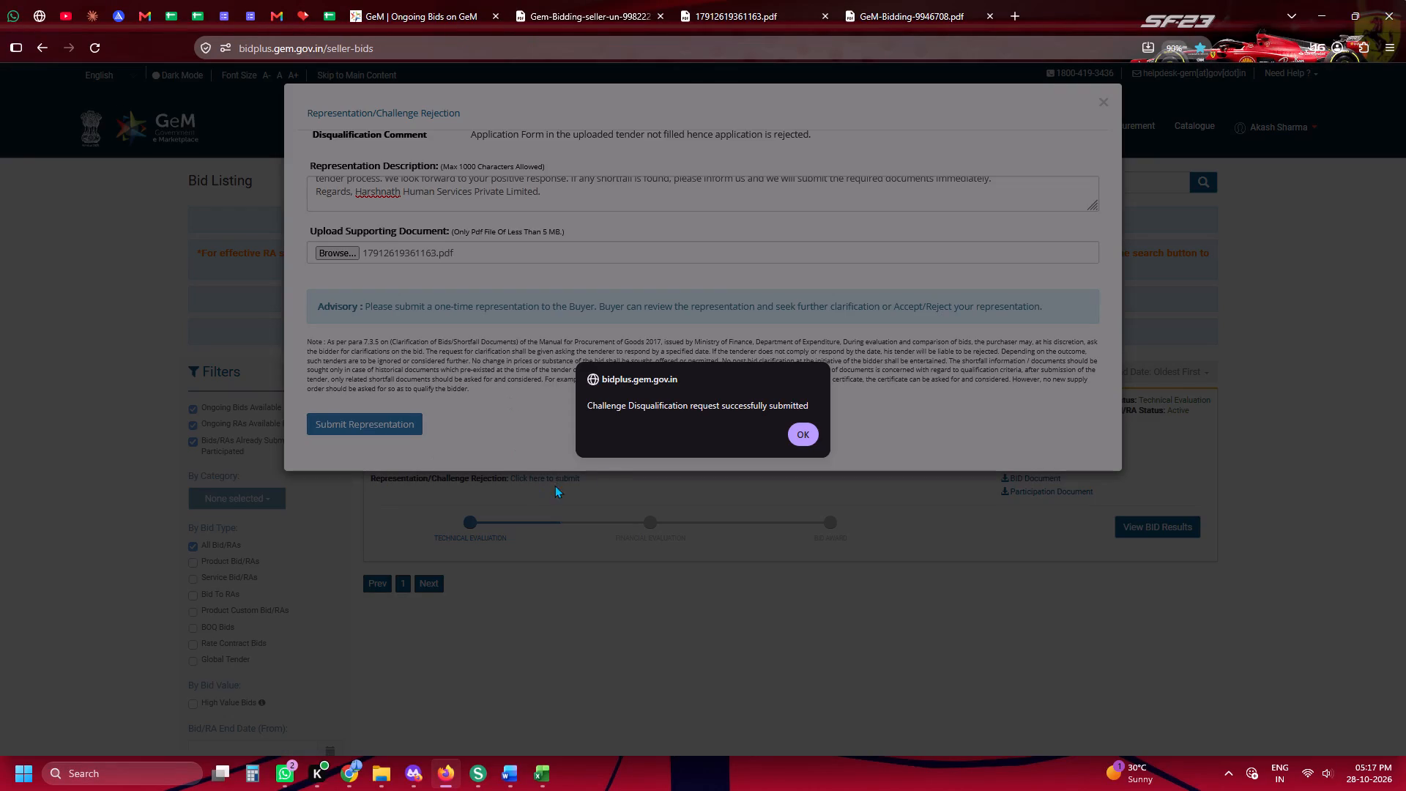
Acknowledge the representation submission for bid GEM/2026/B/8114511 and reload the GeM bid listing page.
click(806, 432)
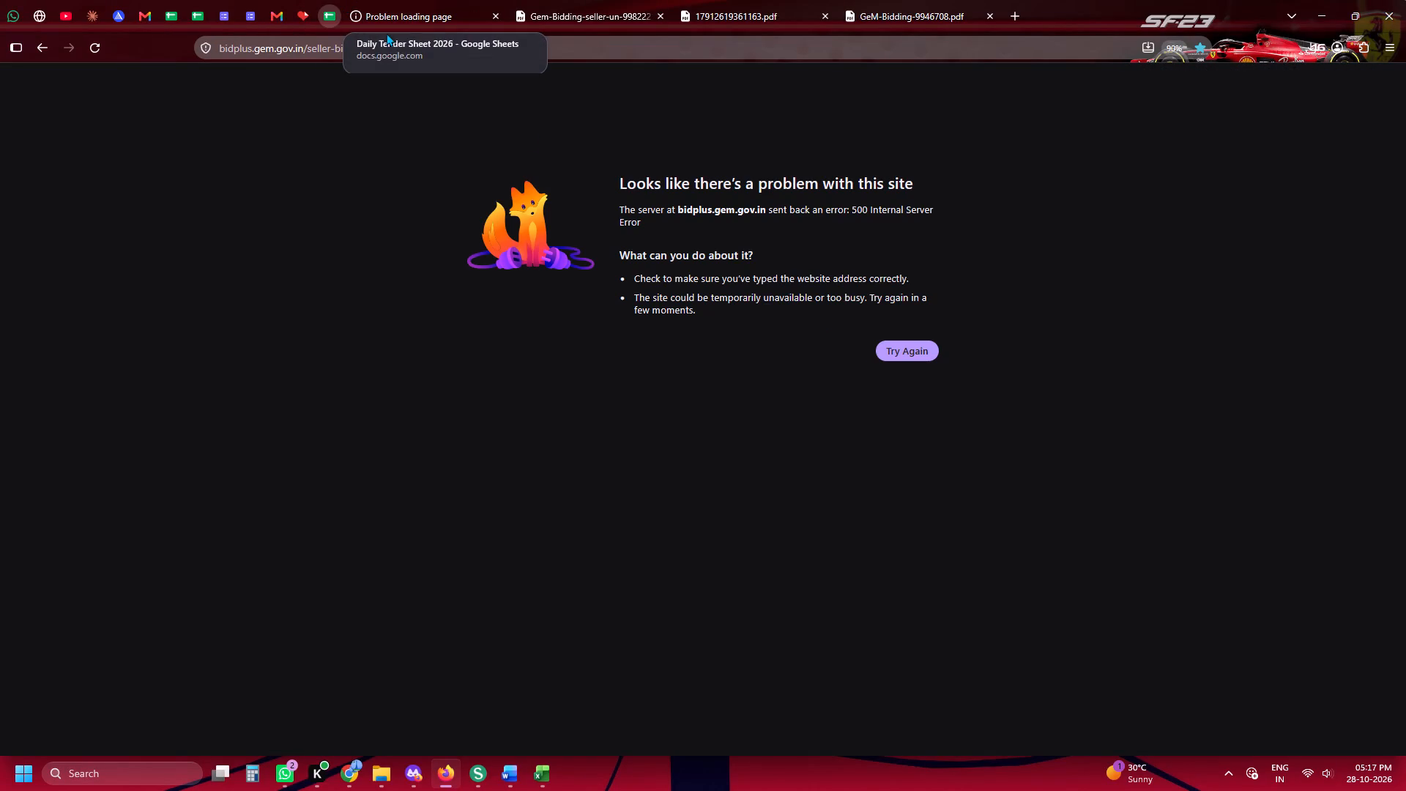
click(921, 359)
Copy bid number GEM/2026/B/8103701 from the HHSPL PART. sheet and search for it in the GeM bid listing.
click(332, 0)
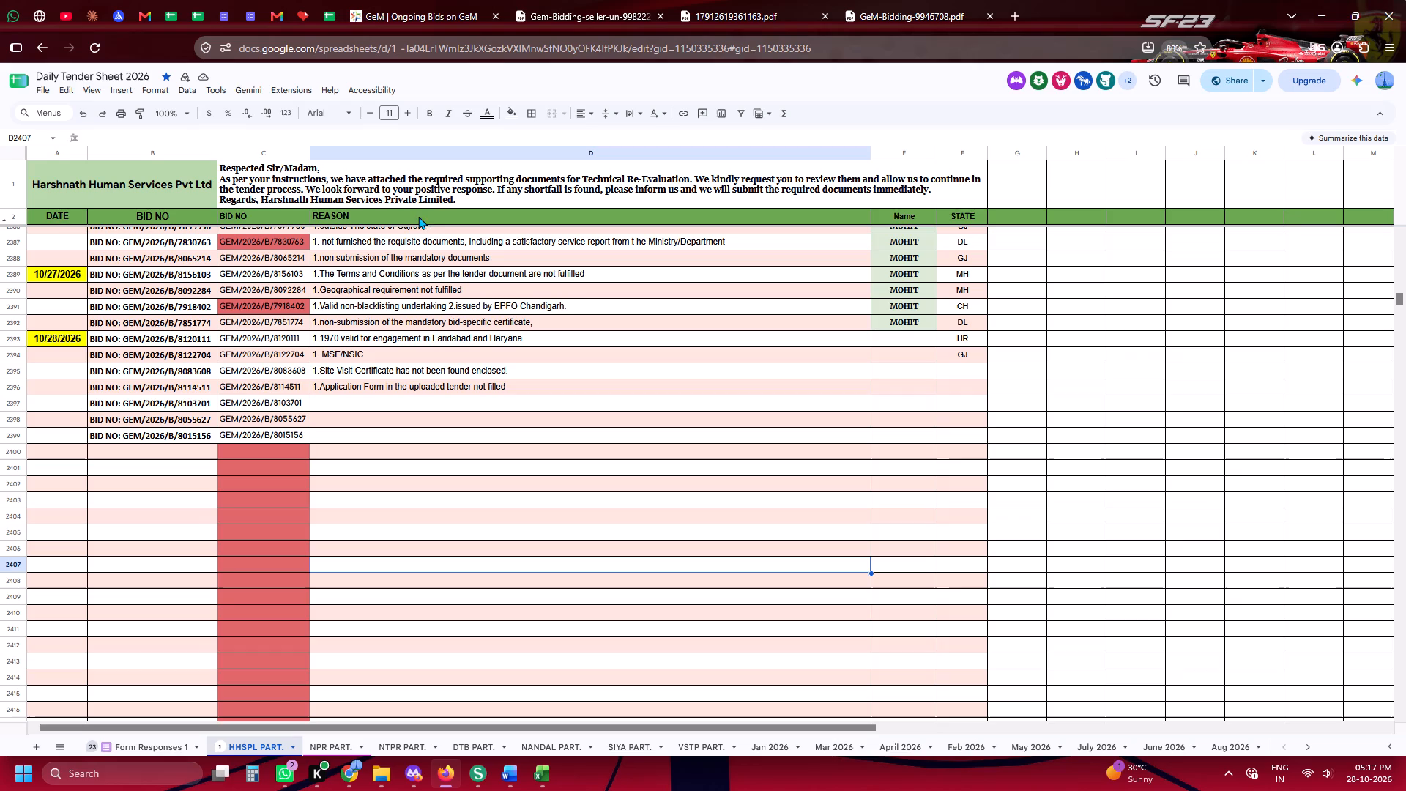
click(308, 406)
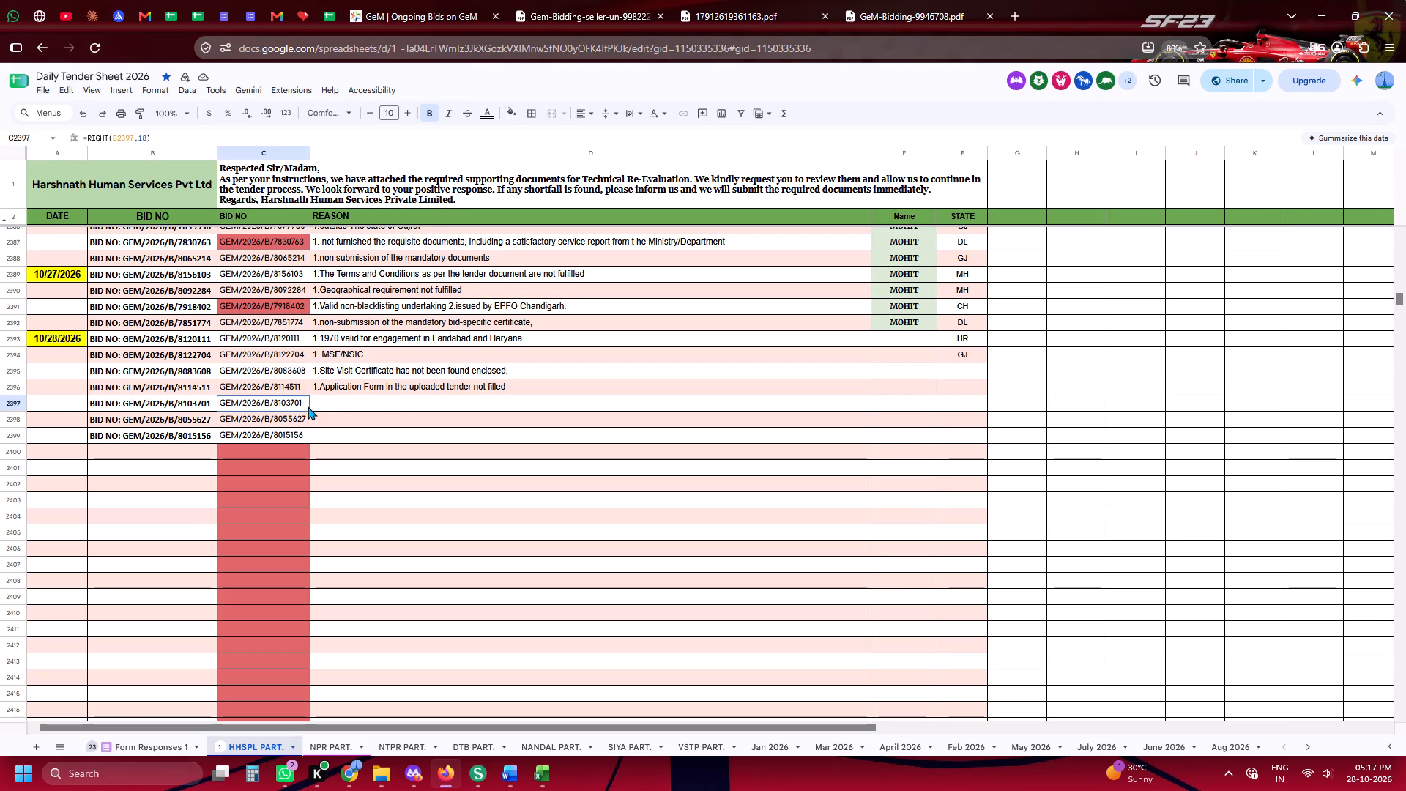
key(ctrl+c)
key(ctrl+c)
key(ctrl+c)
key(ctrl+c)
click(414, 0)
click(951, 178)
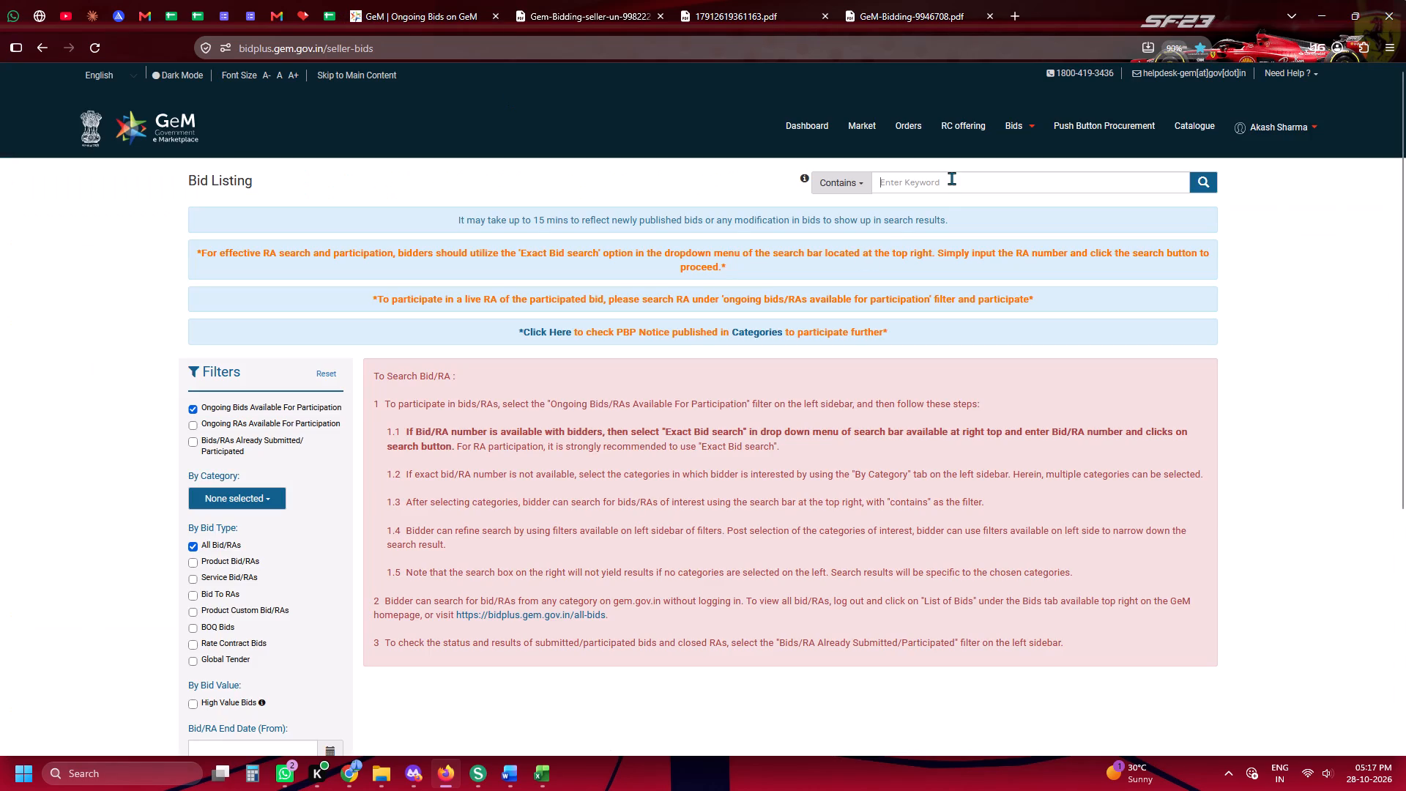
Find bid GEM/2026/B/8103701 using Exact Bid Search and open its Representation/Challenge Rejection form with the full disqualification comment.
key(ctrl+v)
click(860, 190)
click(844, 277)
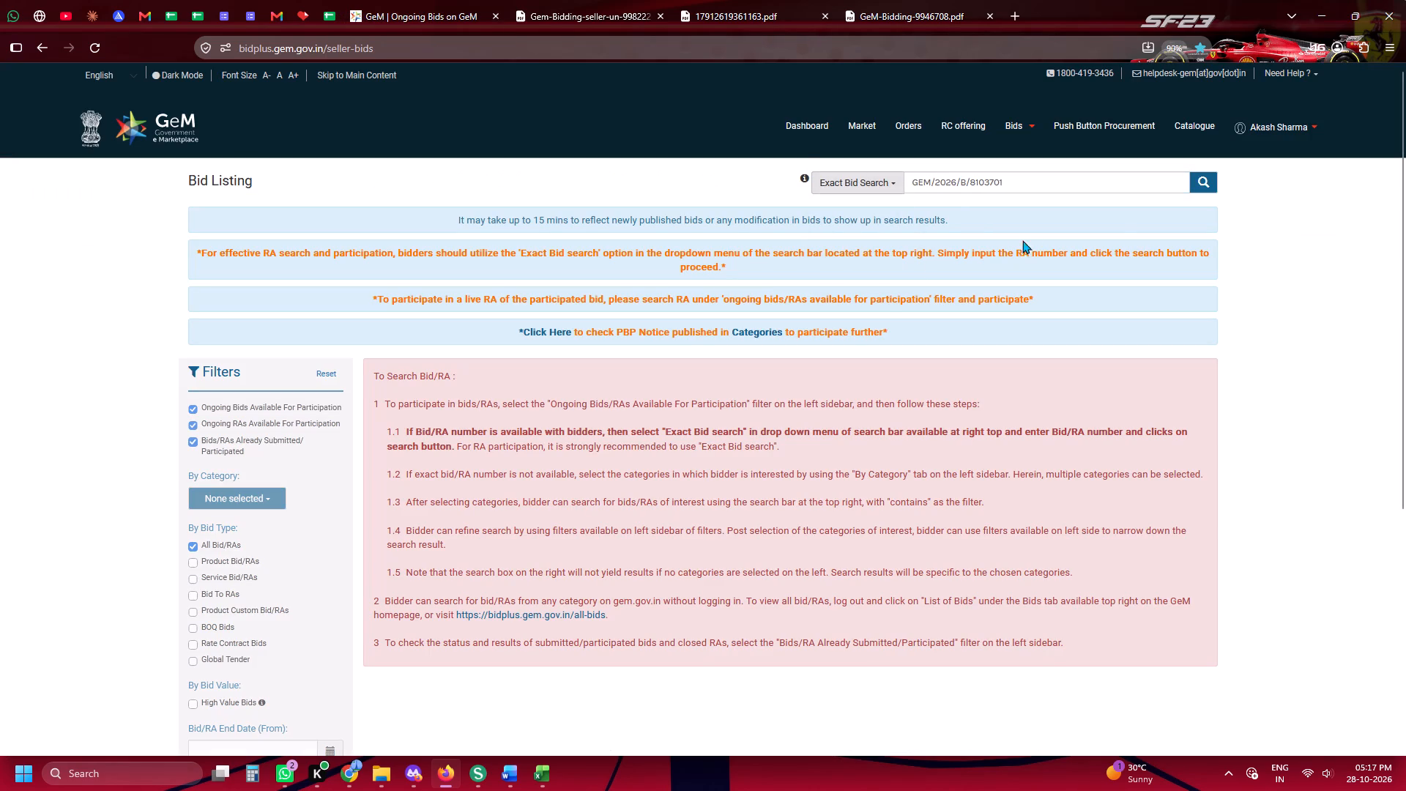
click(1208, 187)
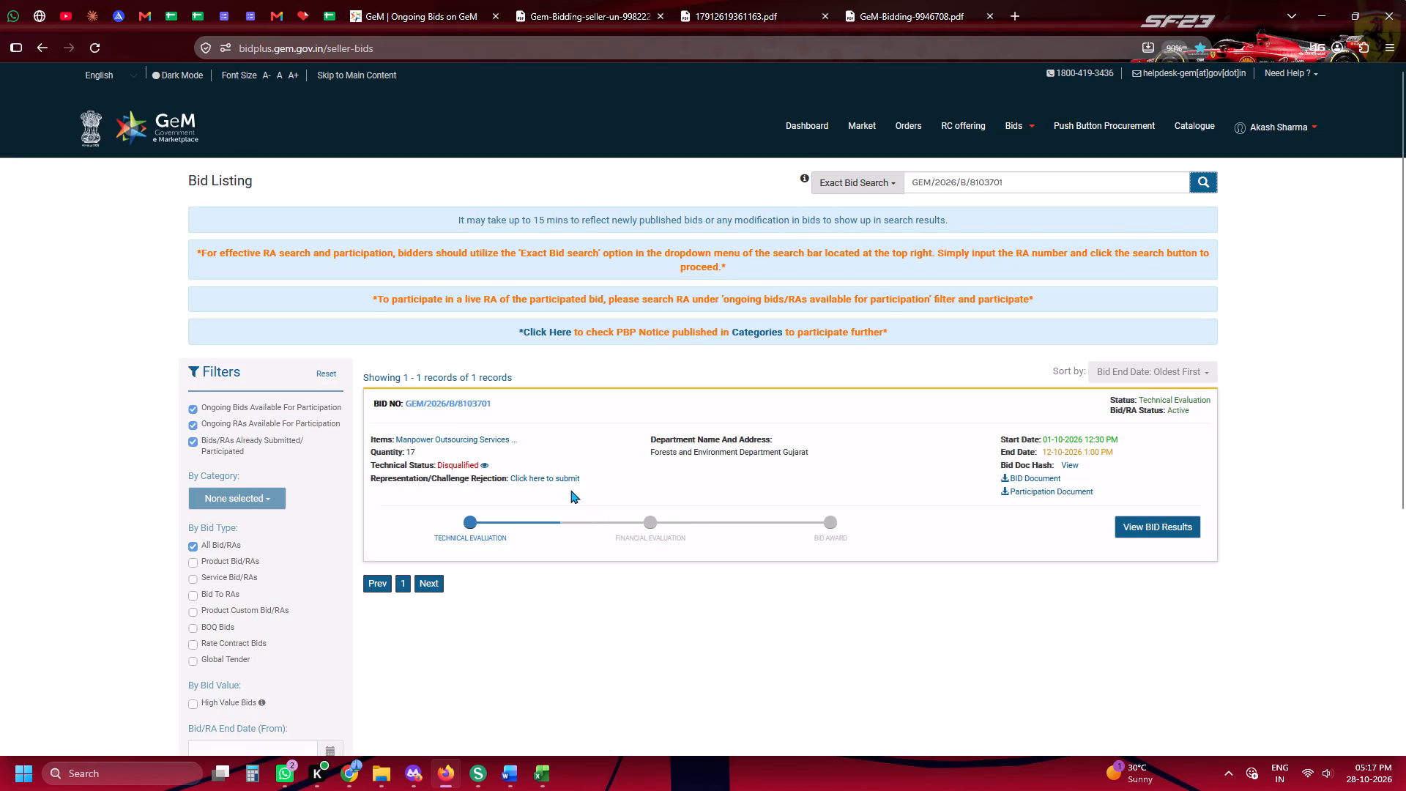
click(565, 482)
scroll(698, 112, up, 4)
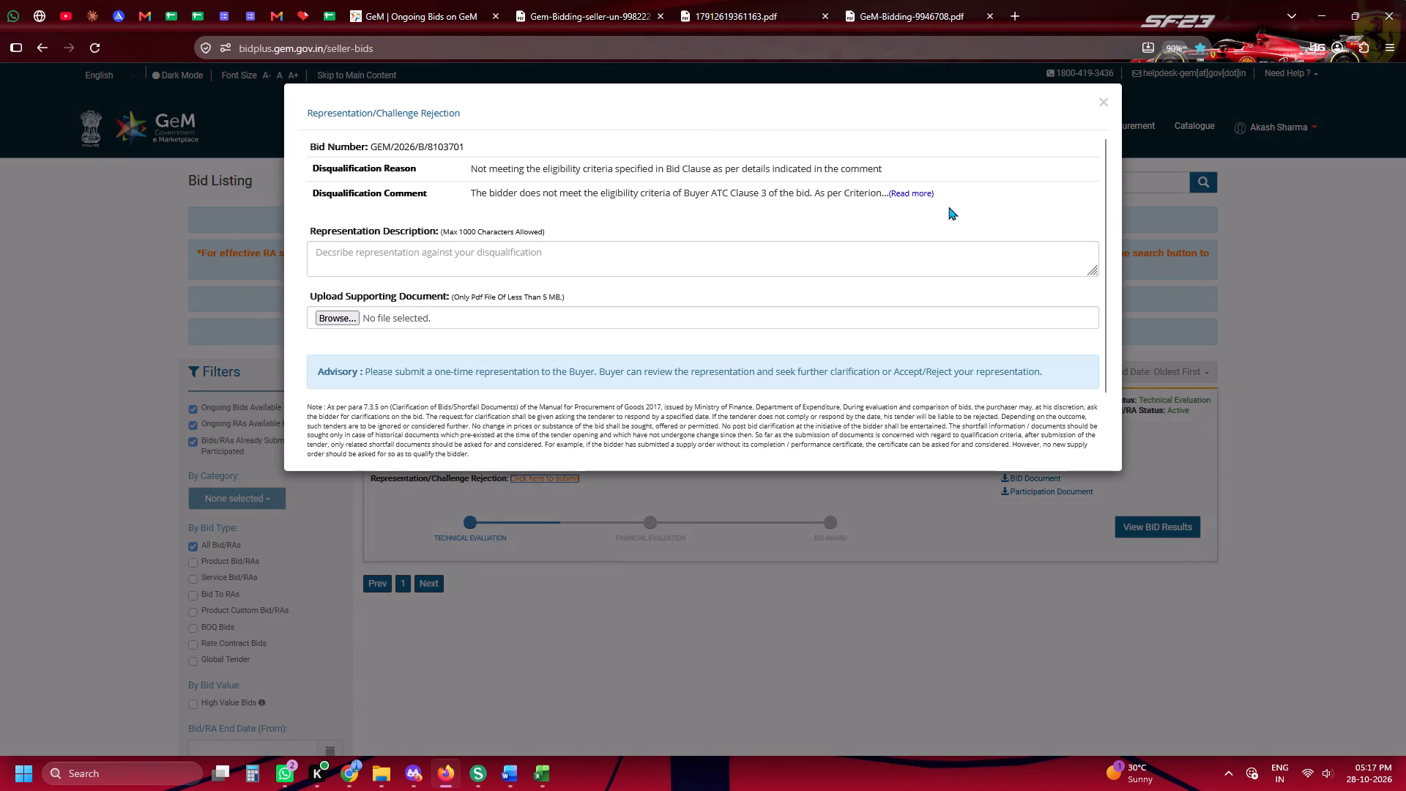
click(918, 196)
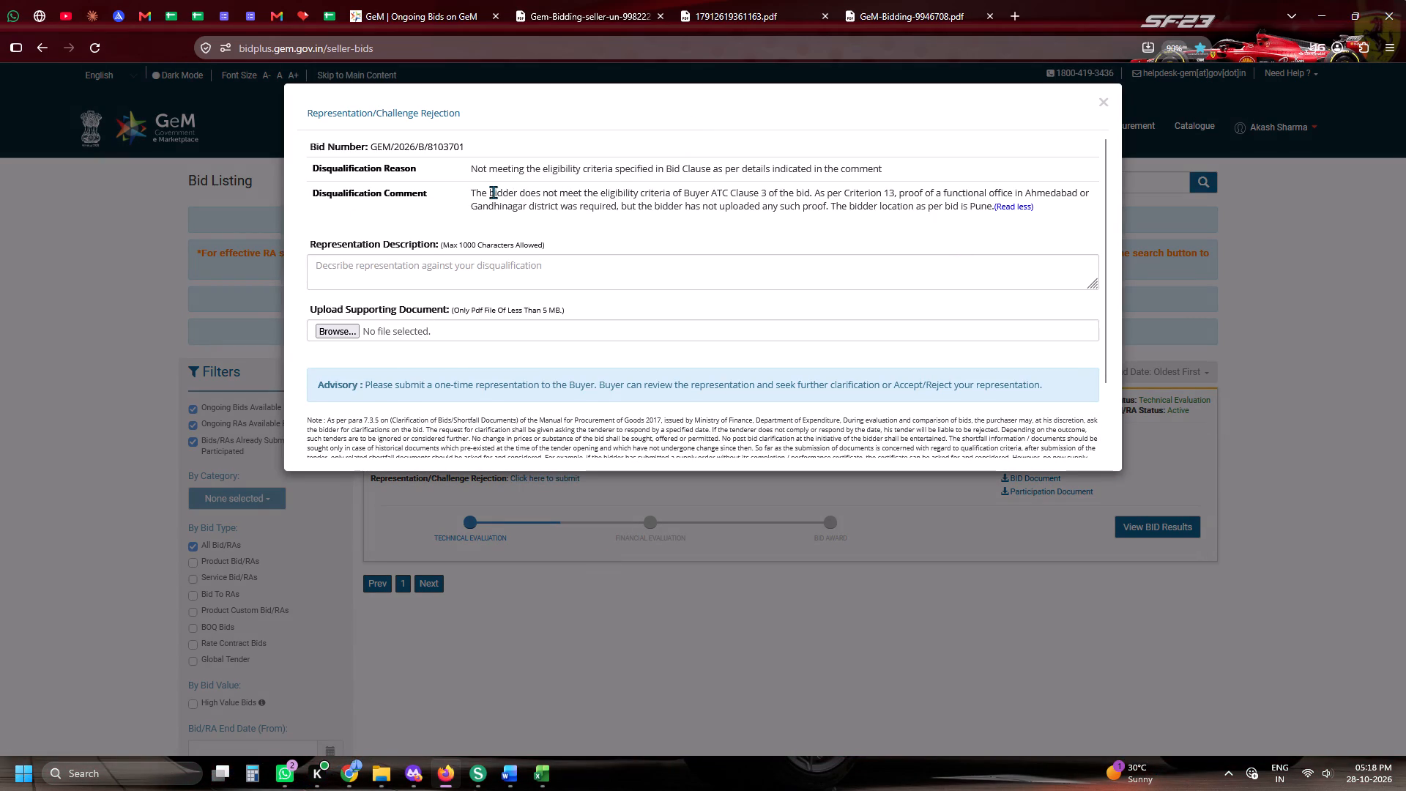
Log "1.proof of a functional office in Ahmedabad or Gandhinagar district was required," as bid GEM/2026/B/8103701's reason and GJ as its state in the tender sheet.
click(600, 196)
click(615, 195)
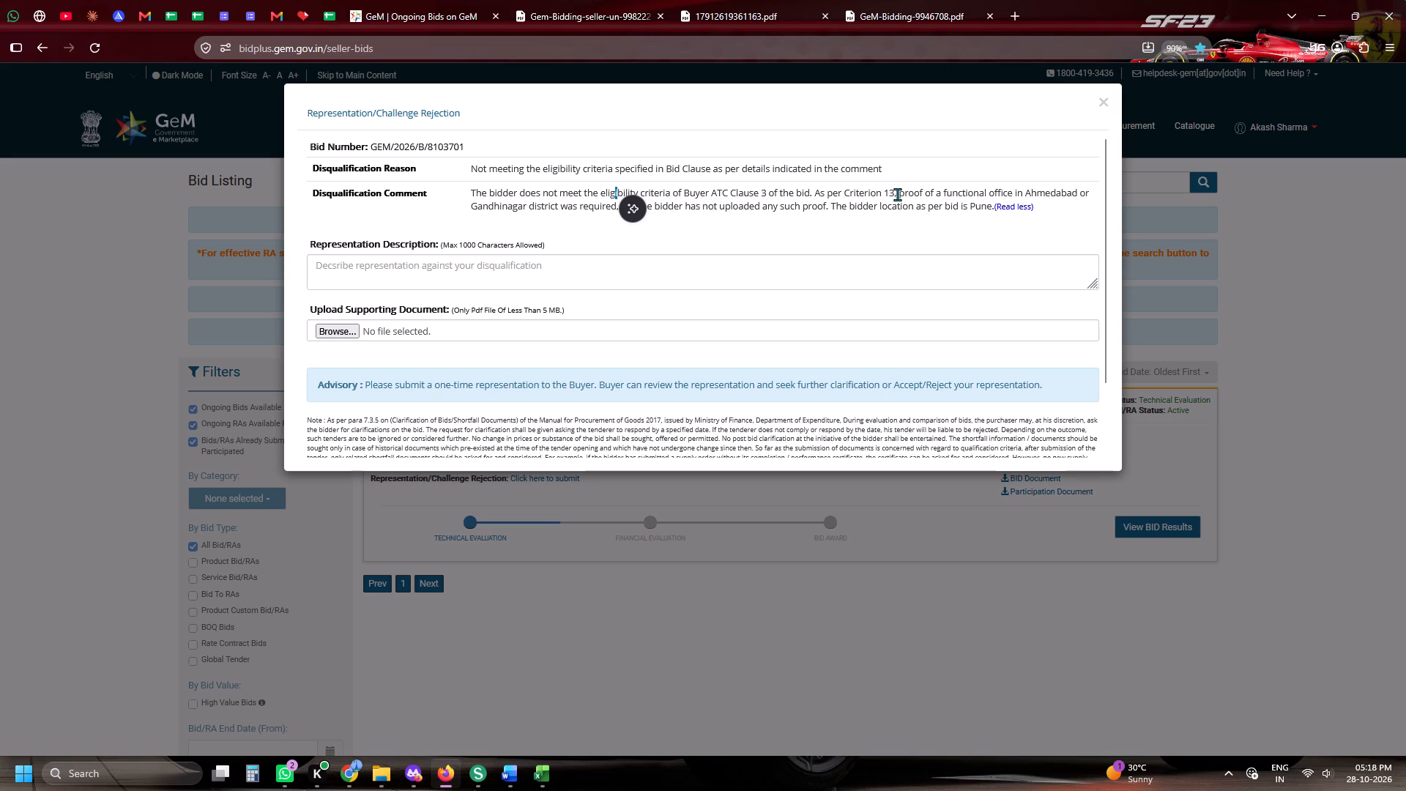
drag(901, 194, 910, 190)
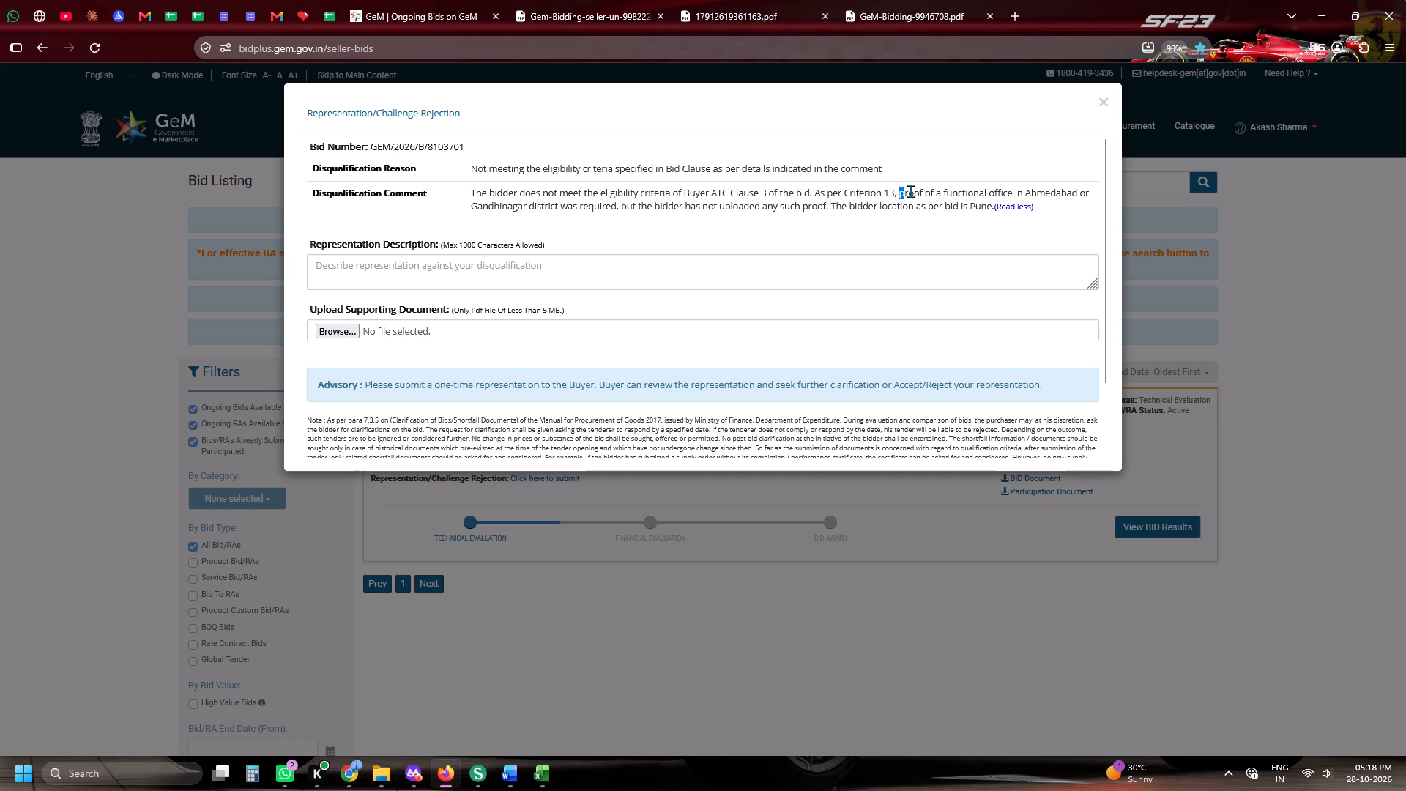
drag(910, 190, 620, 227)
key(ctrl+c)
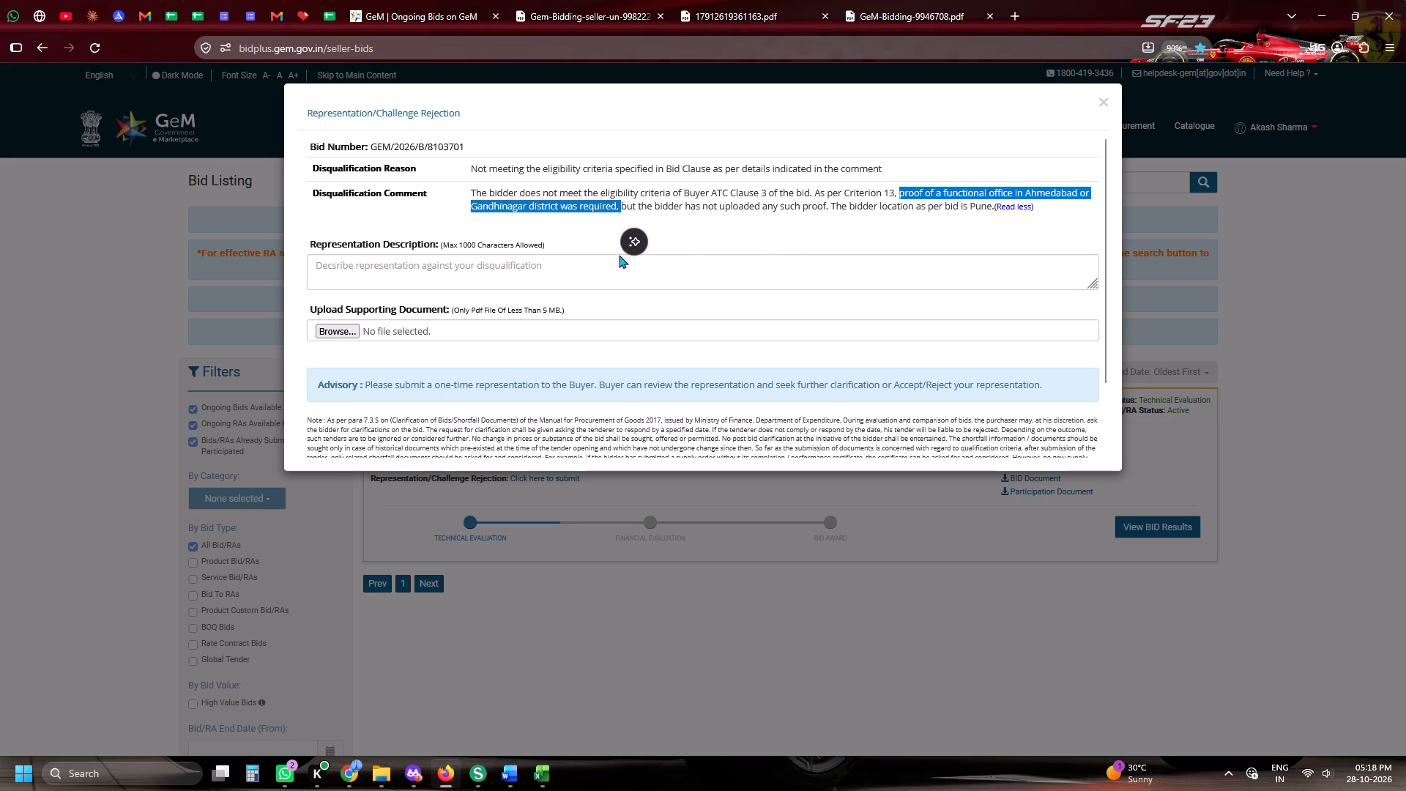
key(ctrl+c)
key(ctrl+c)
key(ctrl+c)
key(ctrl+c)
key(ctrl+c)
key(ctrl+c)
click(320, 10)
click(341, 407)
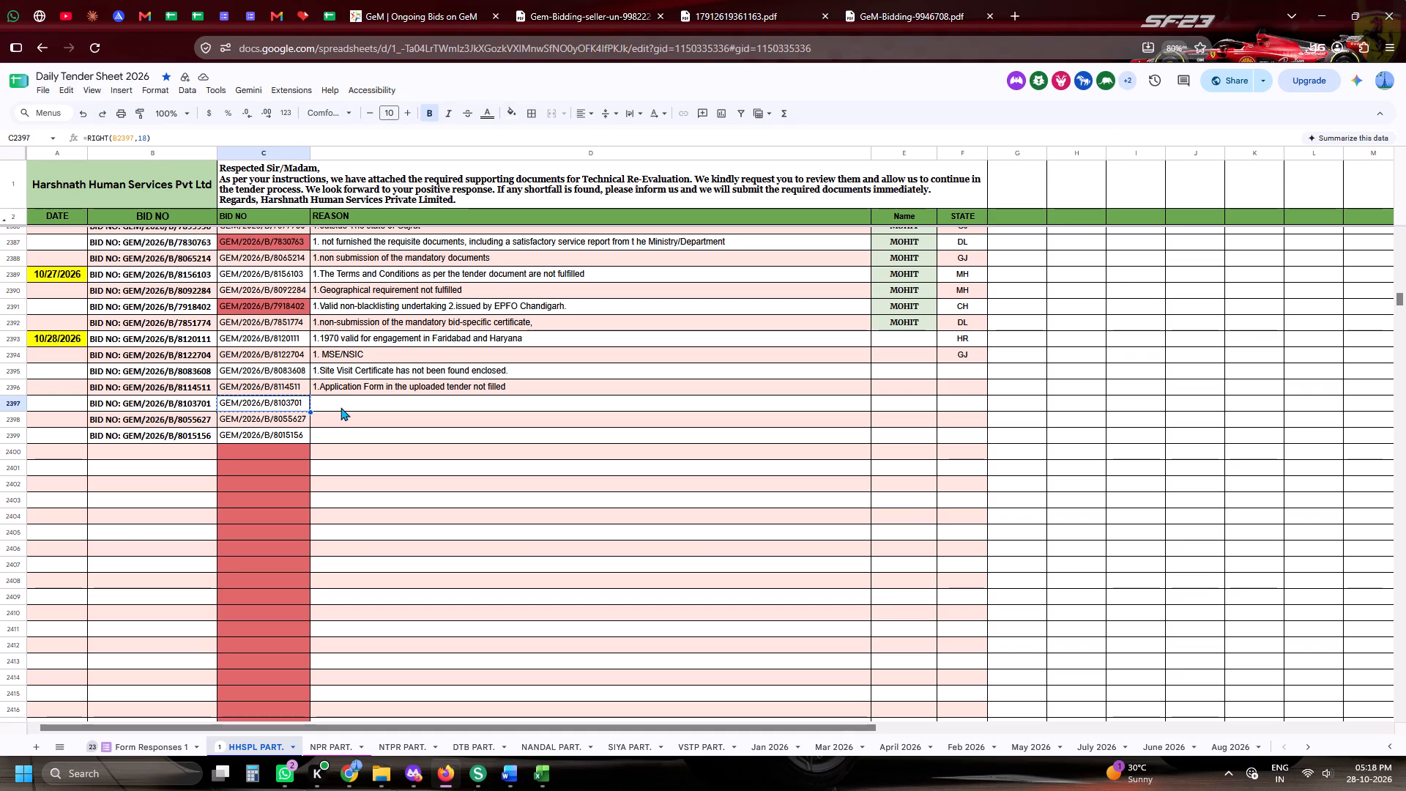
text(1.)
key(ctrl+v)
key(Tab)
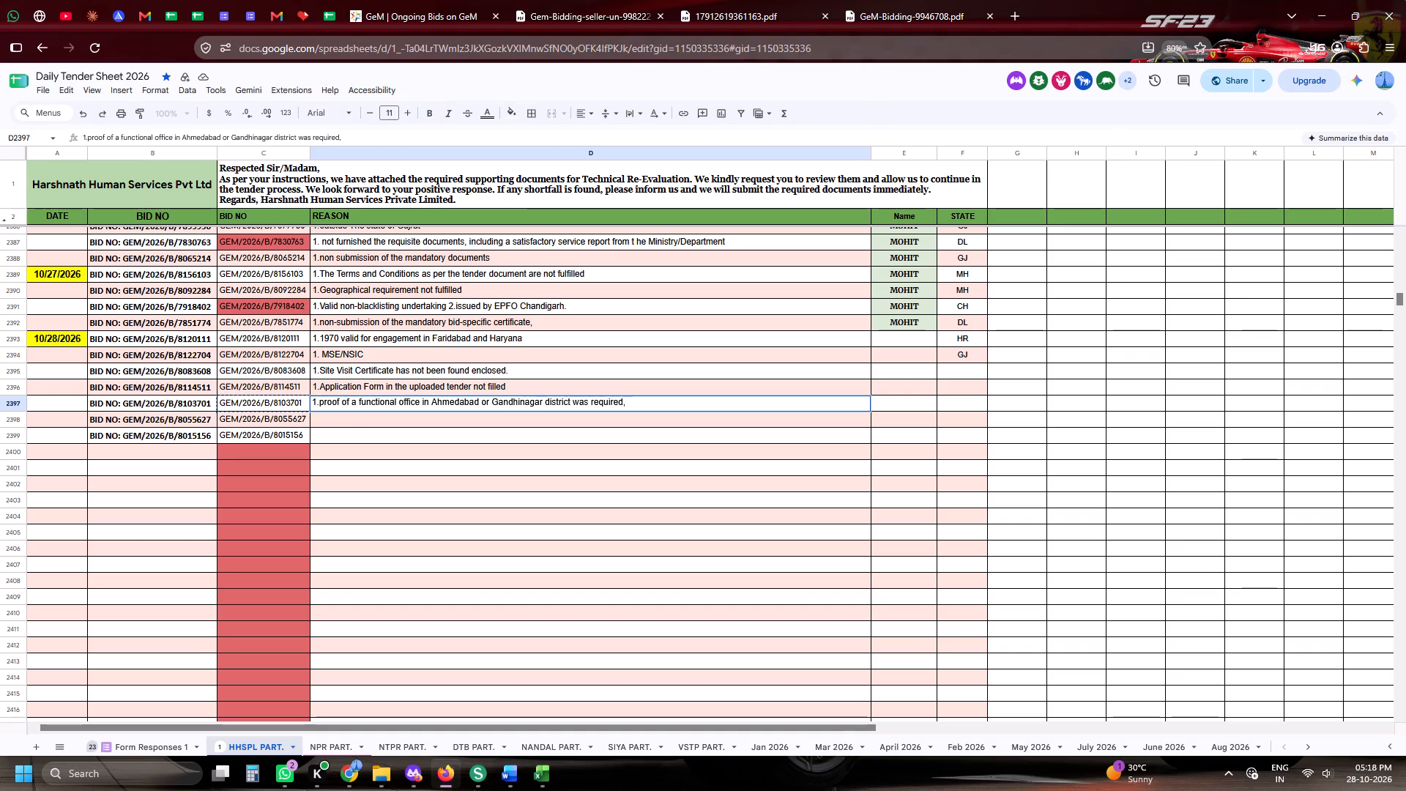
key(Tab)
text(GJ)
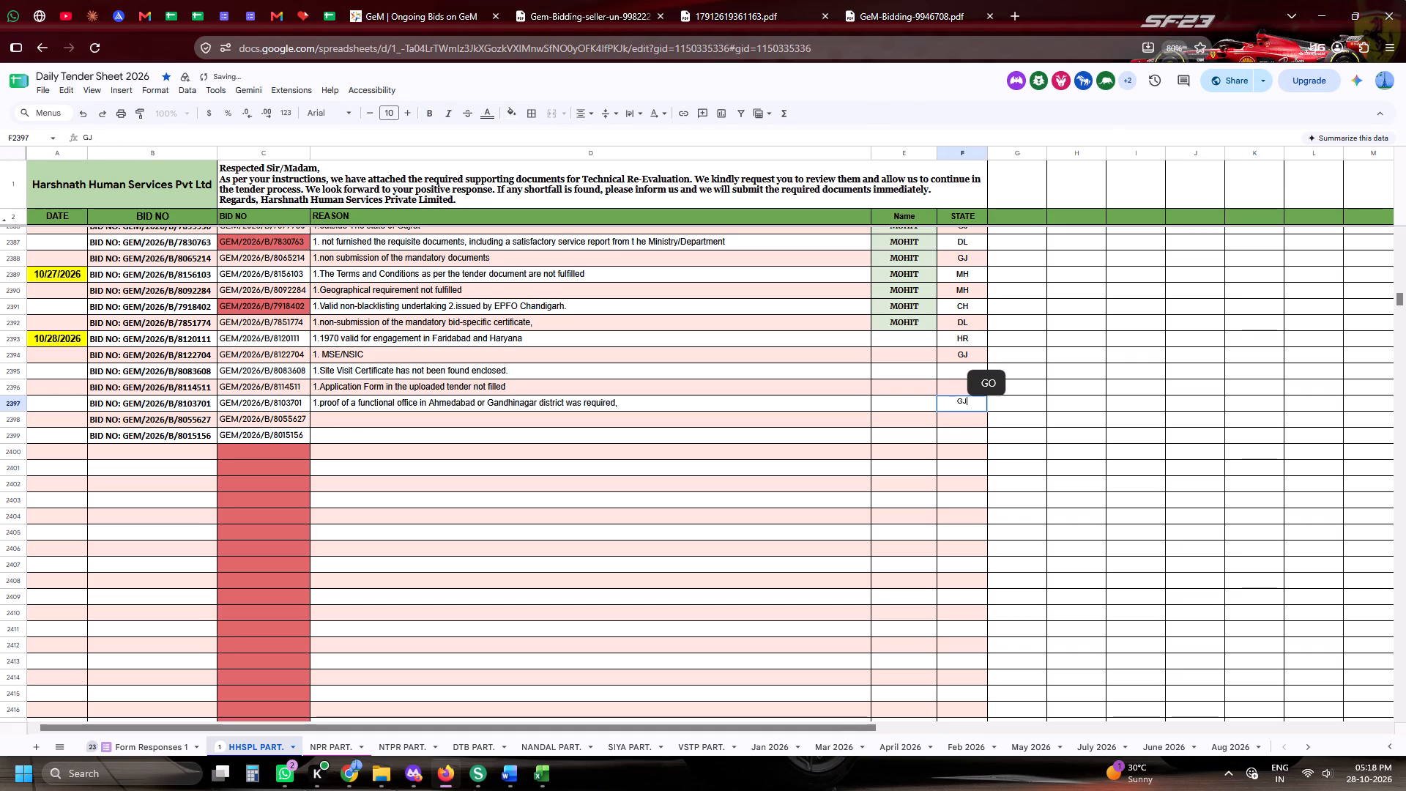
click(518, 488)
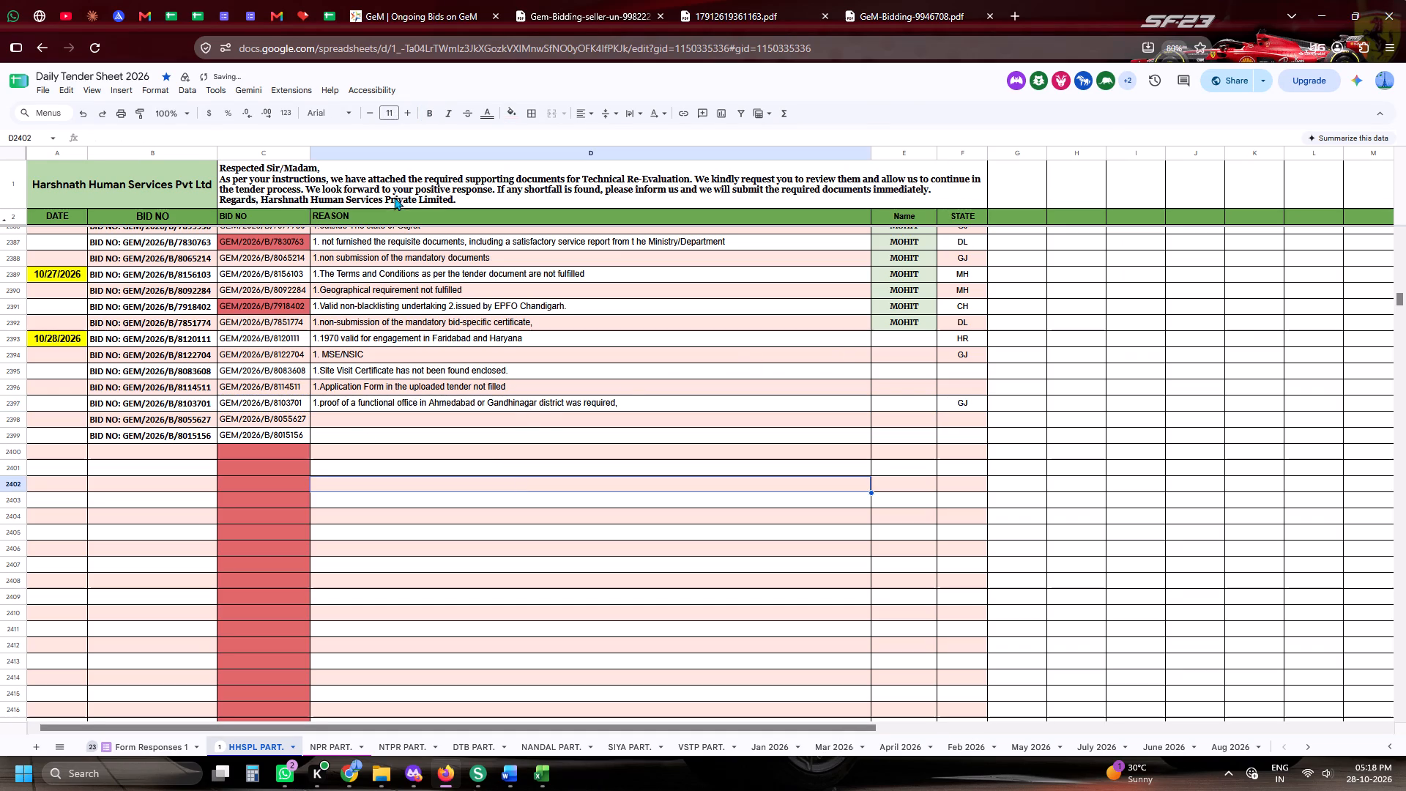
Merge gj-ahmedabad-shopact-hhspl and gj-gandhinagar-rent-agreement-hhspl from the Shop Act folder into one PDF in iLovePDF.
click(294, 3)
click(168, 81)
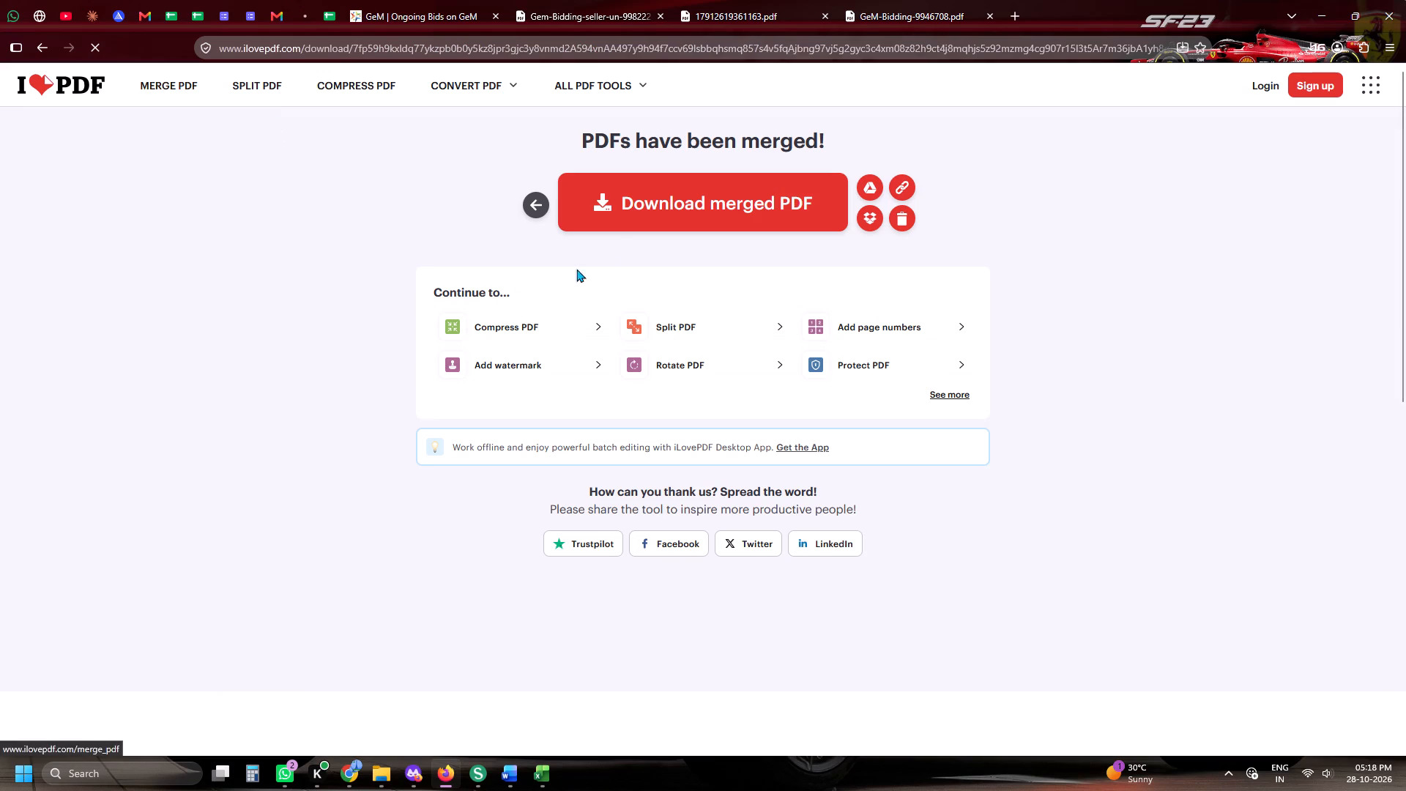
click(626, 231)
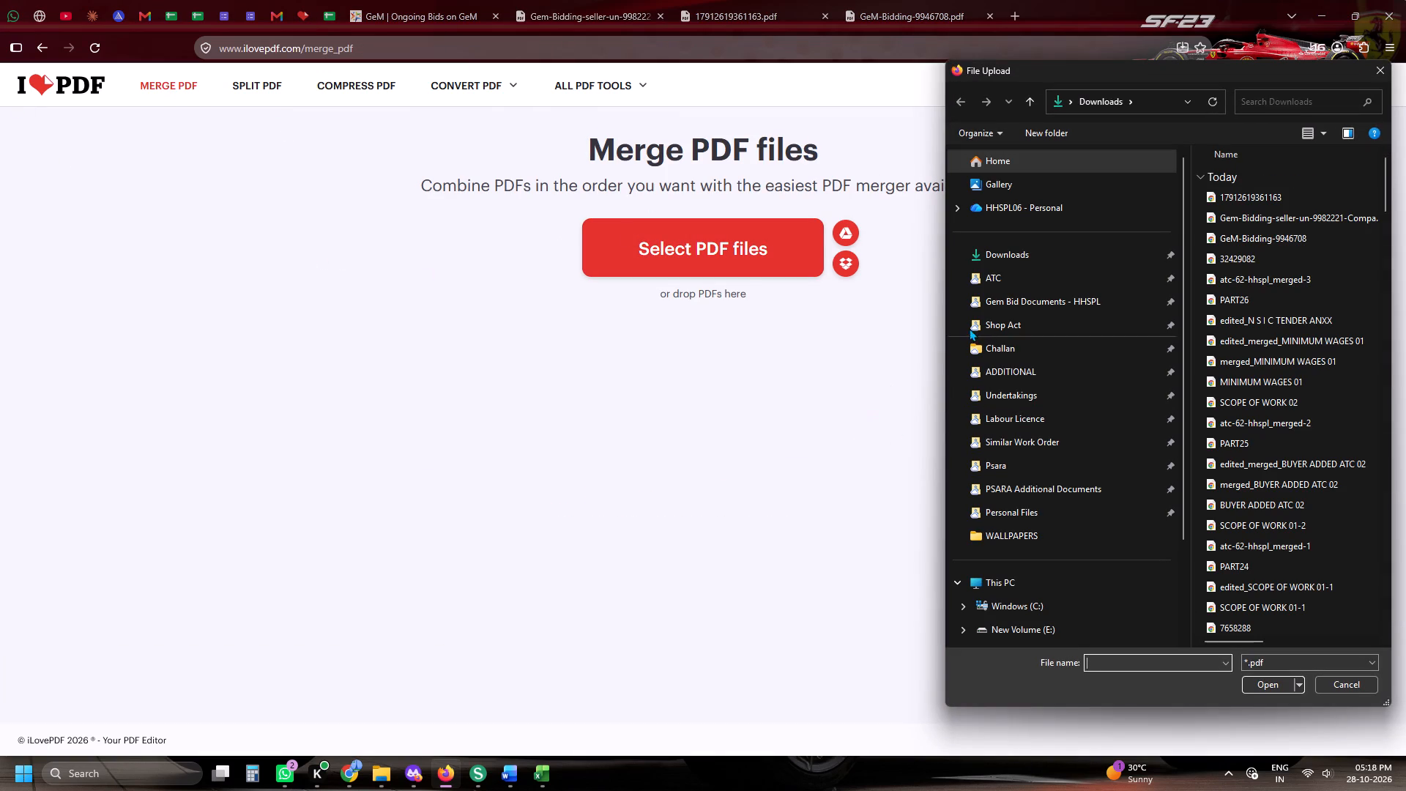
click(1098, 324)
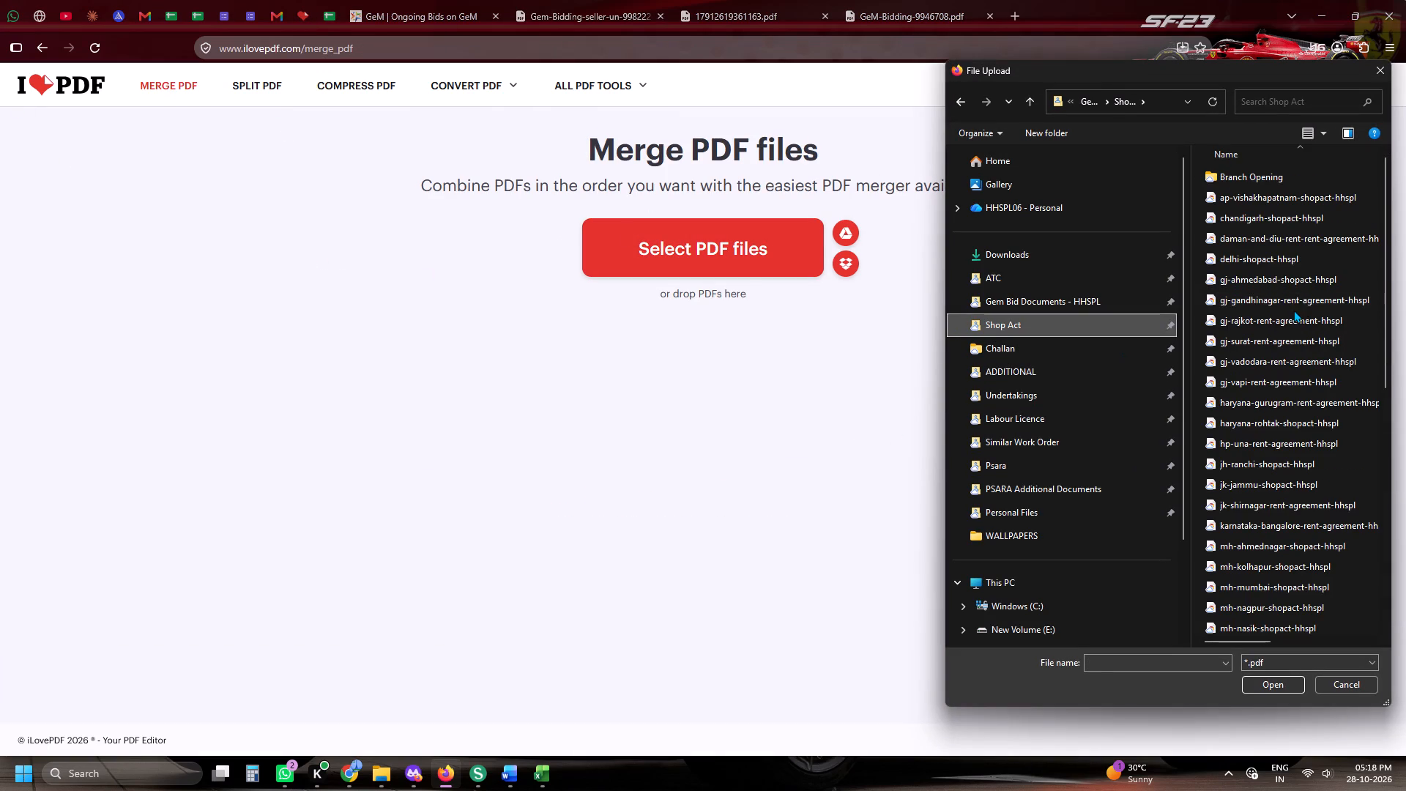
ctrl+click(1272, 296)
ctrl+click(1269, 275)
click(1283, 677)
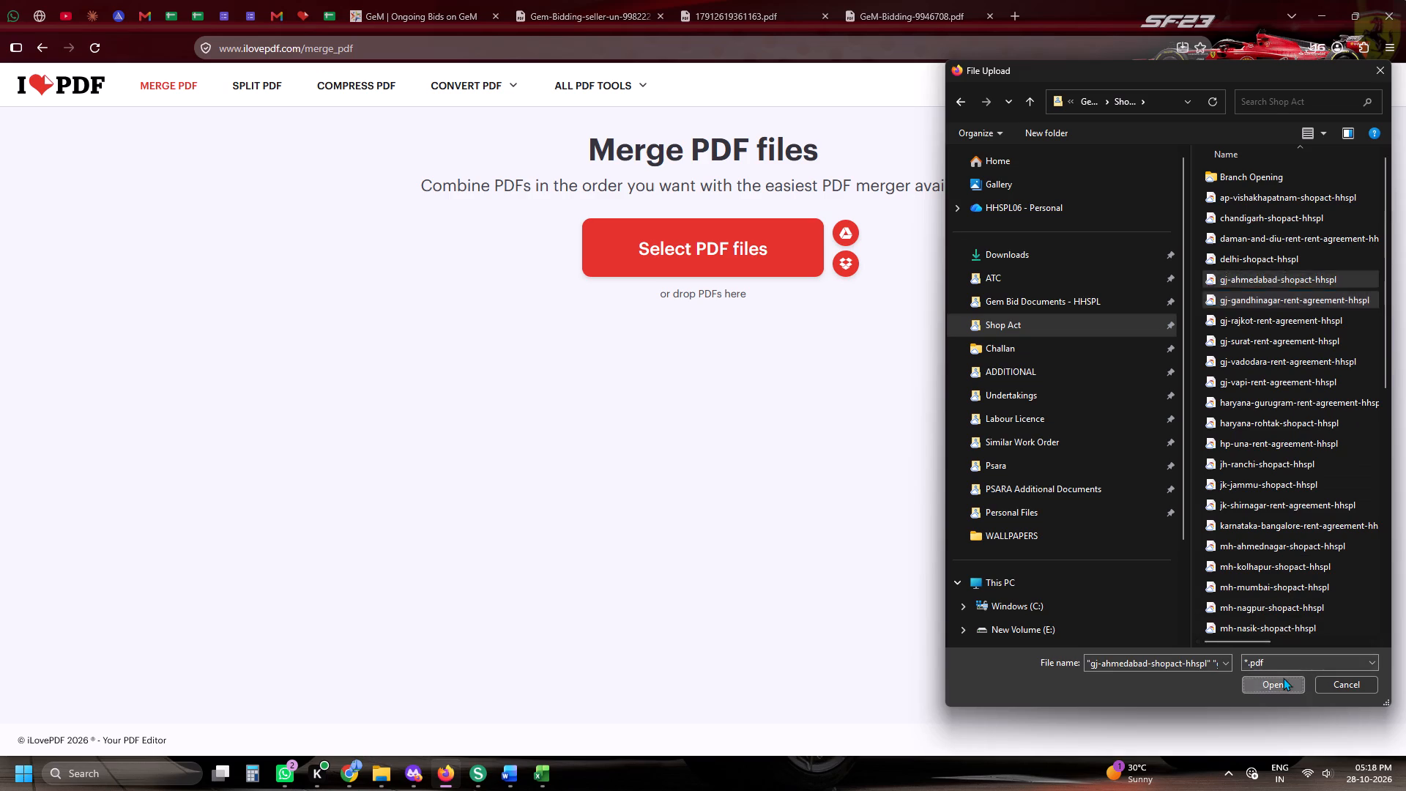
click(1293, 713)
Close the bidding and certificate PDFs left open from the previous bids, keeping the GeM bid listing.
click(623, 0)
click(450, 0)
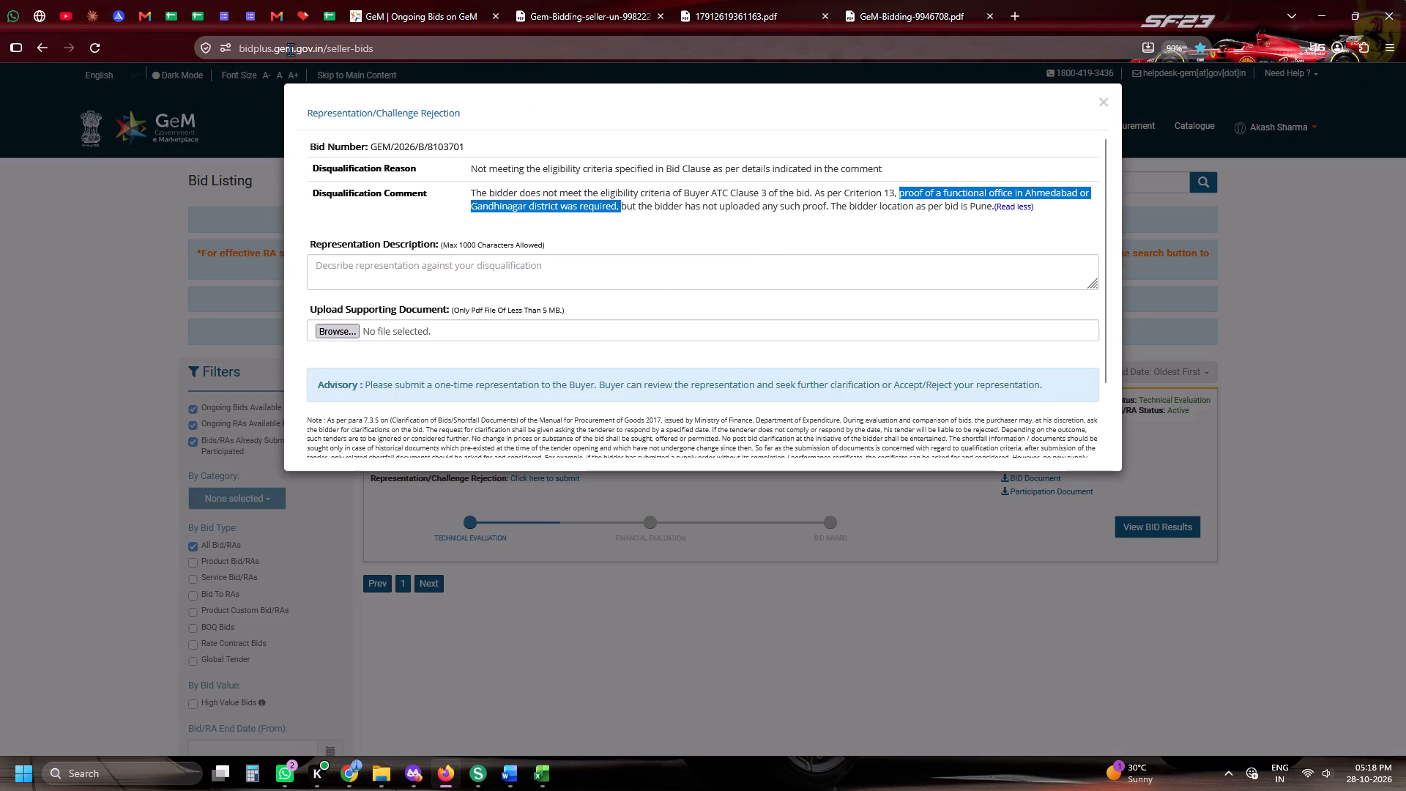
click(302, 11)
click(408, 0)
click(519, 3)
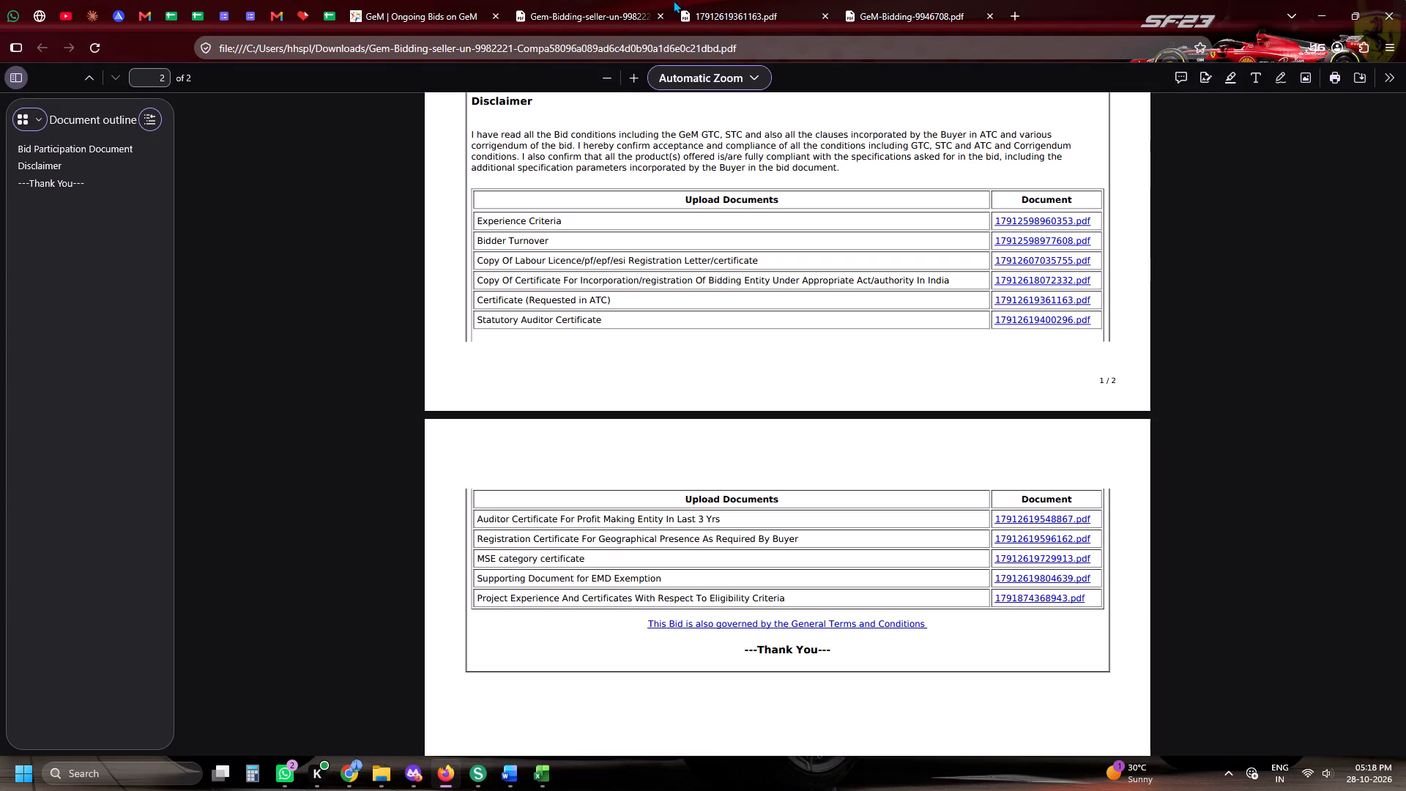
triple_click(662, 18)
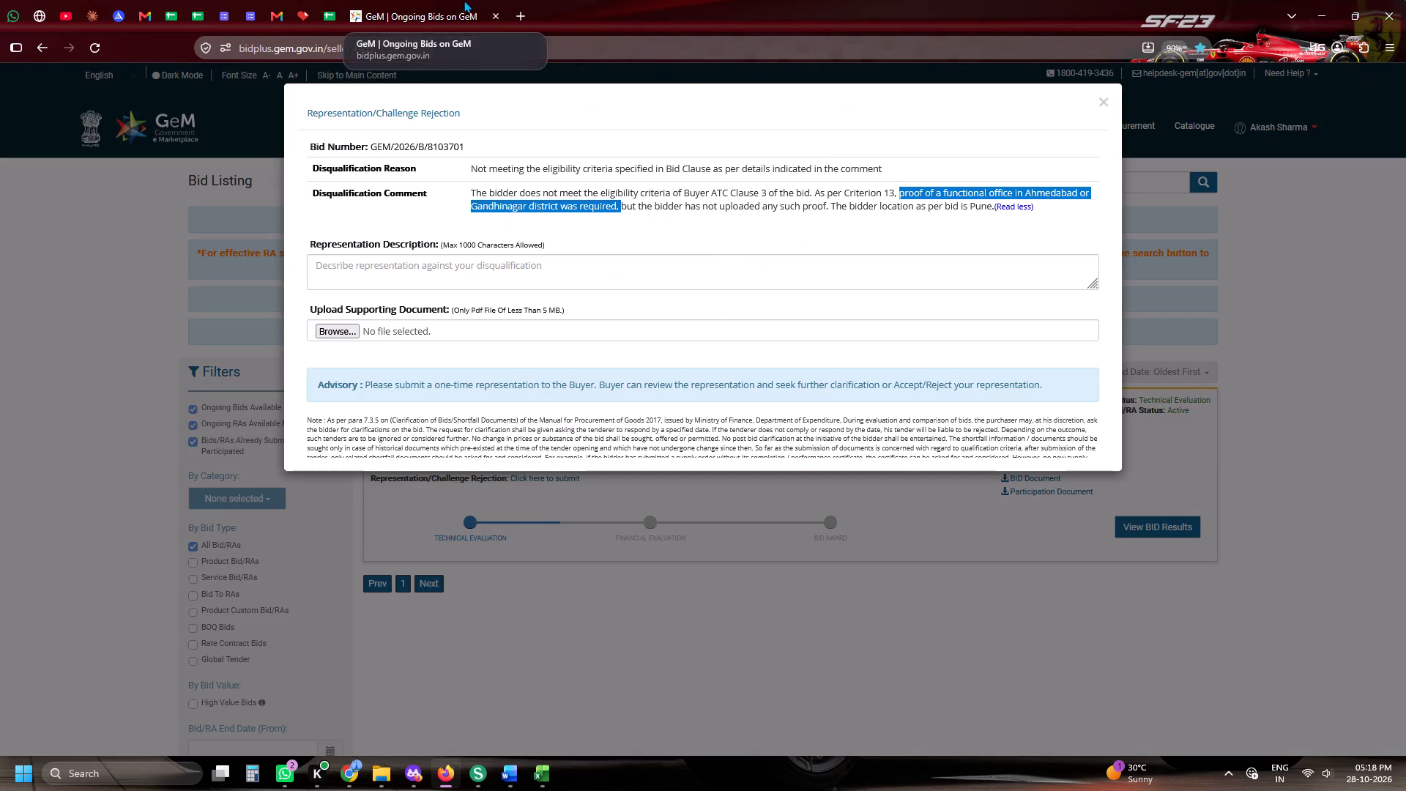
Fill the Representation Description for bid GEM/2026/B/8103701 with the saved "Respected Sir/Madam" technical re-evaluation text from the clipboard history.
click(369, 289)
key(super+v)
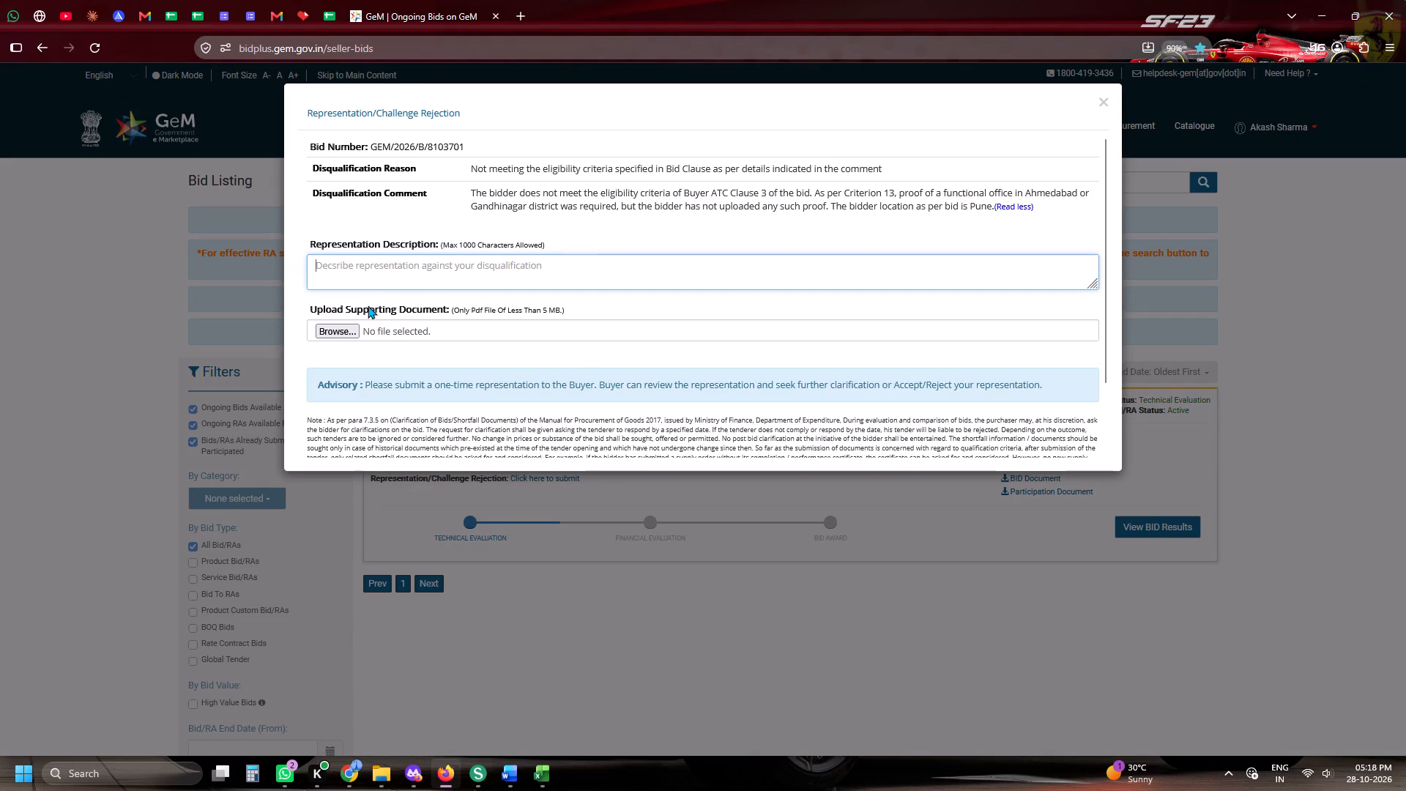
click(537, 360)
scroll(518, 427, down, 2)
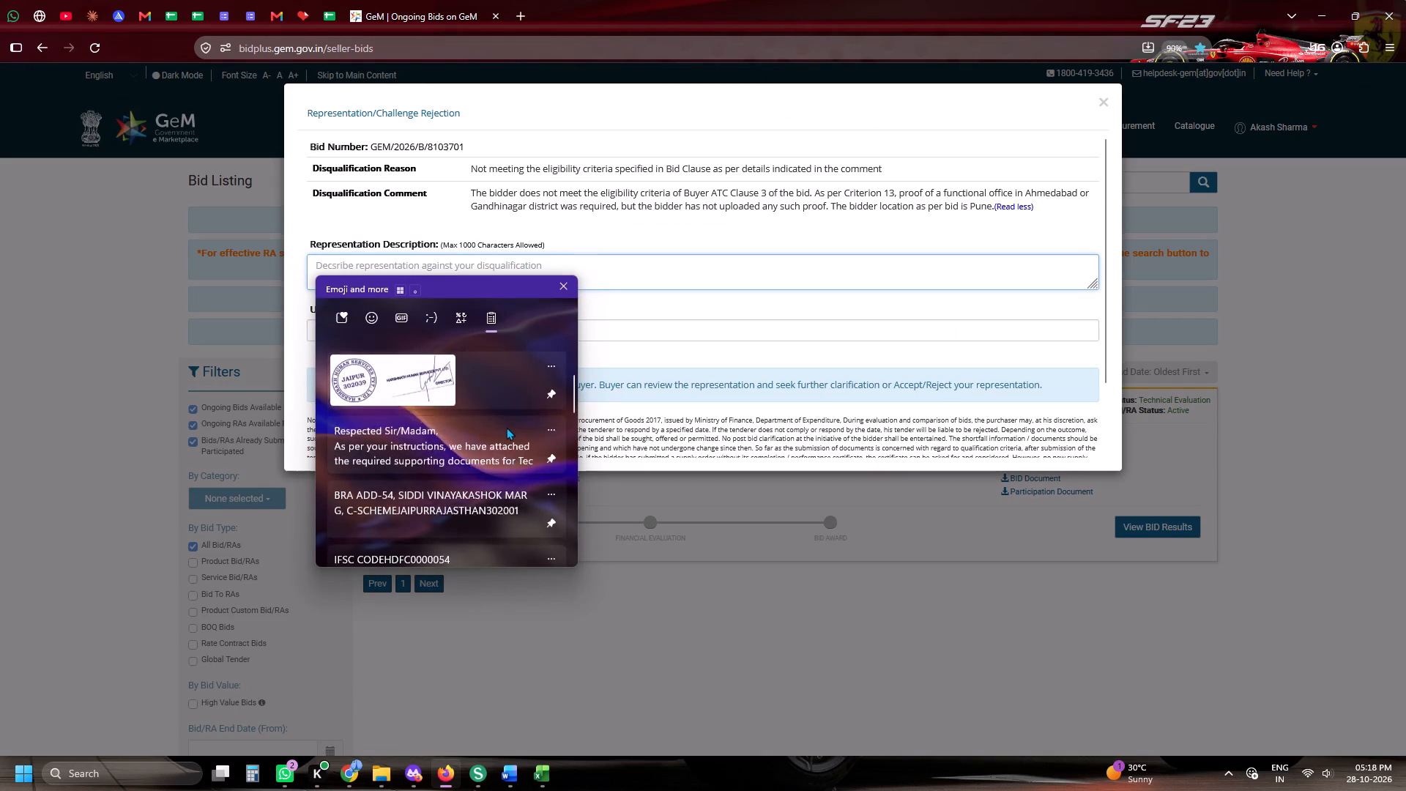
click(400, 466)
key(ctrl+v)
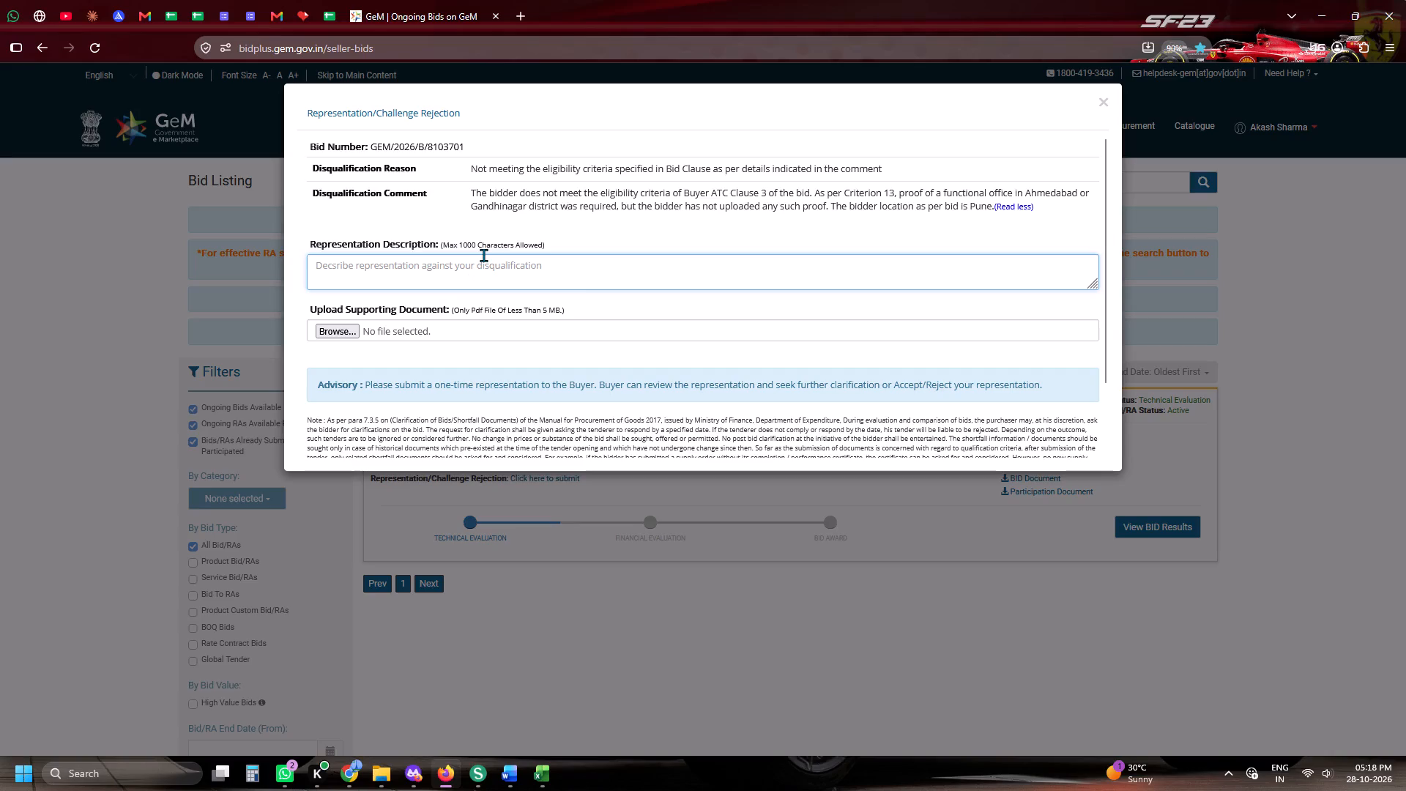
key(ctrl+z)
key(super+v)
key(super+c)
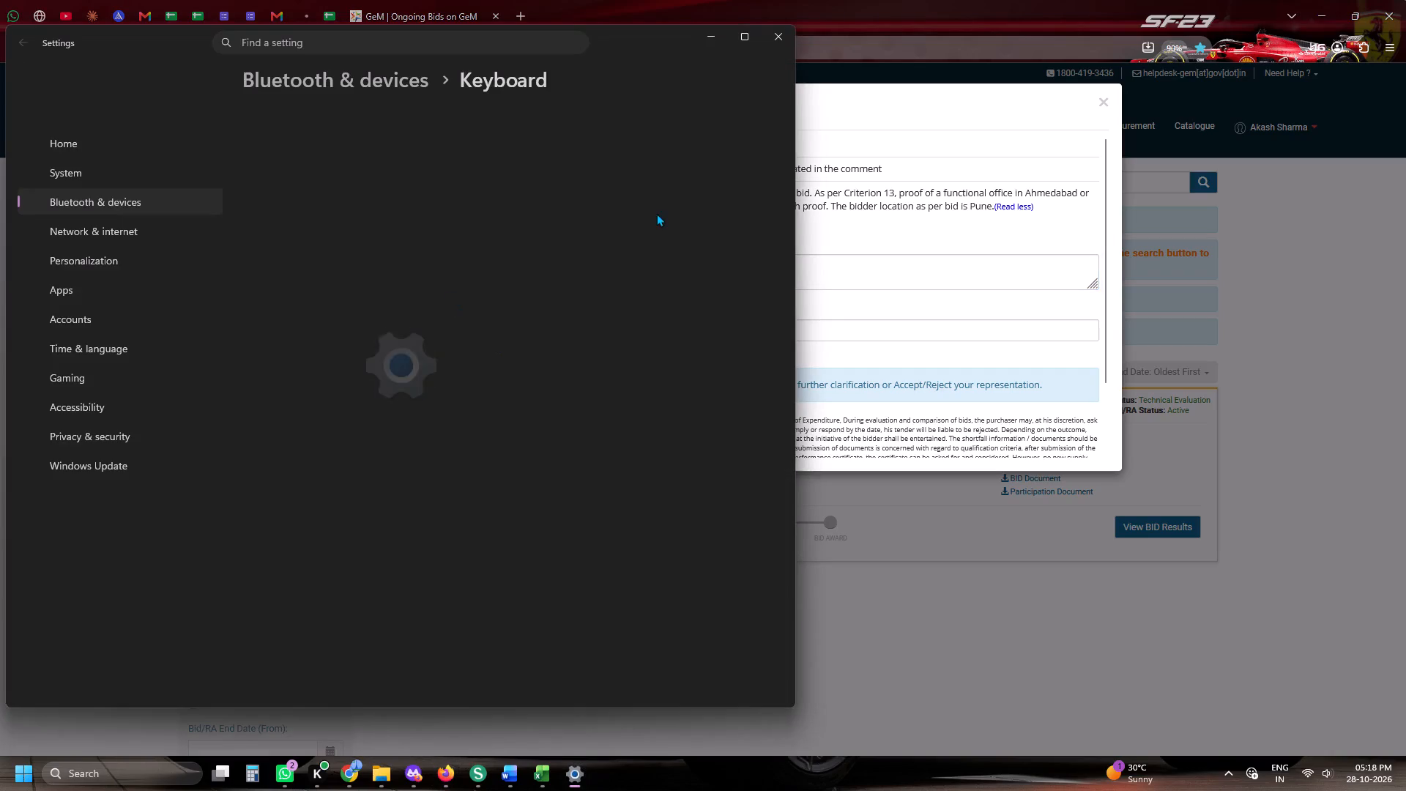
click(773, 40)
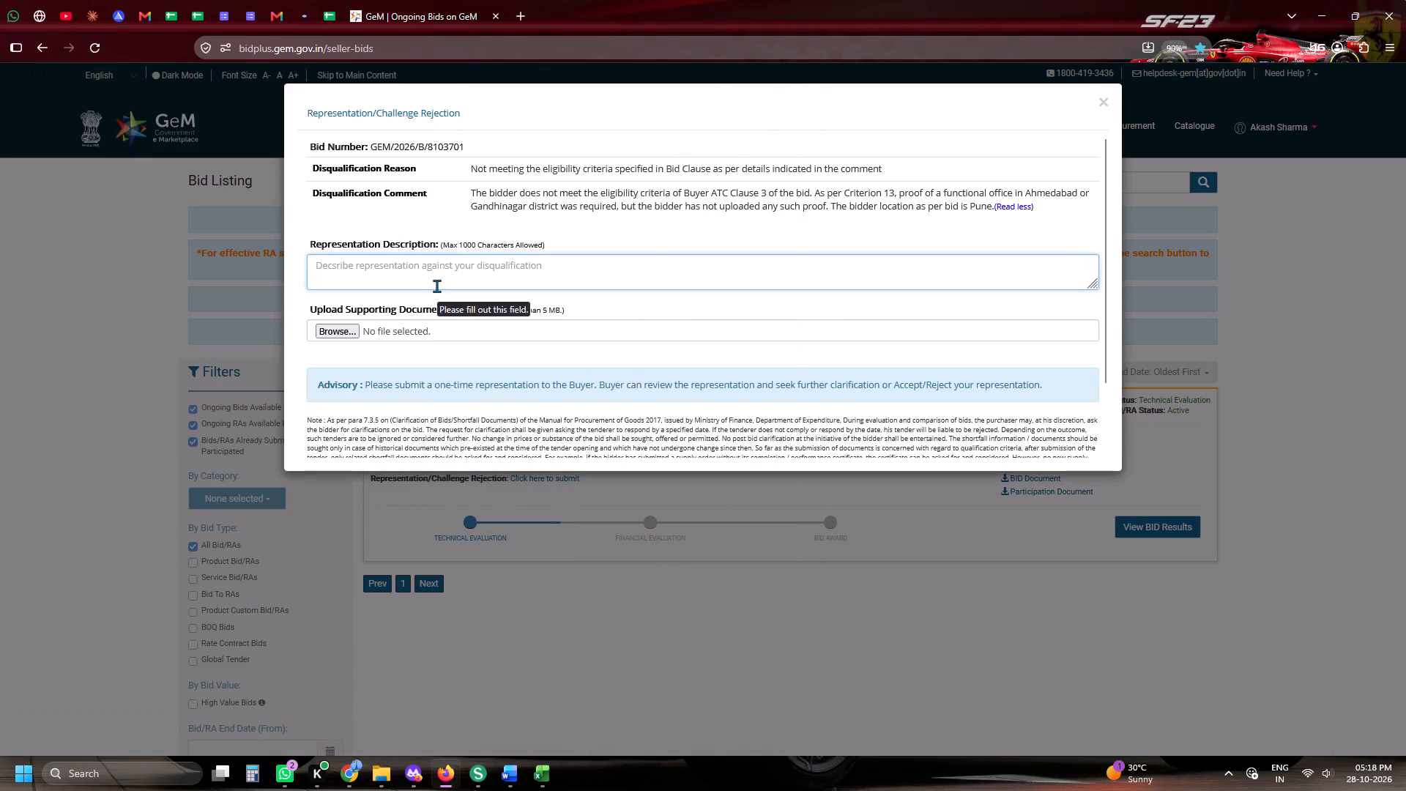
key(super+v)
scroll(442, 435, down, 3)
click(404, 387)
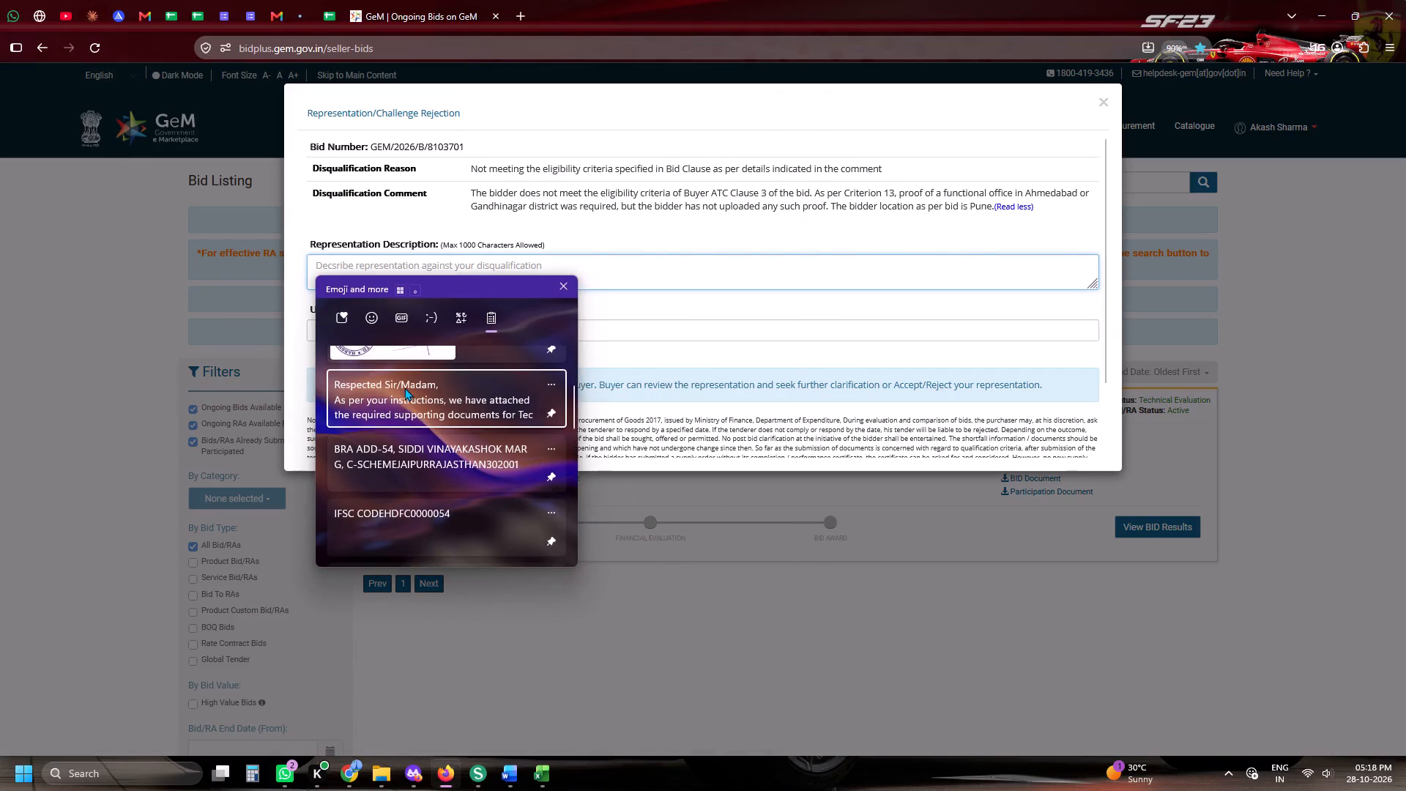
key(ctrl+v)
scroll(280, 386, down, 4)
scroll(346, 439, down, 5)
click(308, 0)
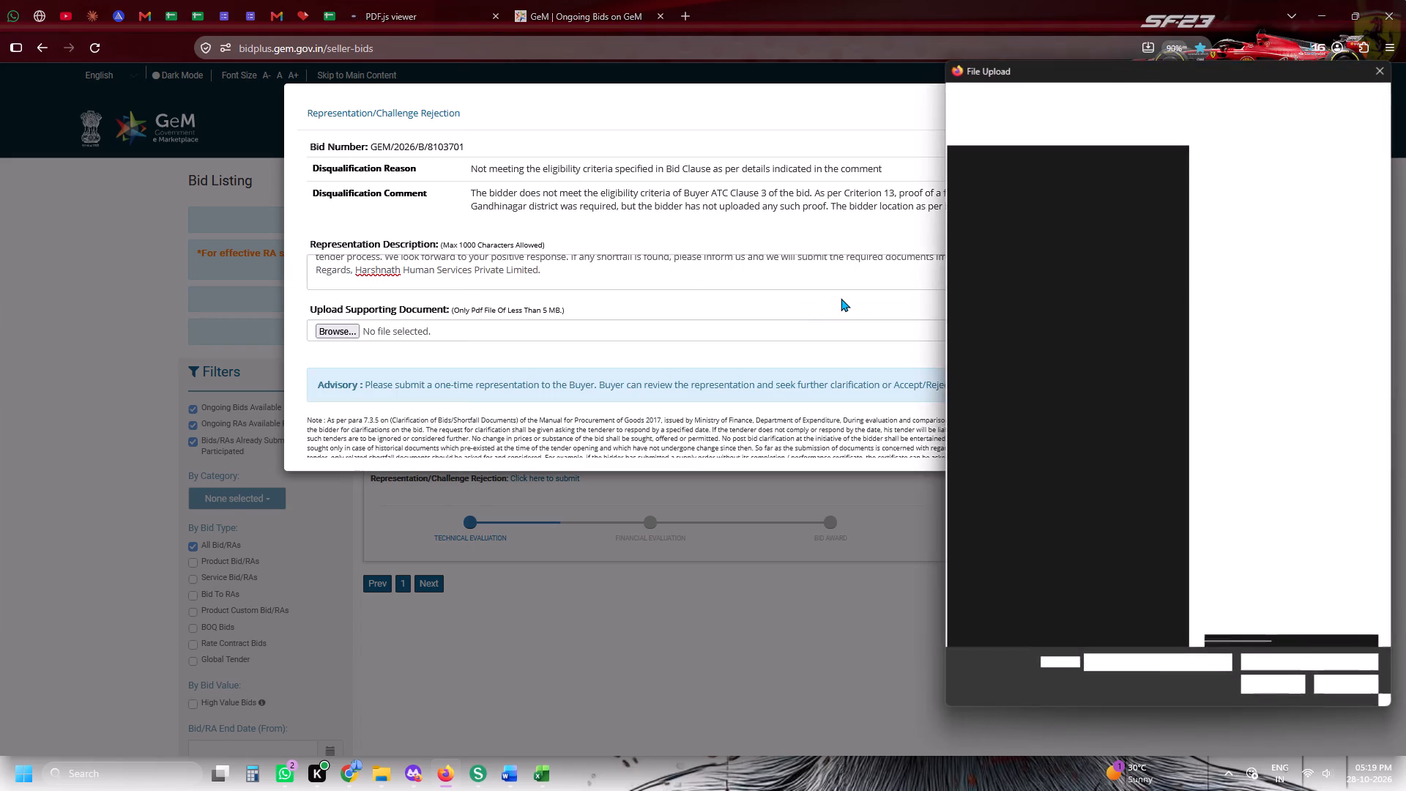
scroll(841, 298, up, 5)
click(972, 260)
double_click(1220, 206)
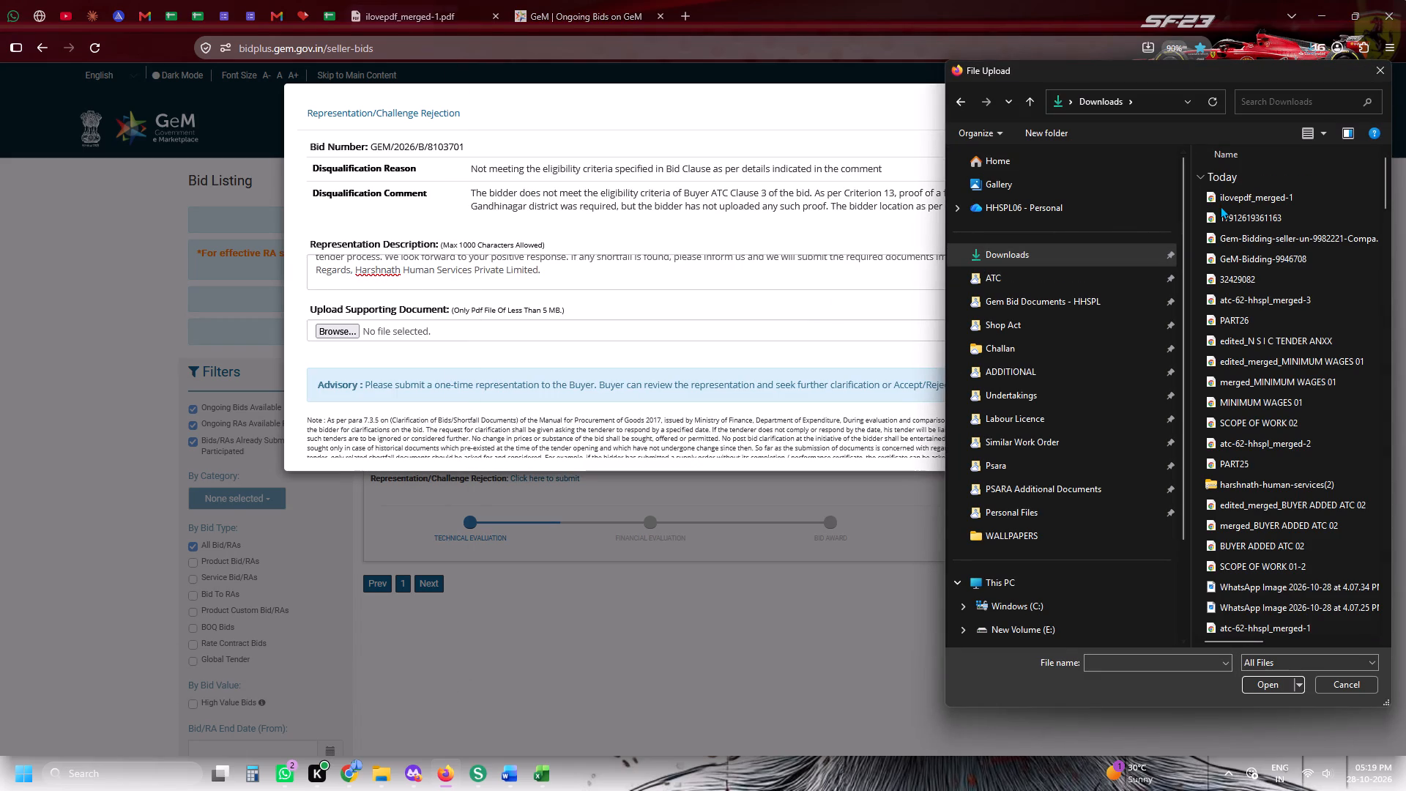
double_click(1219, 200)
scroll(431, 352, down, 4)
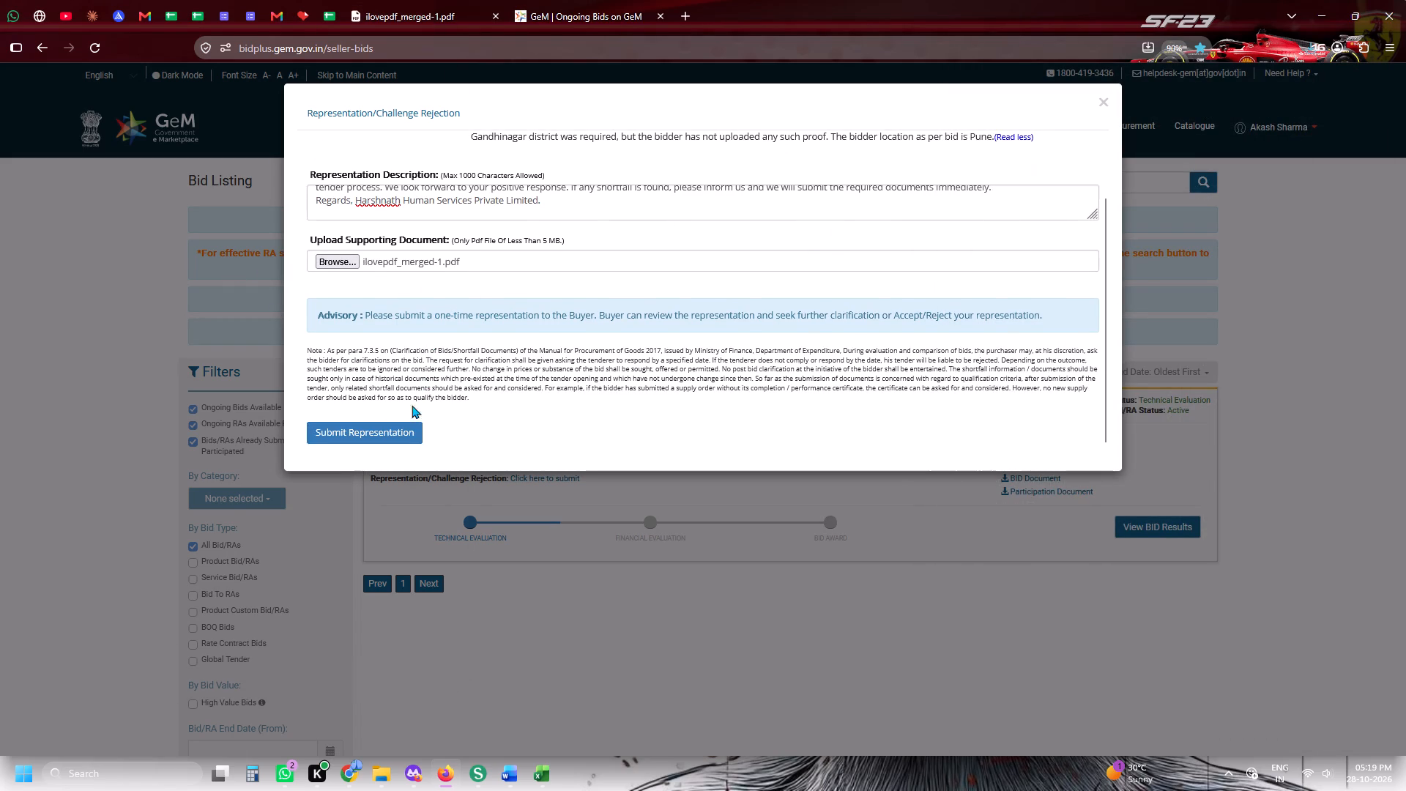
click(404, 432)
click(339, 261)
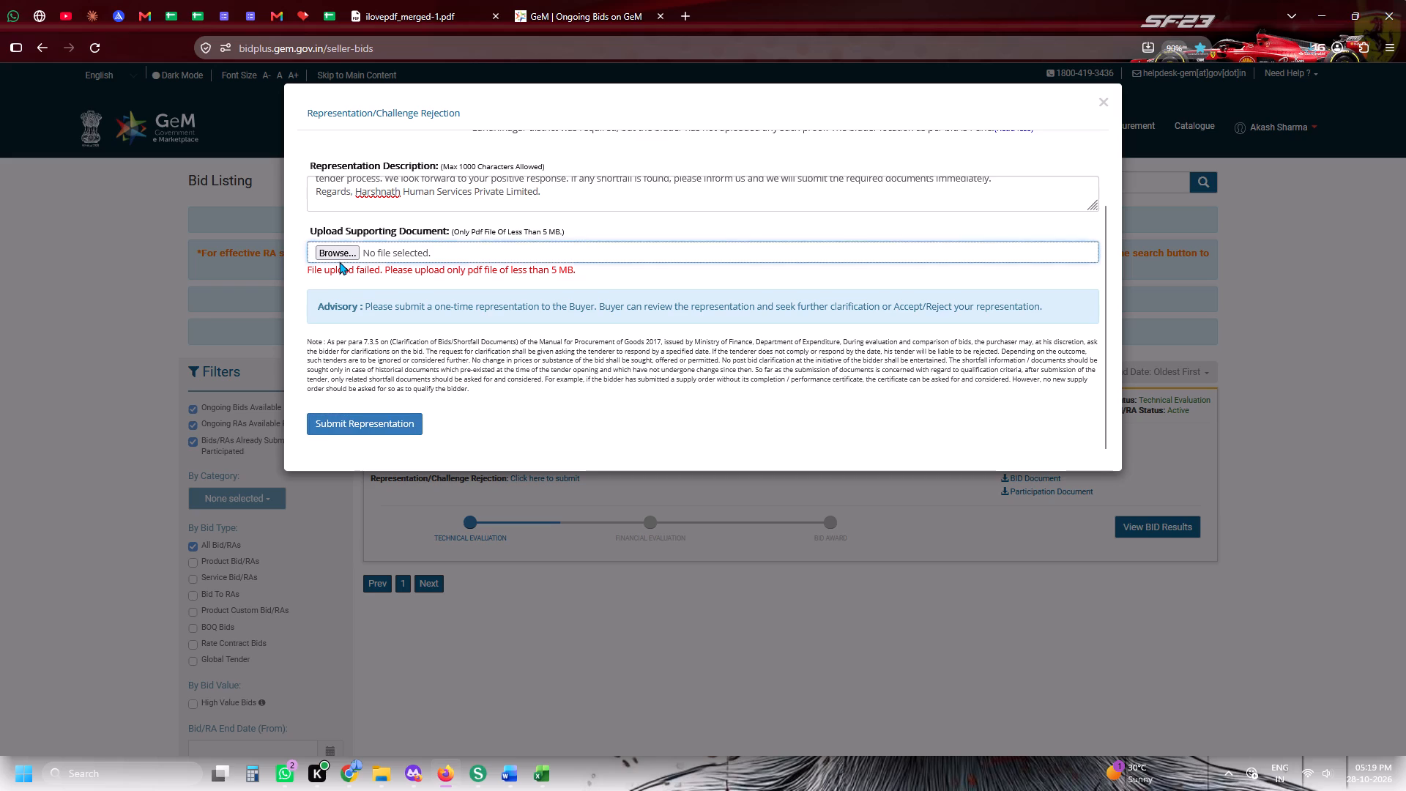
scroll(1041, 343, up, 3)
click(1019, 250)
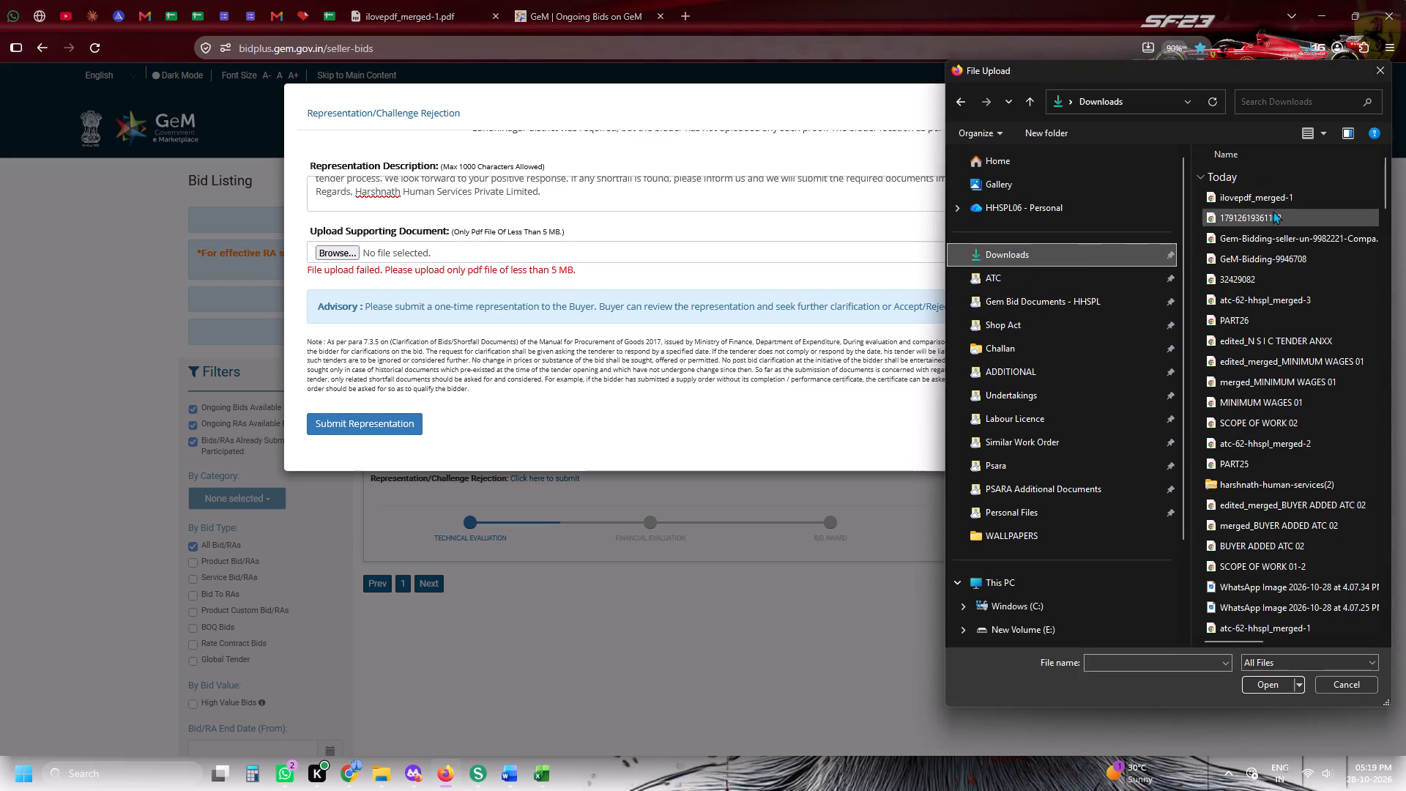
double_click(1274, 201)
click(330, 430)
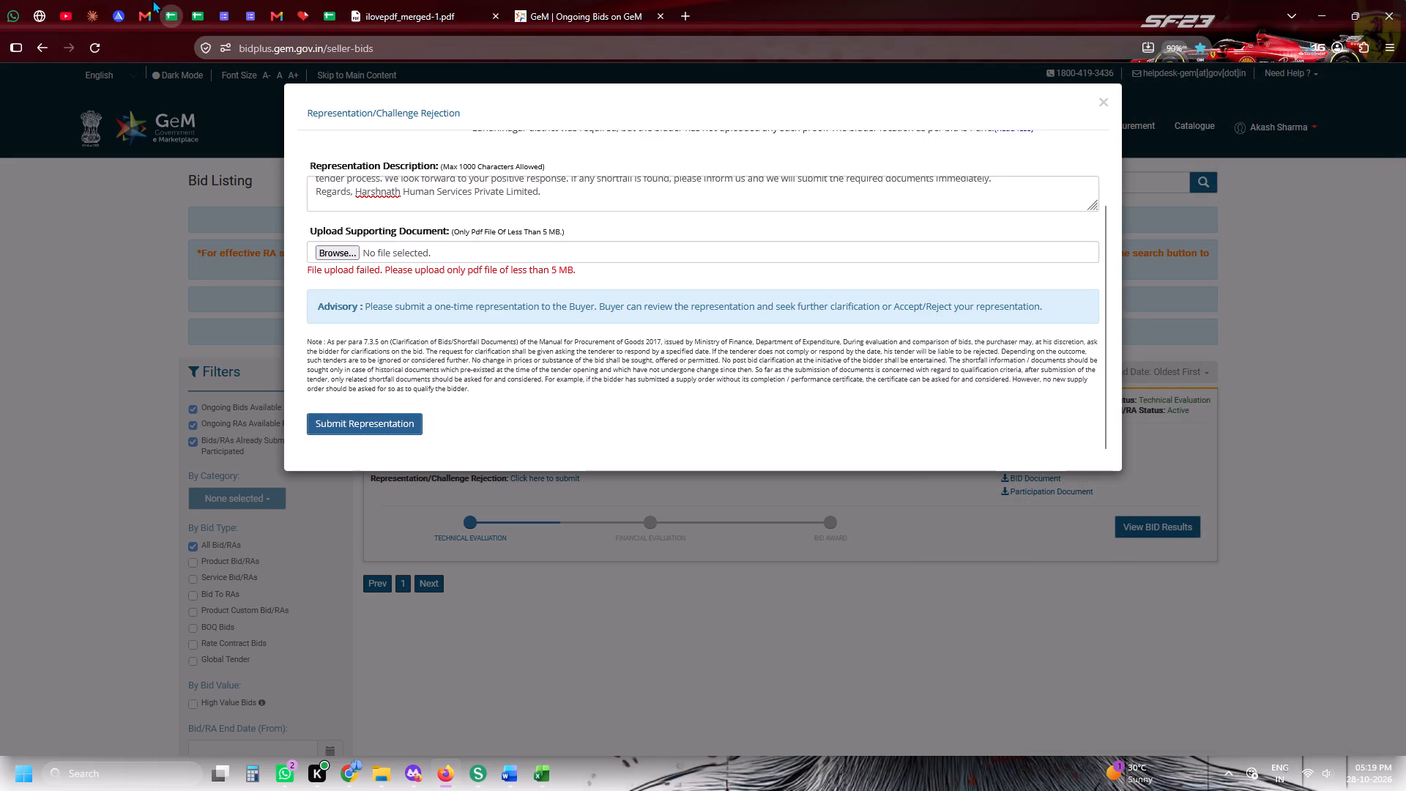
Switch to iLovePDF and open its Compress PDF tool for the merged office proof.
click(306, 15)
double_click(338, 96)
click(338, 88)
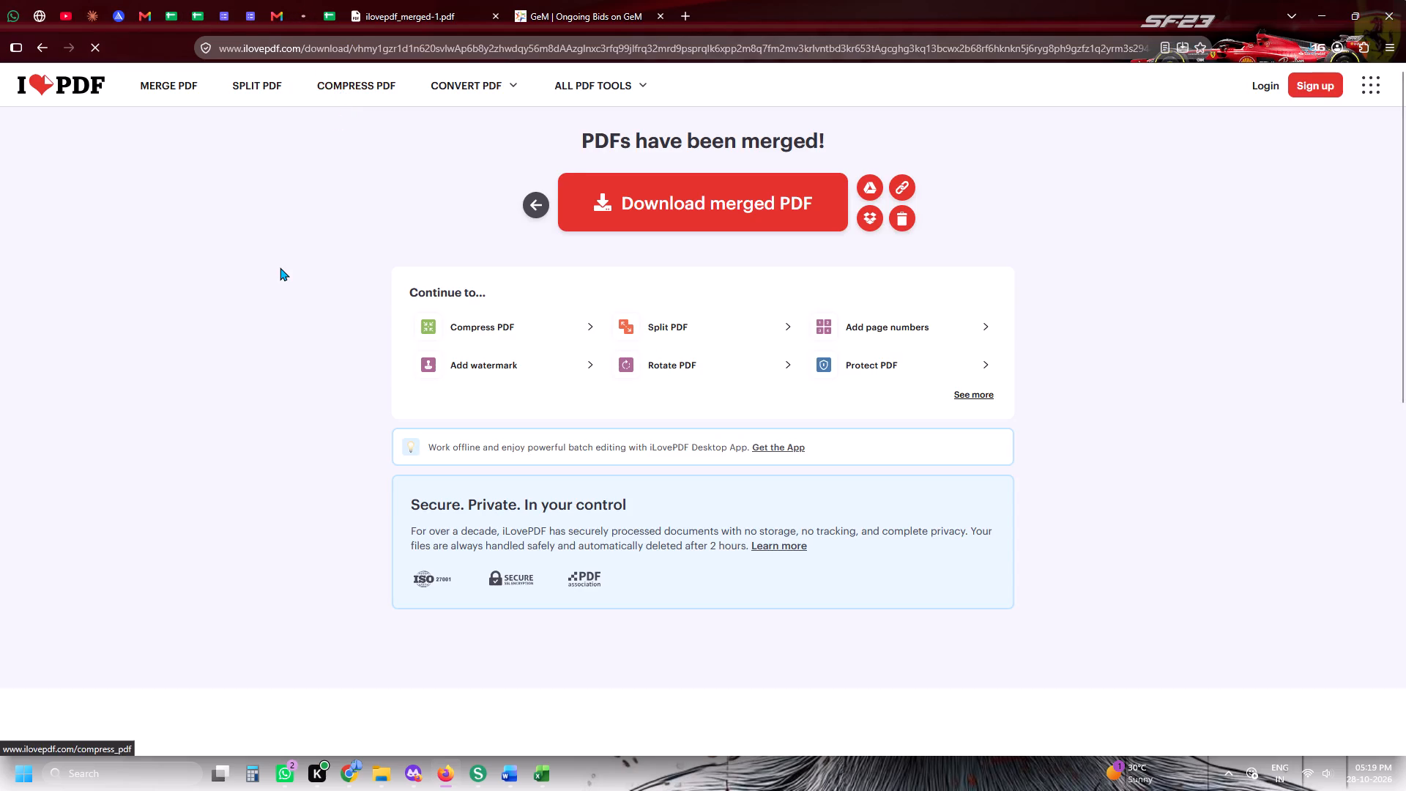
Compress ilovepdf_merged-1 from Downloads at the recommended compression level and download the compressed PDF.
click(767, 263)
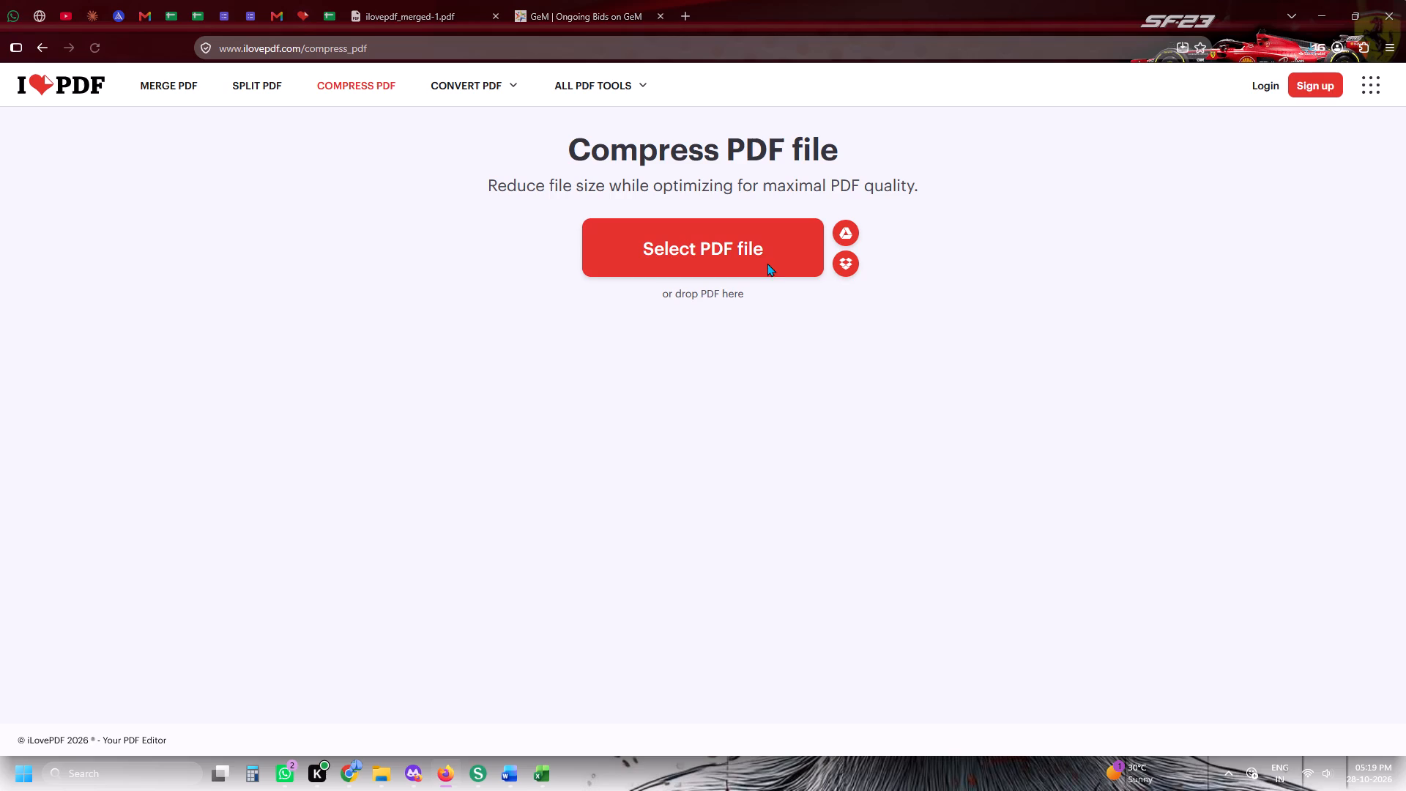
scroll(960, 327, up, 7)
scroll(1026, 281, up, 3)
click(1020, 262)
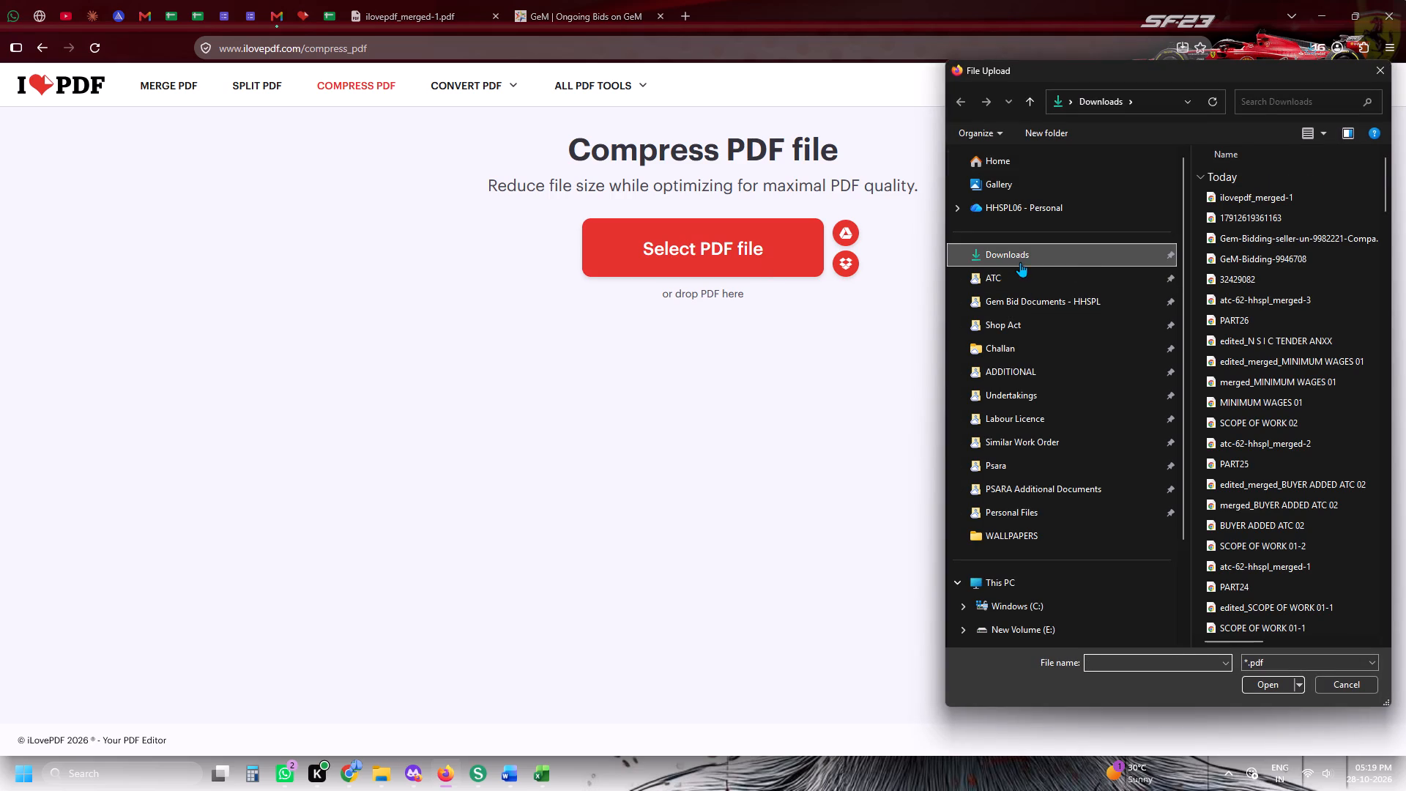
triple_click(1249, 196)
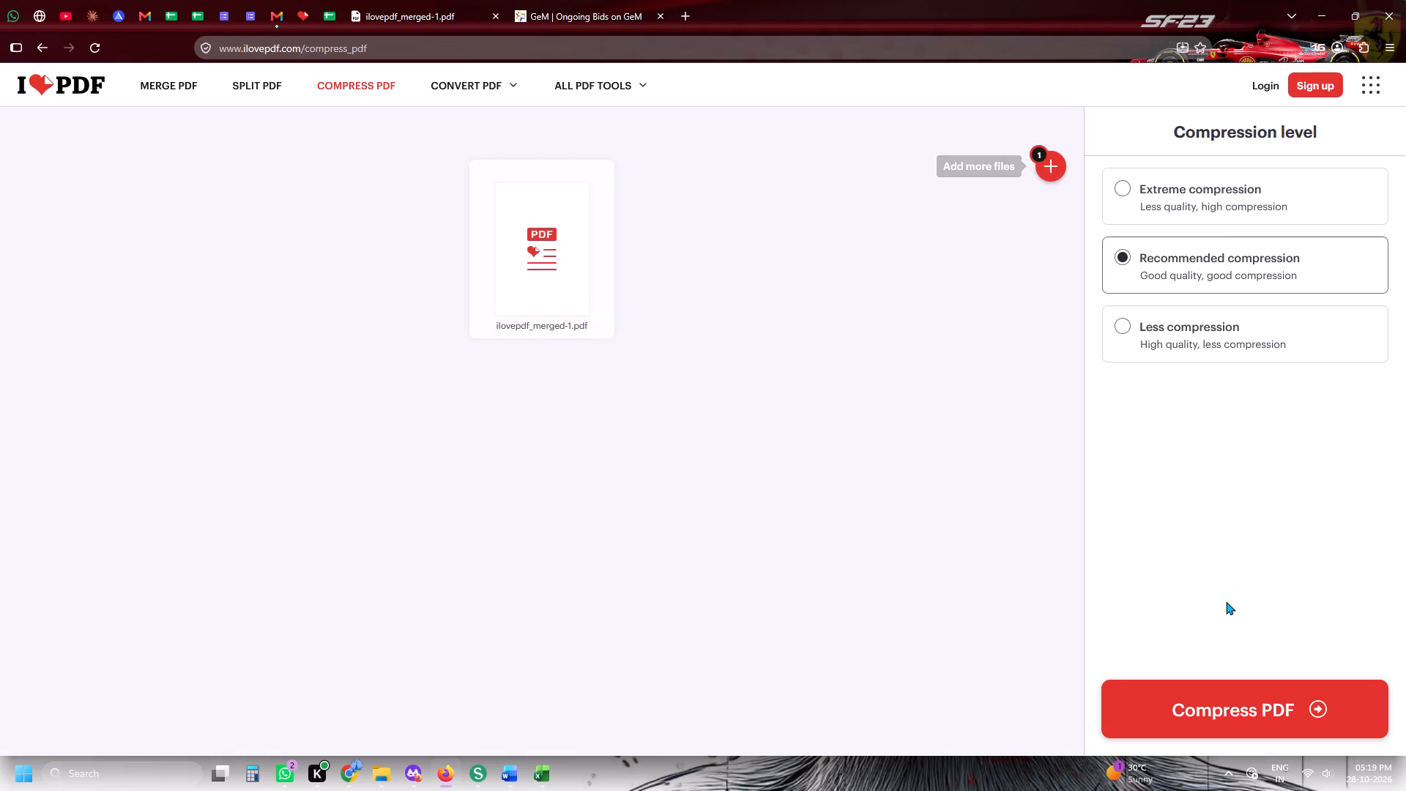
click(1211, 710)
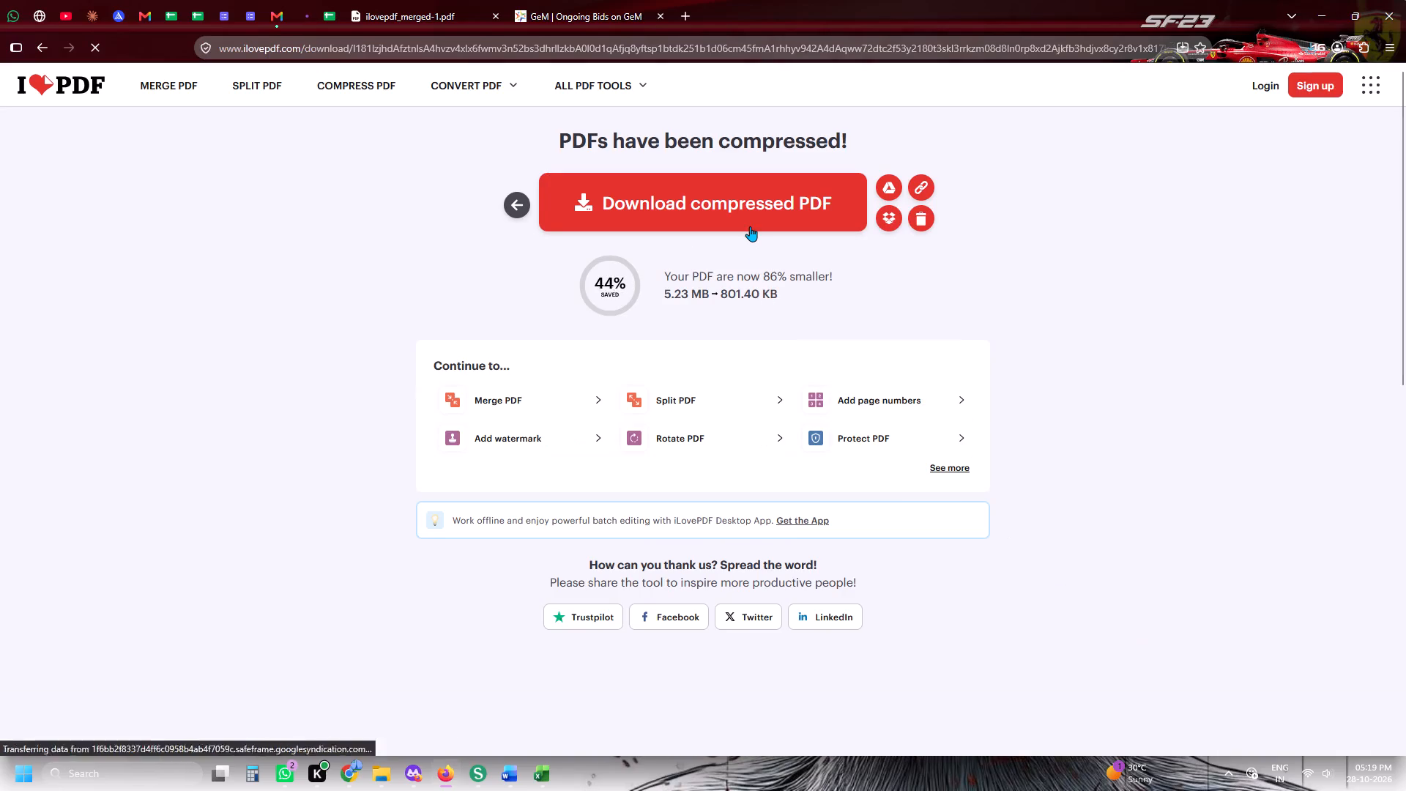
click(750, 226)
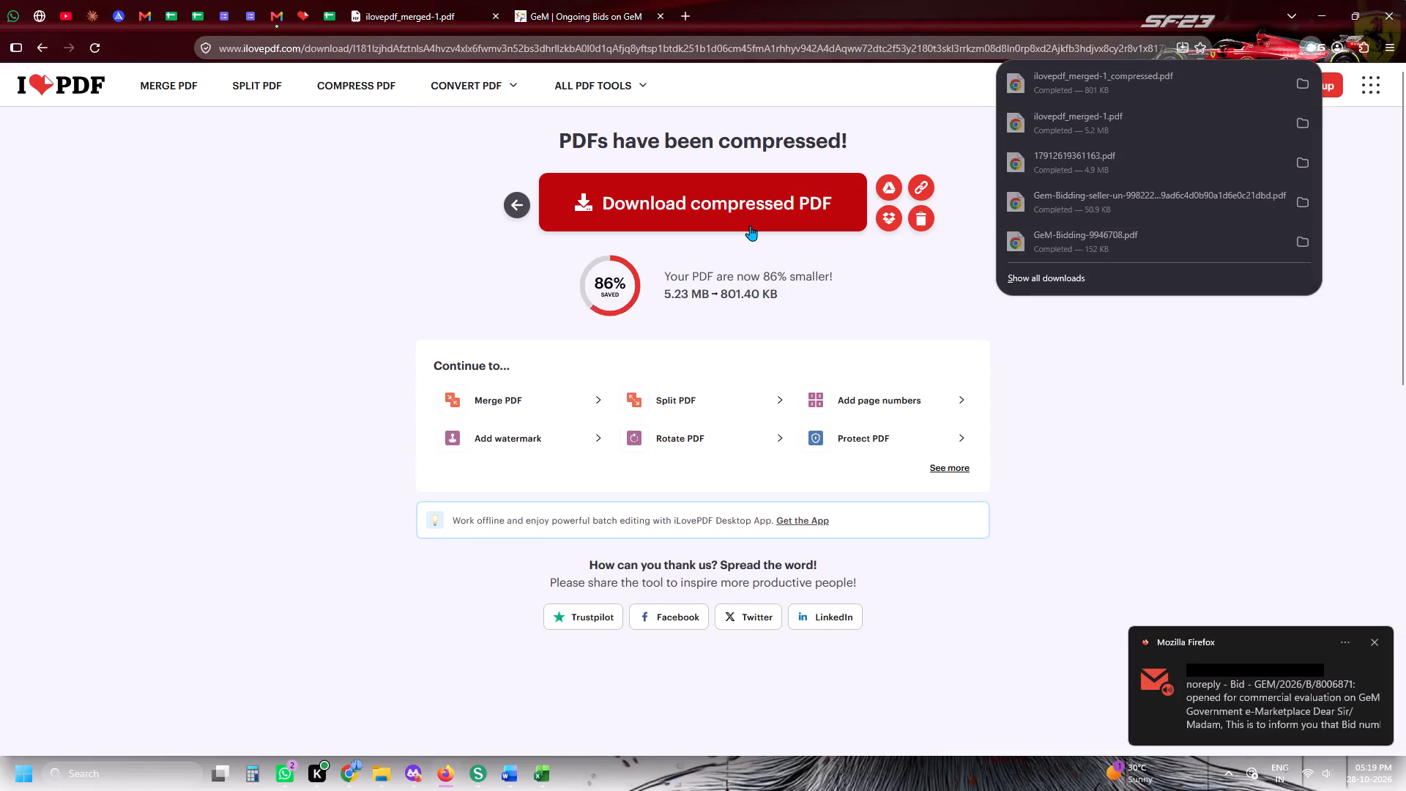
Return to the GeM representation form, attach ilovepdf_merged-1_compressed from Downloads as the supporting document, and submit the representation.
click(722, 0)
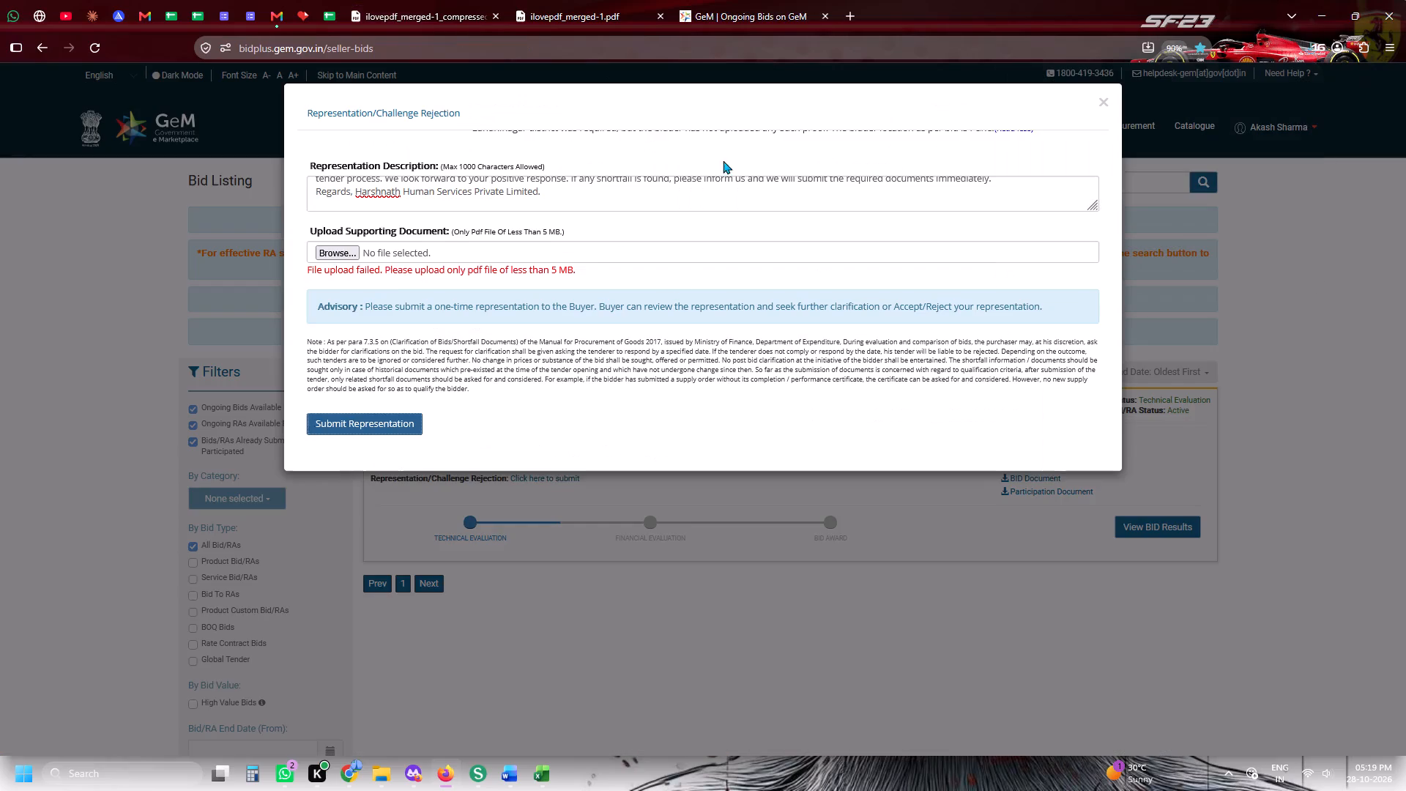
click(309, 255)
click(327, 253)
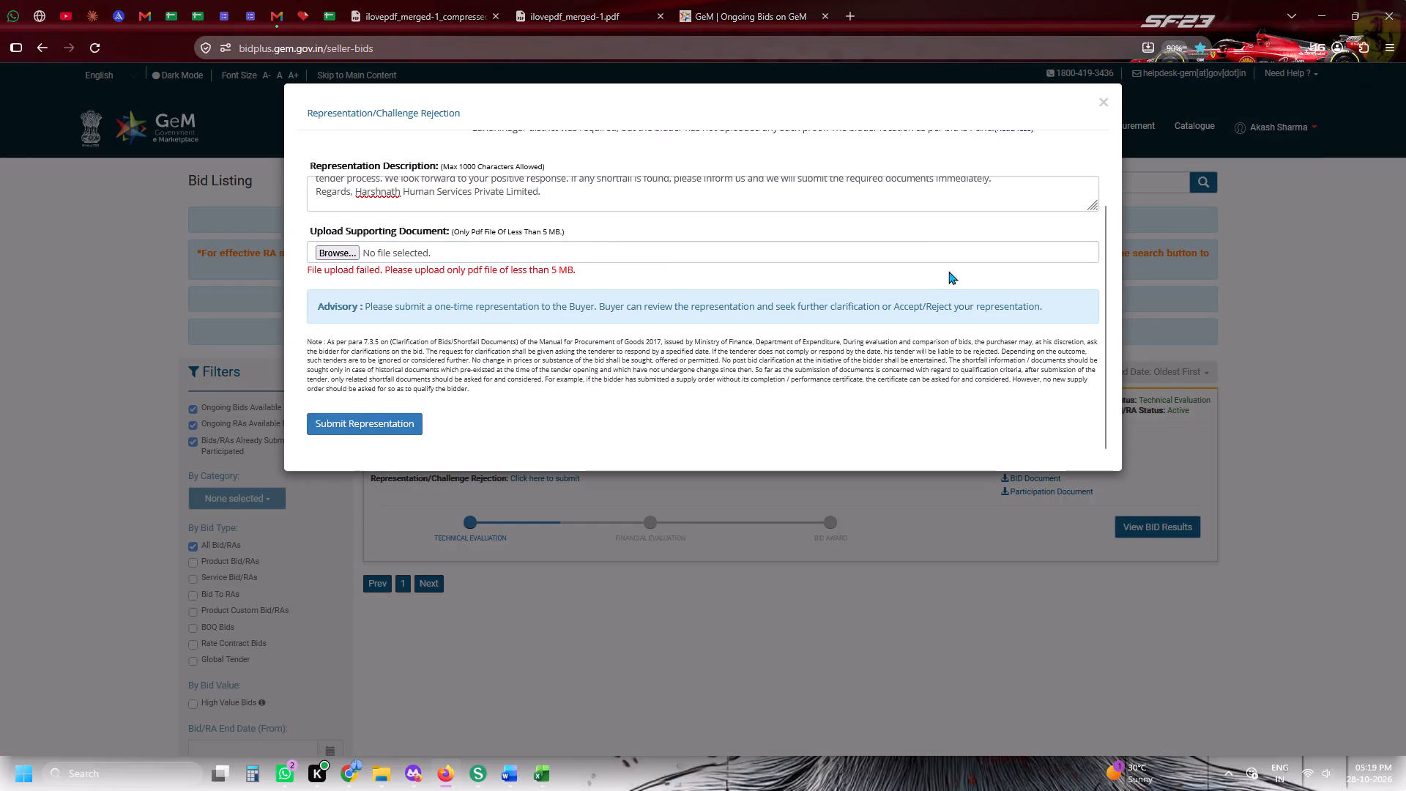
scroll(1106, 300, up, 4)
click(1014, 266)
click(1243, 211)
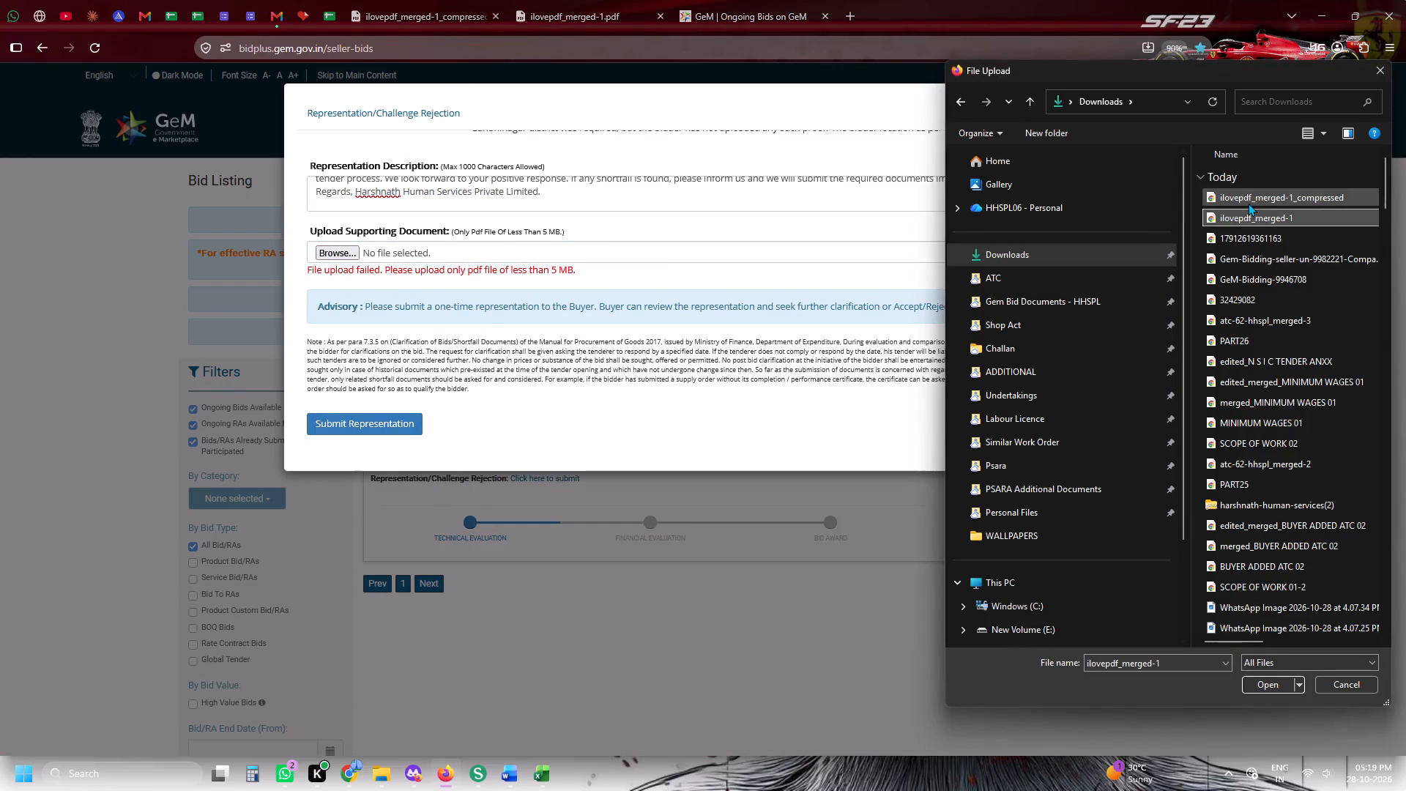
double_click(1248, 203)
click(361, 437)
click(367, 426)
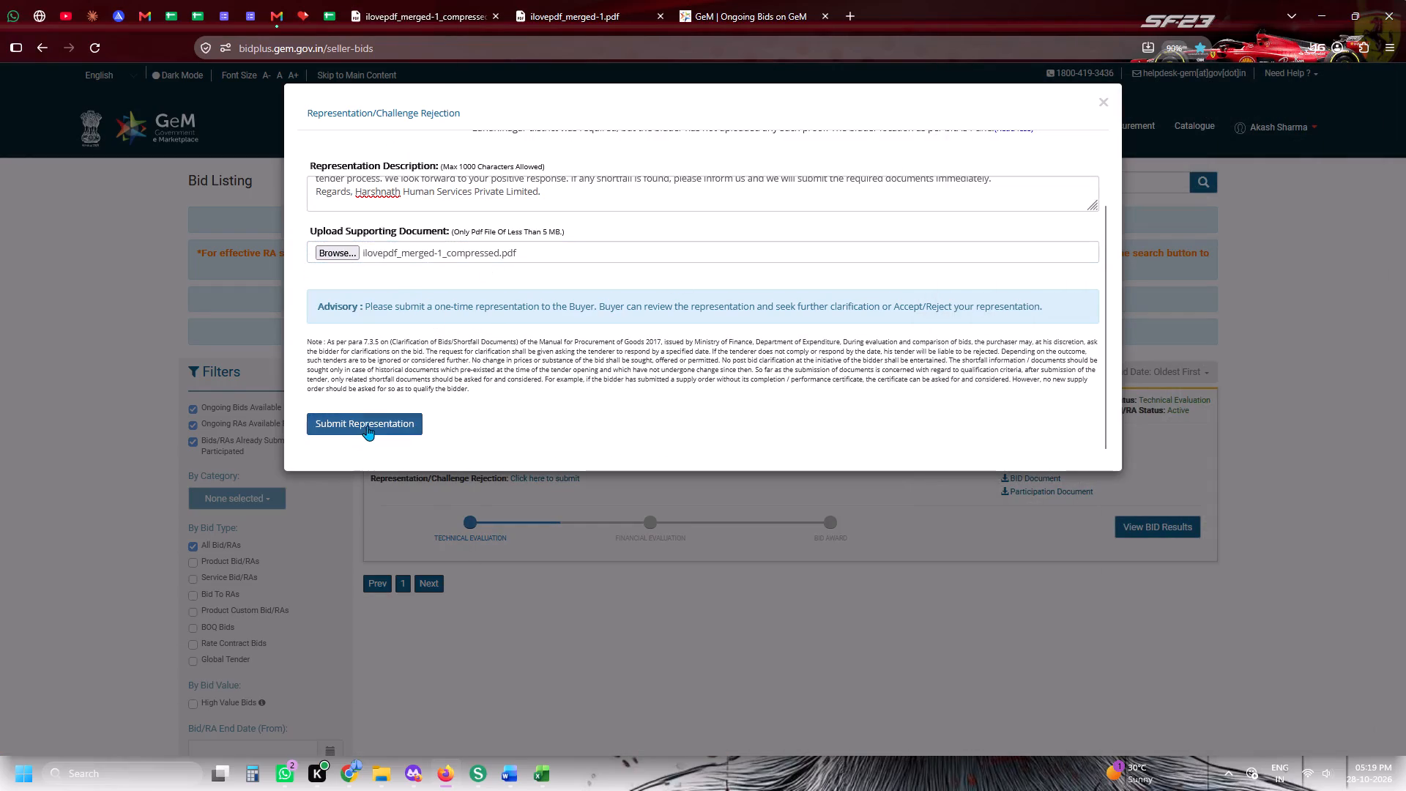
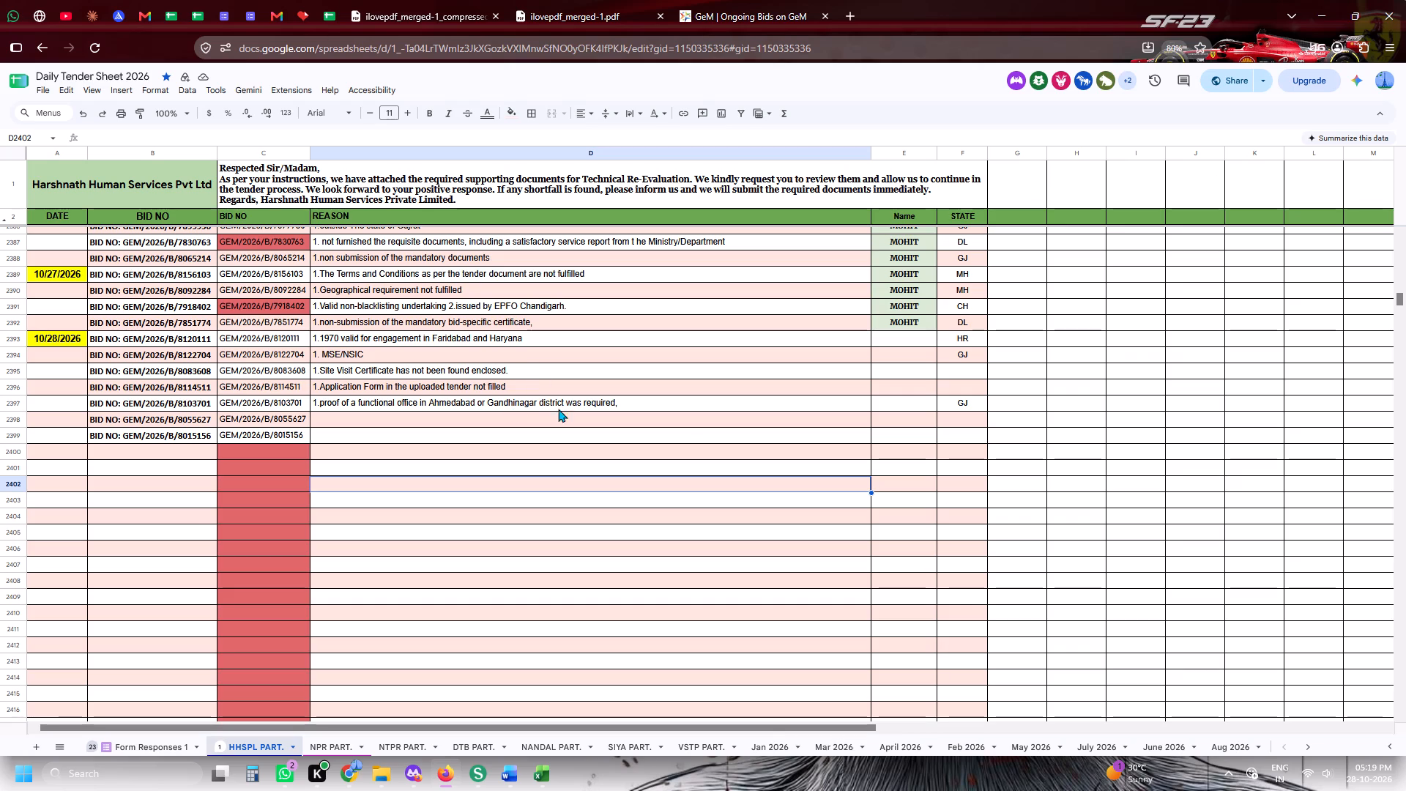
Fill the Name MOHIT down from bid GEM/2026/B/7851774 through the rows for GEM/2026/B/8120111 to GEM/2026/B/8103701.
click(978, 404)
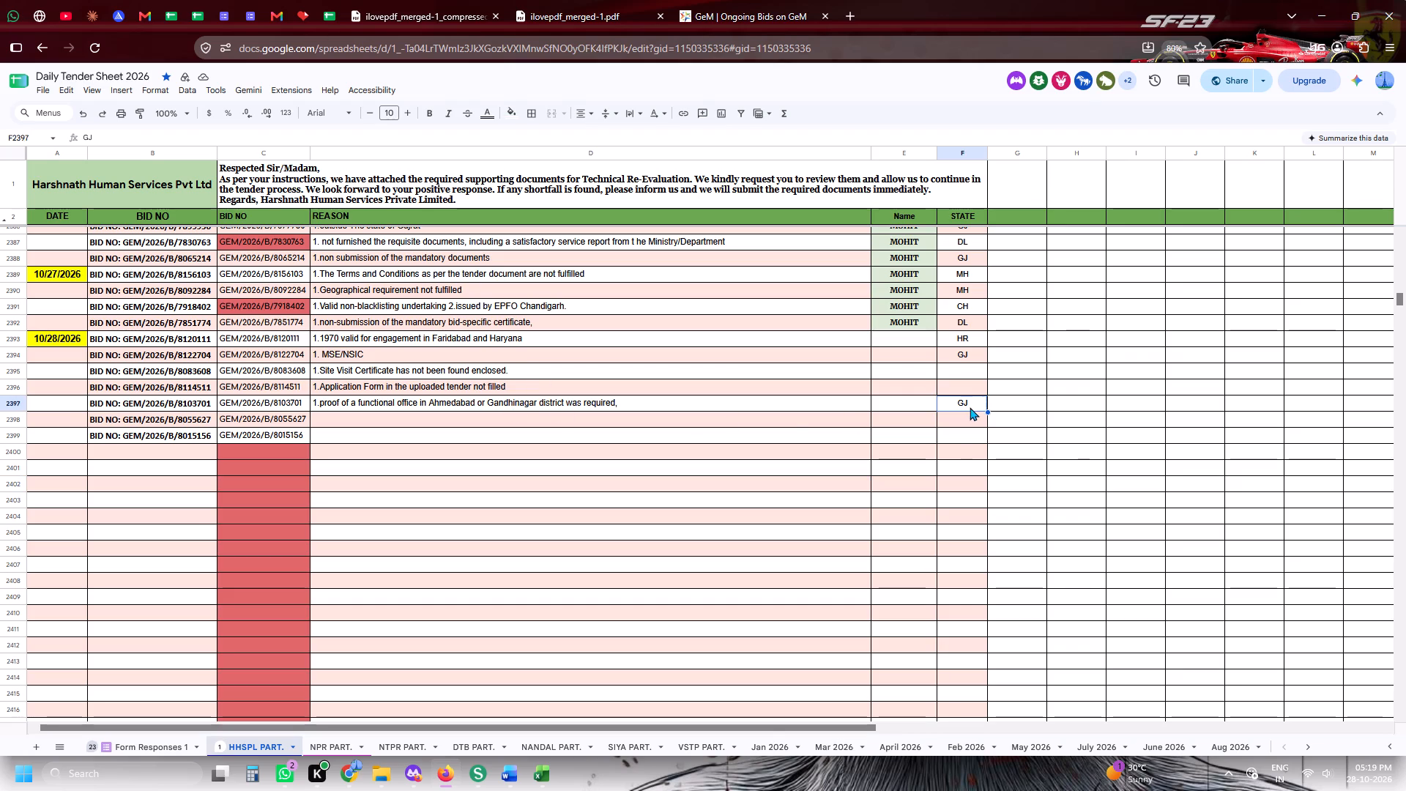
click(902, 335)
drag(900, 320, 896, 392)
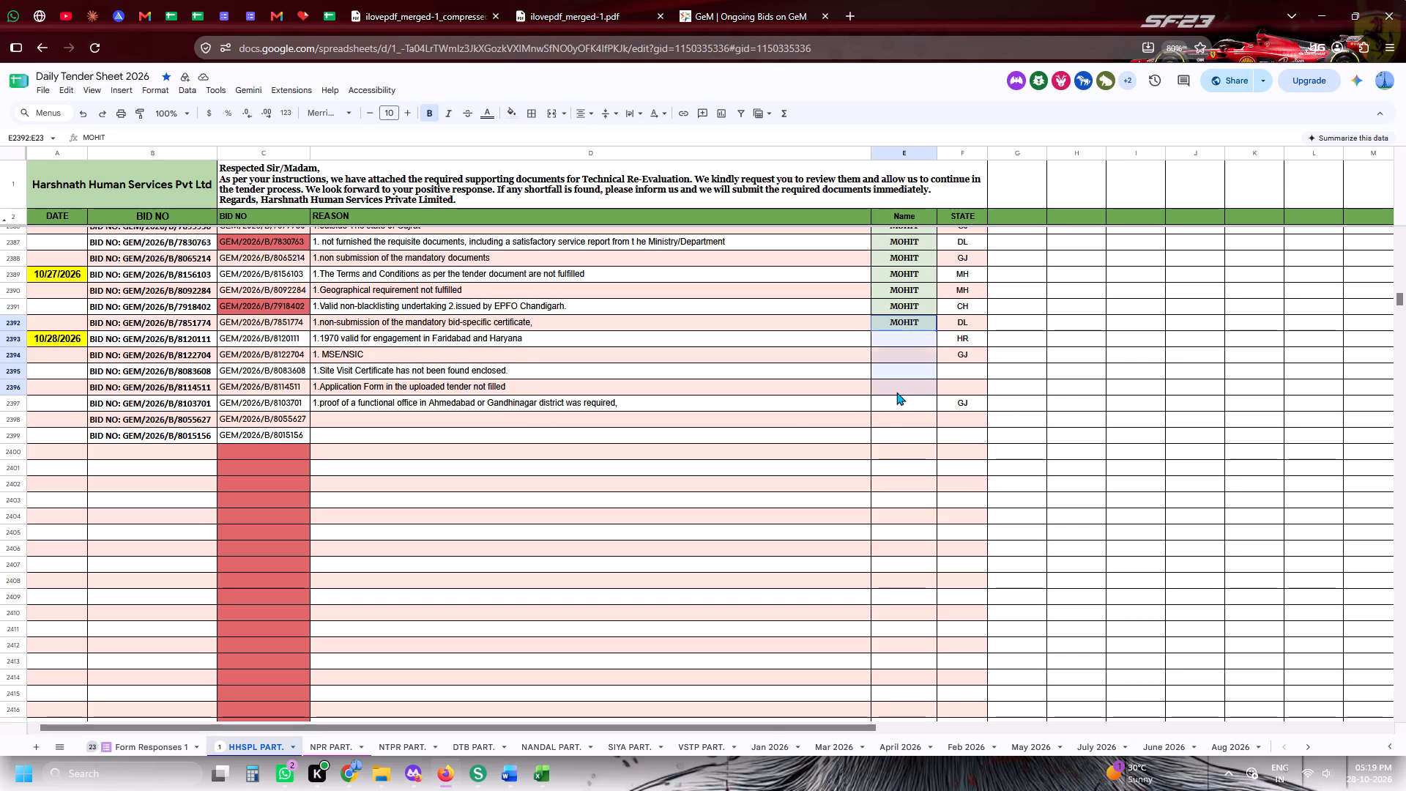
drag(896, 392, 899, 397)
key(ctrl+d)
click(901, 476)
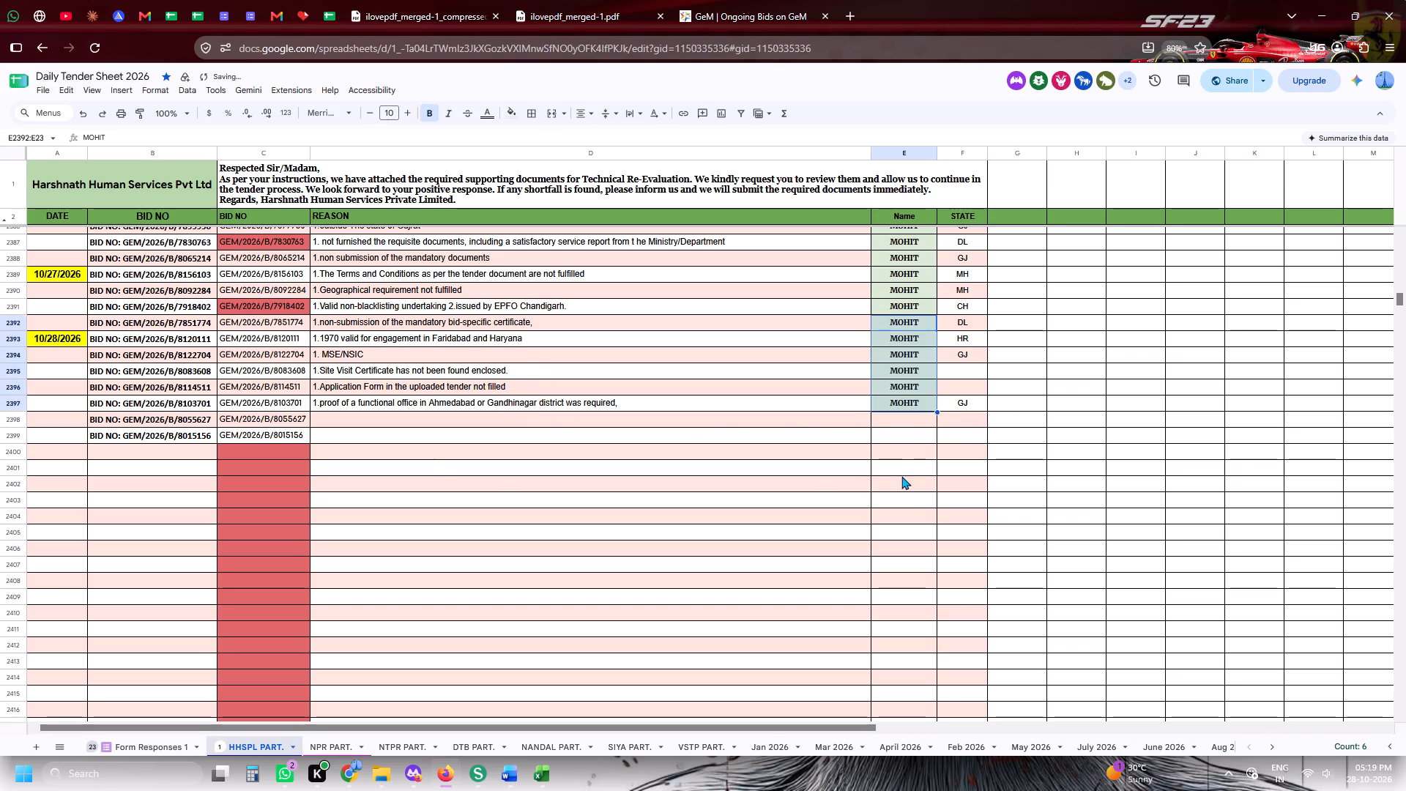
Find bid GEM/2026/B/8055627 on GeM with Exact Bid Search and open its challenge rejection form with the full disqualification comment.
click(248, 420)
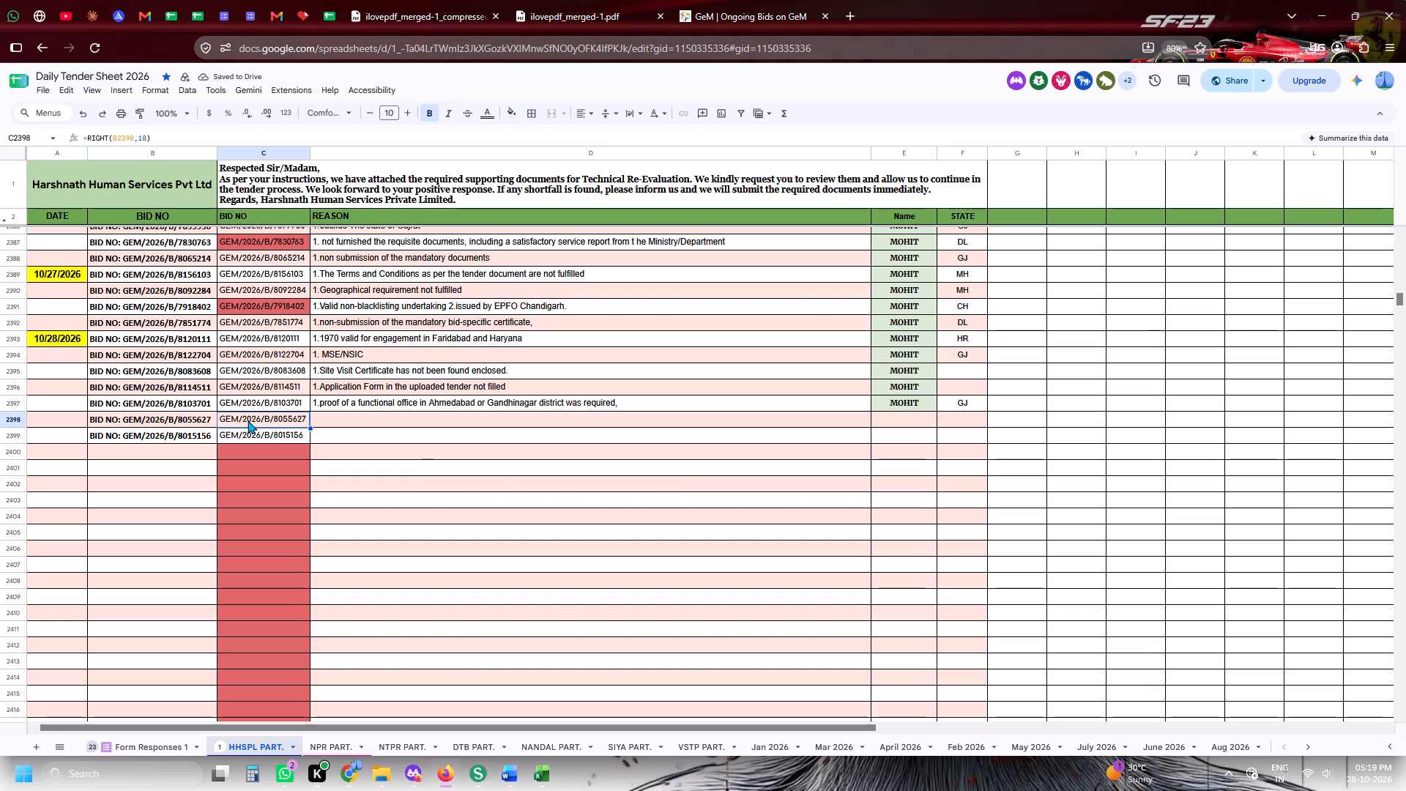
key(ctrl+c)
key(ctrl+c)
key(ctrl+c)
click(716, 0)
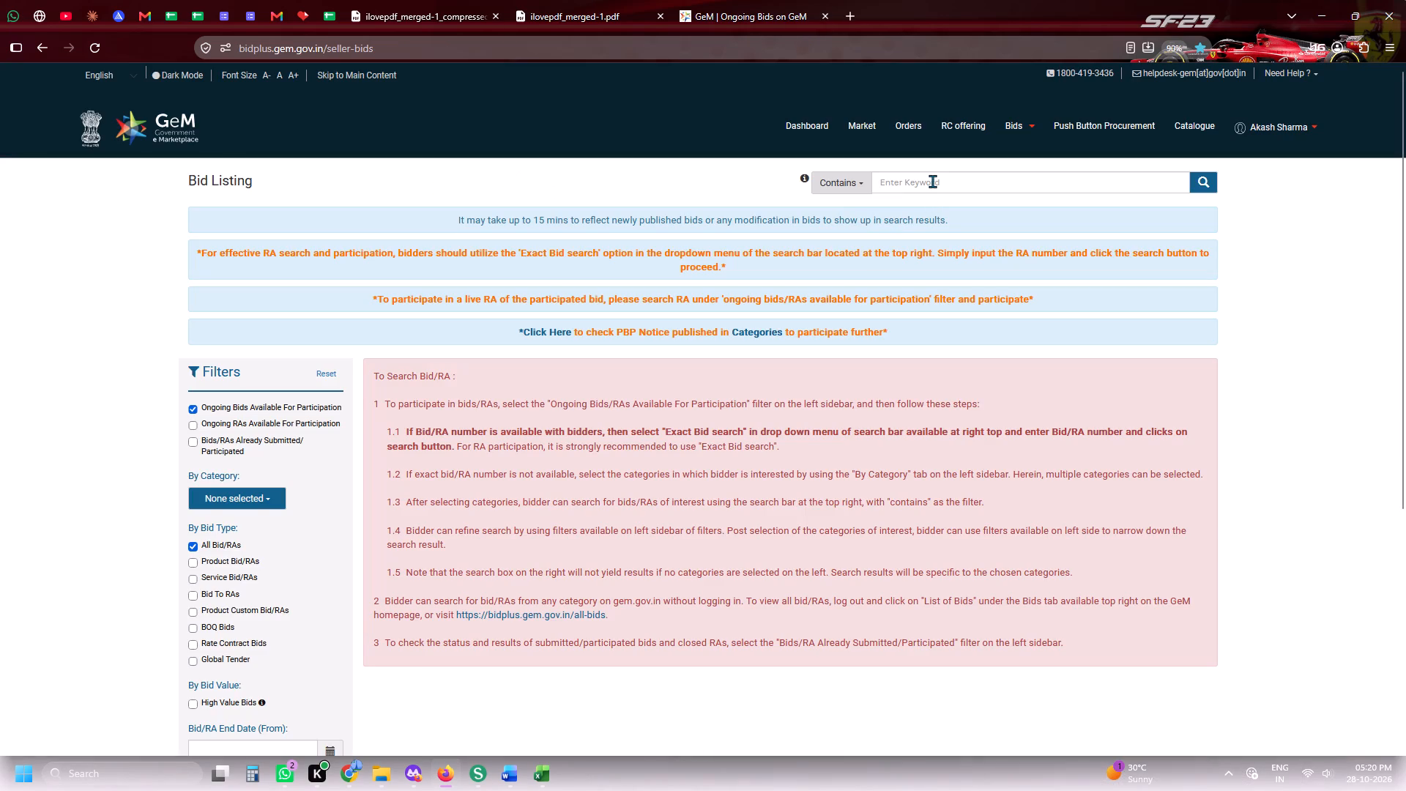
click(932, 181)
key(ctrl+v)
click(827, 187)
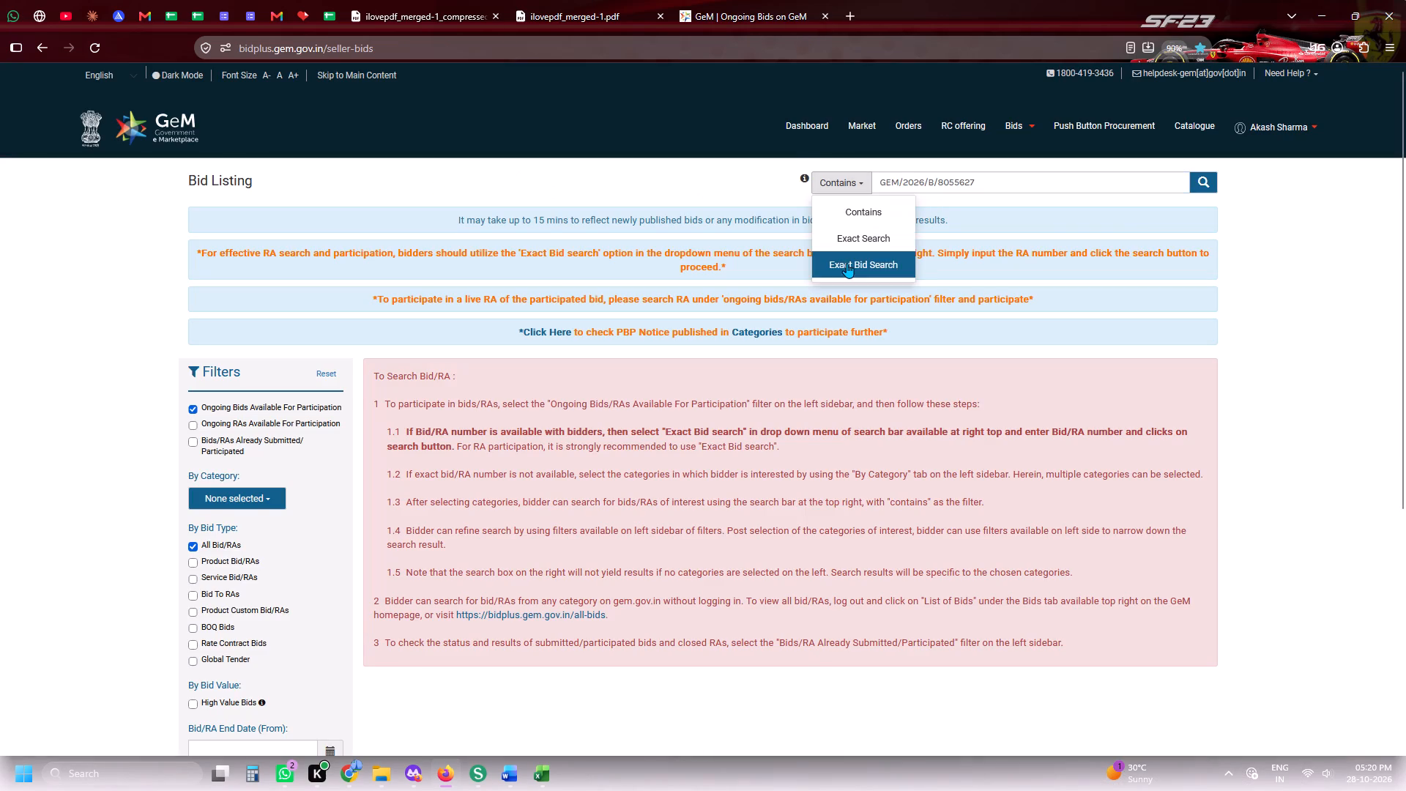
click(847, 263)
click(1216, 182)
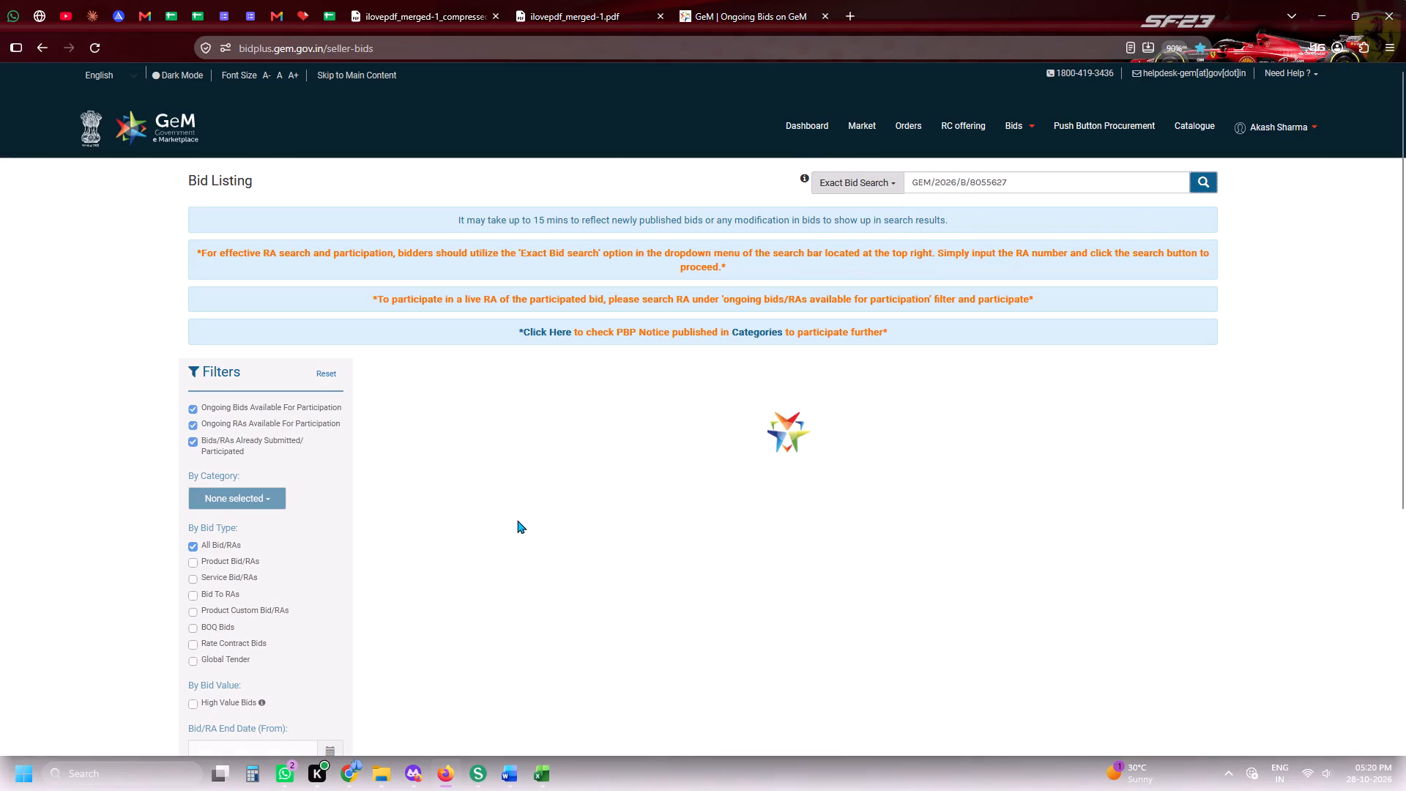
click(517, 478)
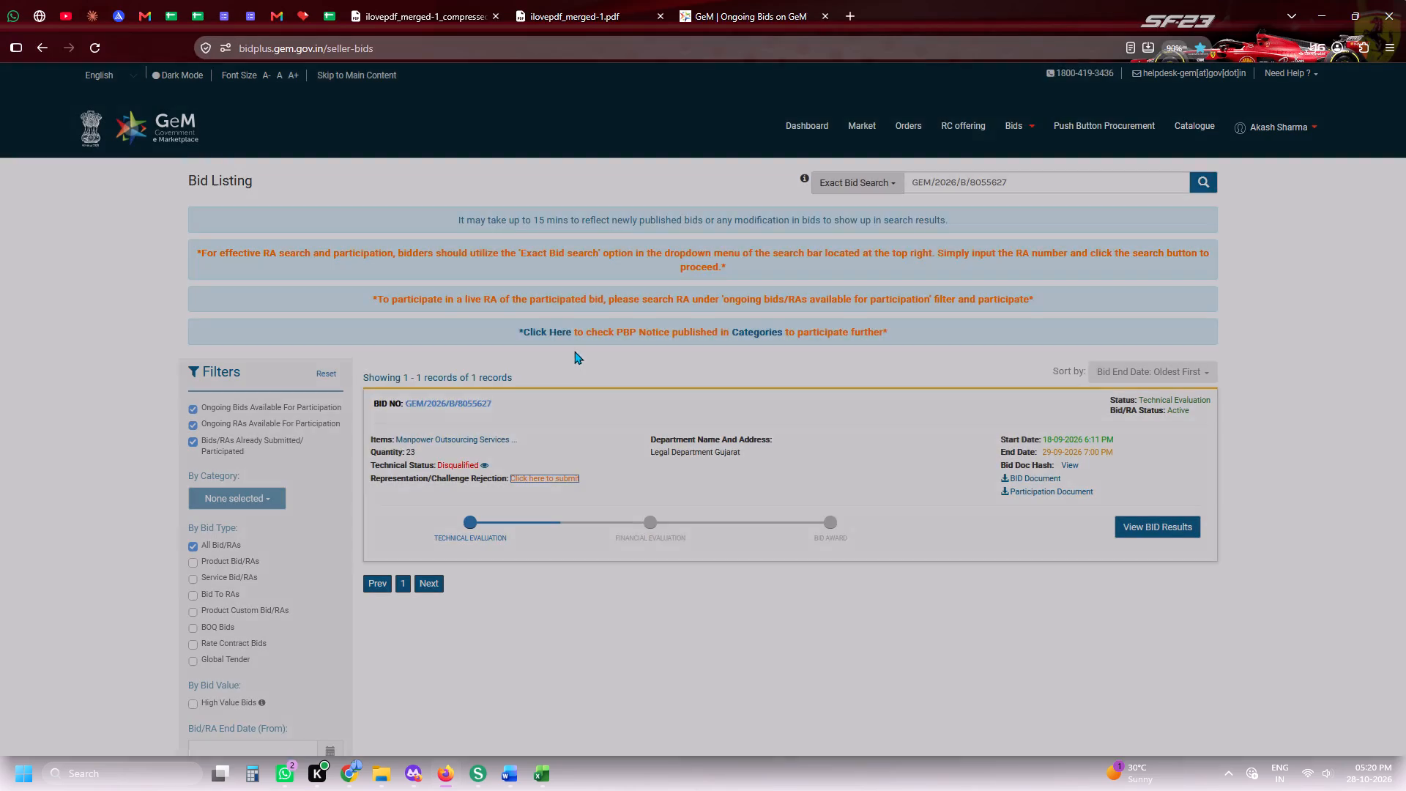
scroll(574, 351, up, 3)
click(915, 193)
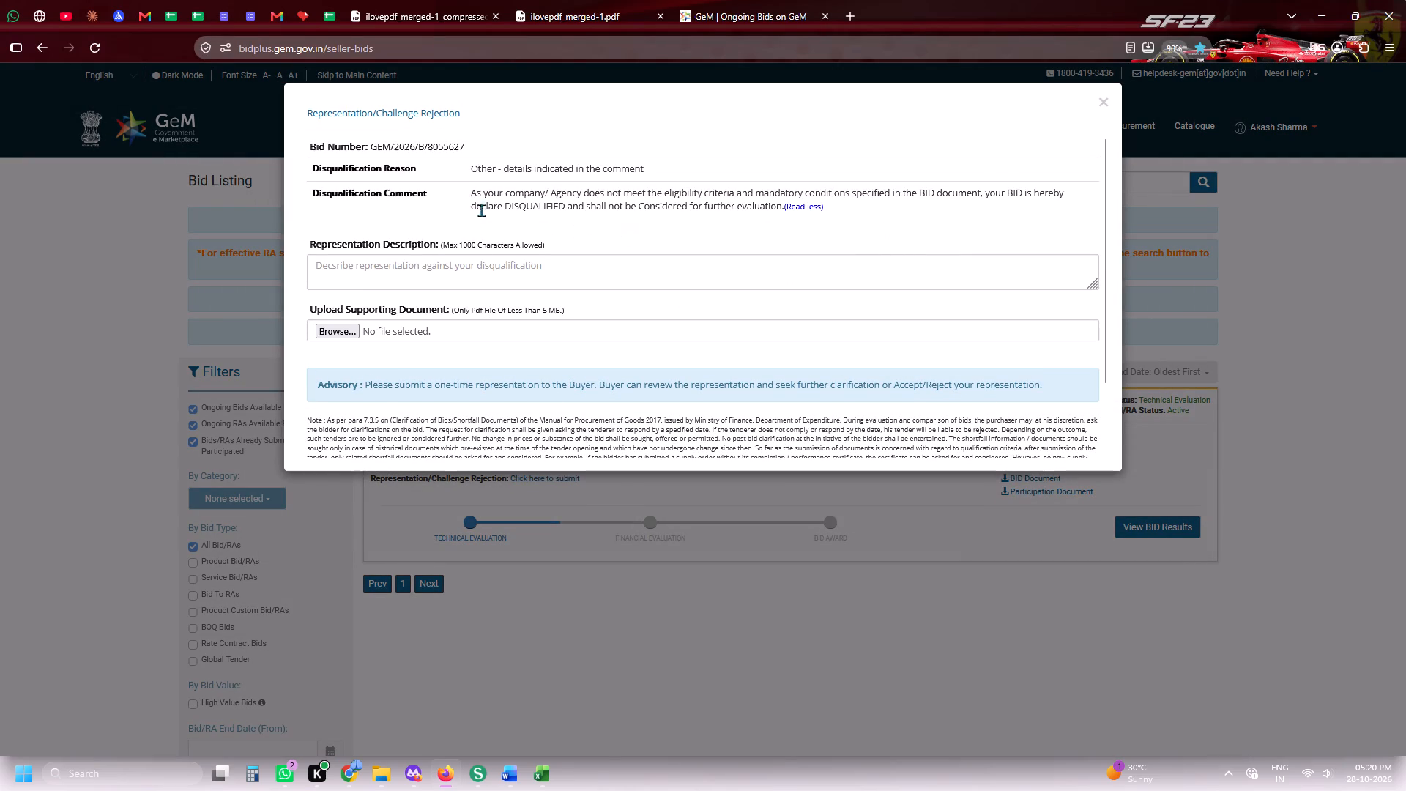
Log "1./ Agency does not meet the eligibility criteria and" from the disqualification comment as the REASON for GEM/2026/B/8055627 in the Daily Tender Sheet.
drag(757, 194, 782, 201)
drag(782, 201, 981, 196)
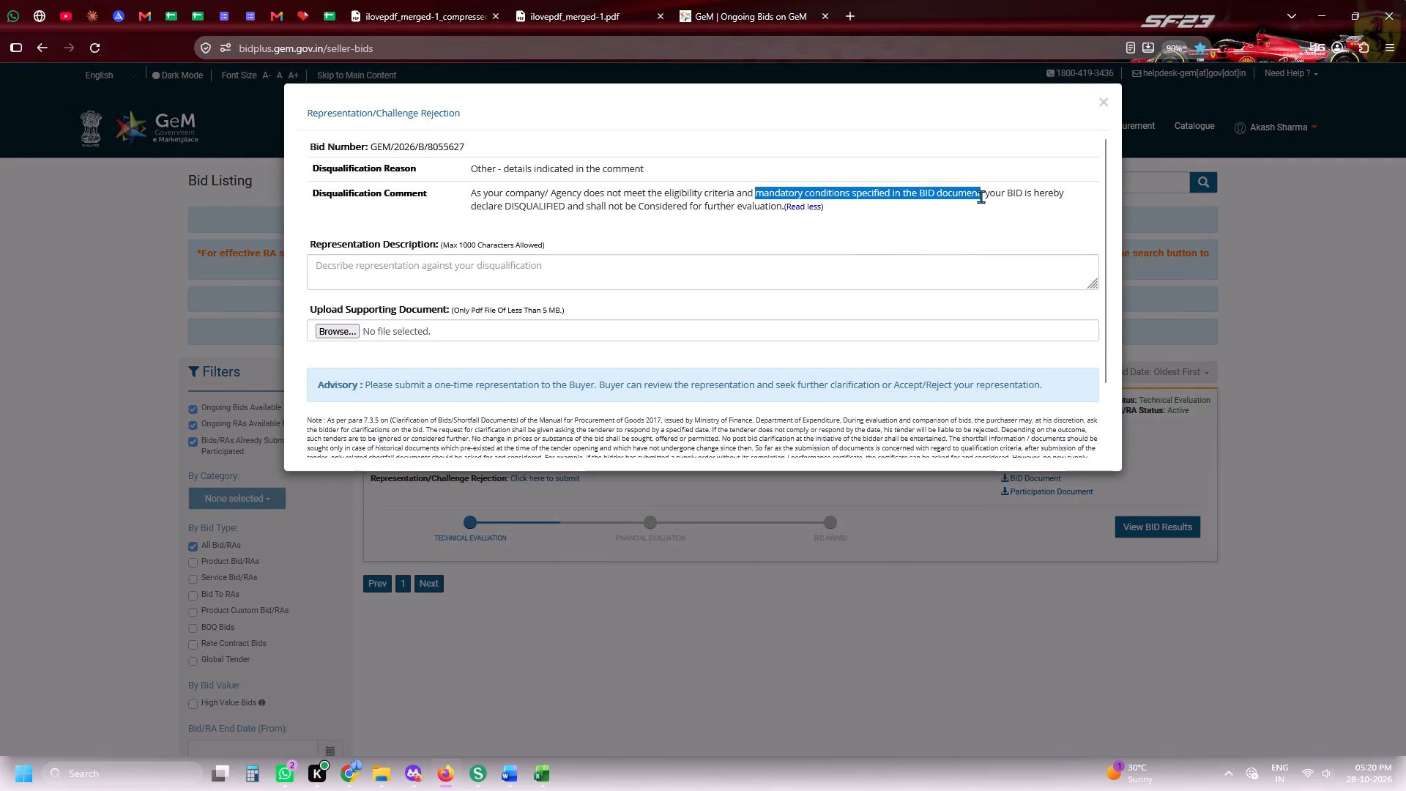
drag(981, 196, 974, 196)
drag(554, 197, 740, 198)
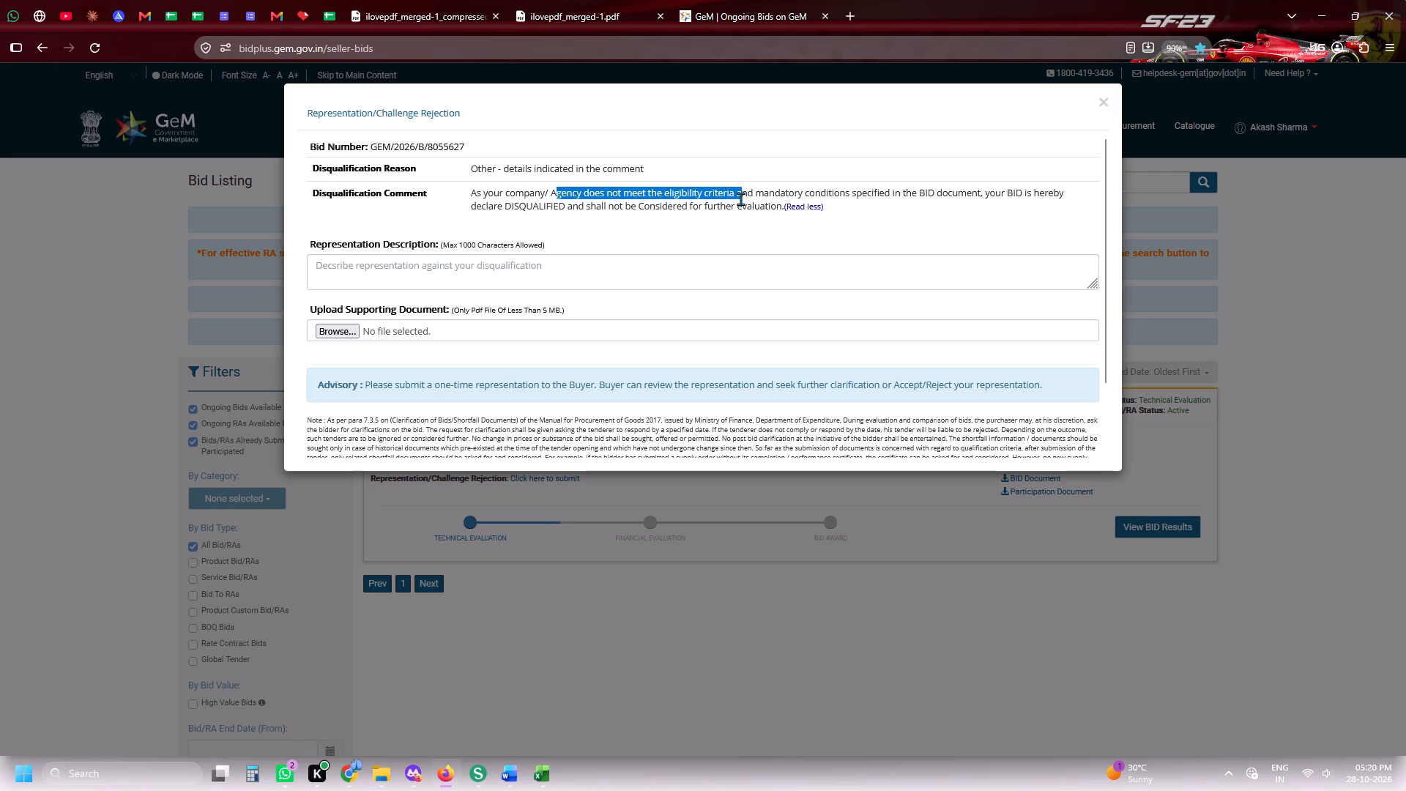
drag(740, 198, 738, 198)
click(737, 196)
drag(737, 195, 677, 196)
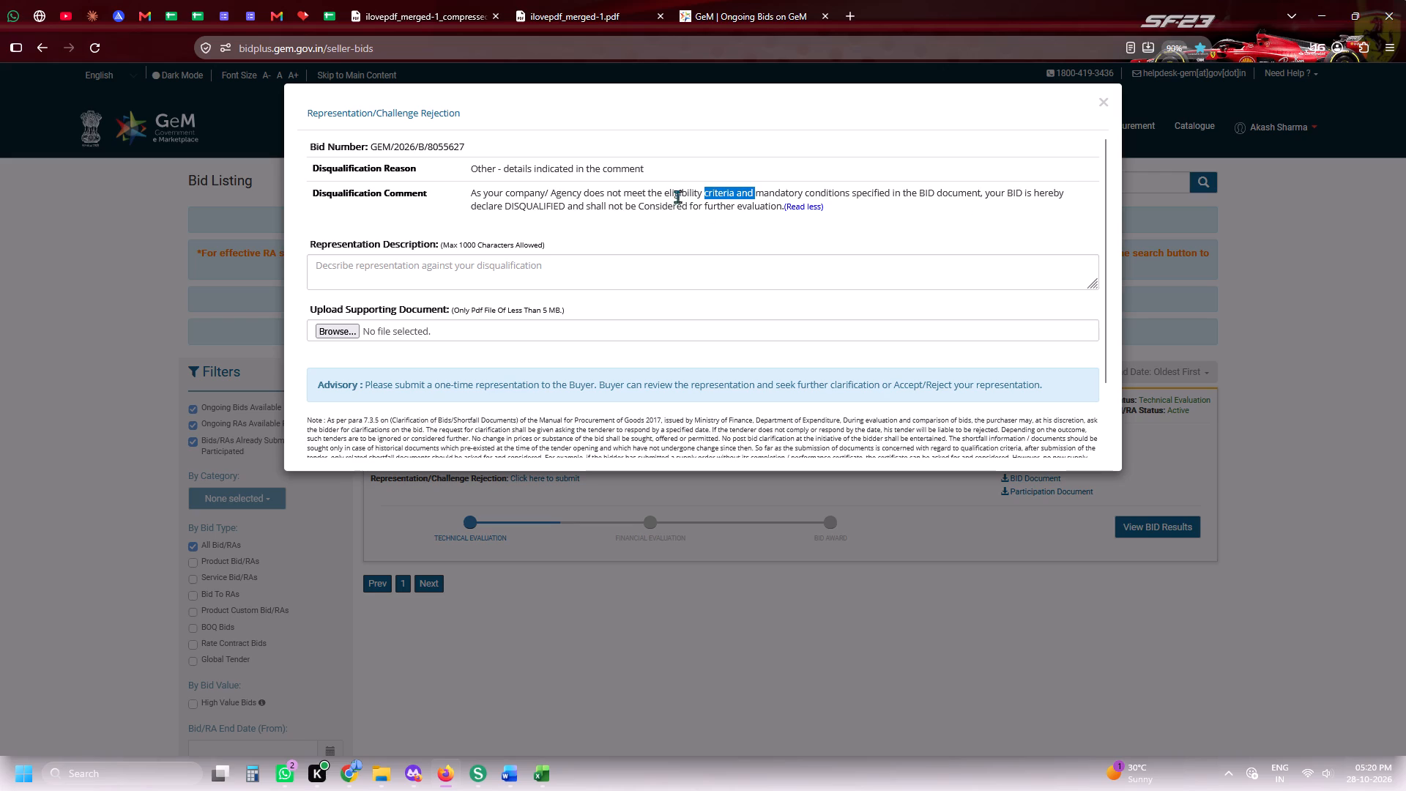
drag(677, 196, 548, 198)
key(ctrl+c)
key(ctrl+c)
key(ctrl+c)
key(ctrl+c)
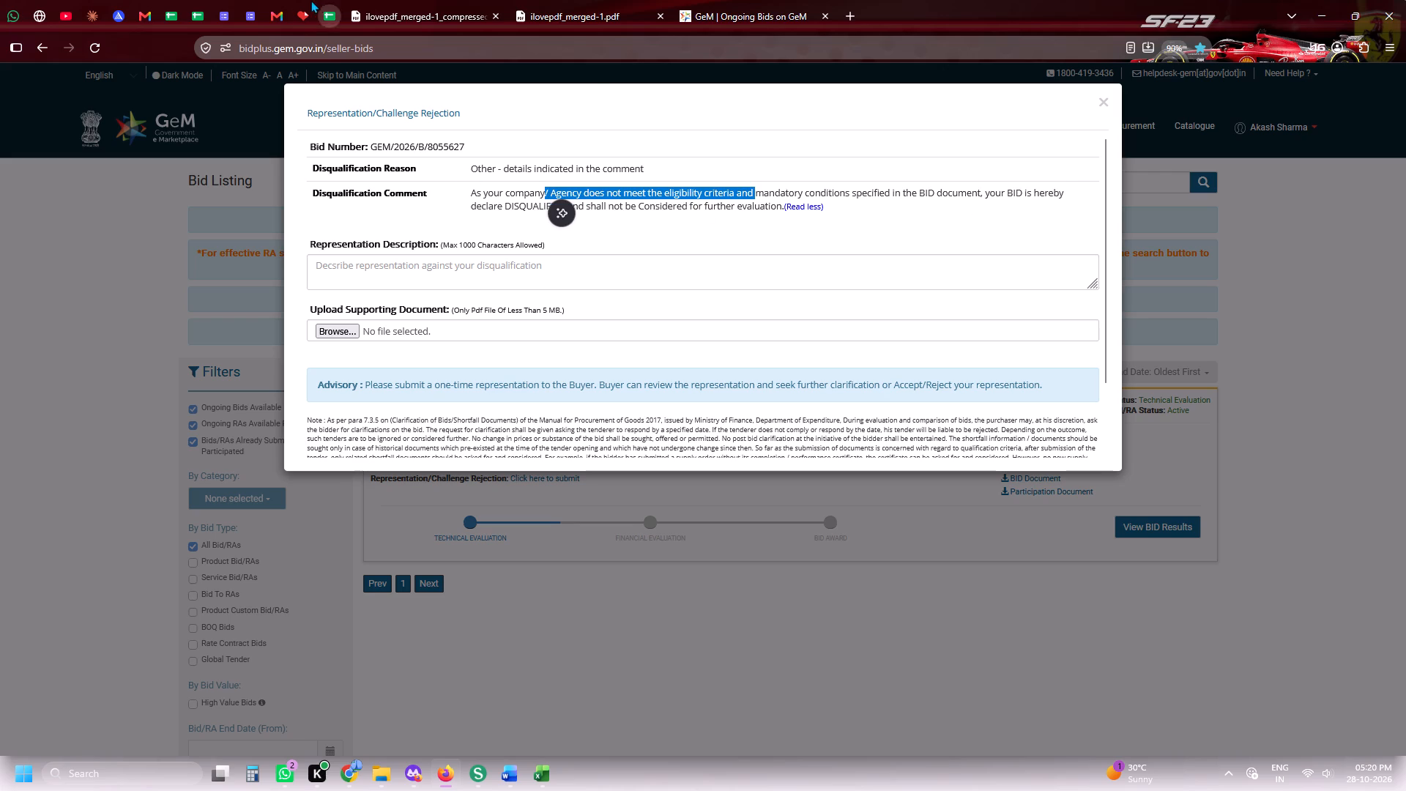
click(310, 0)
click(319, 3)
click(360, 420)
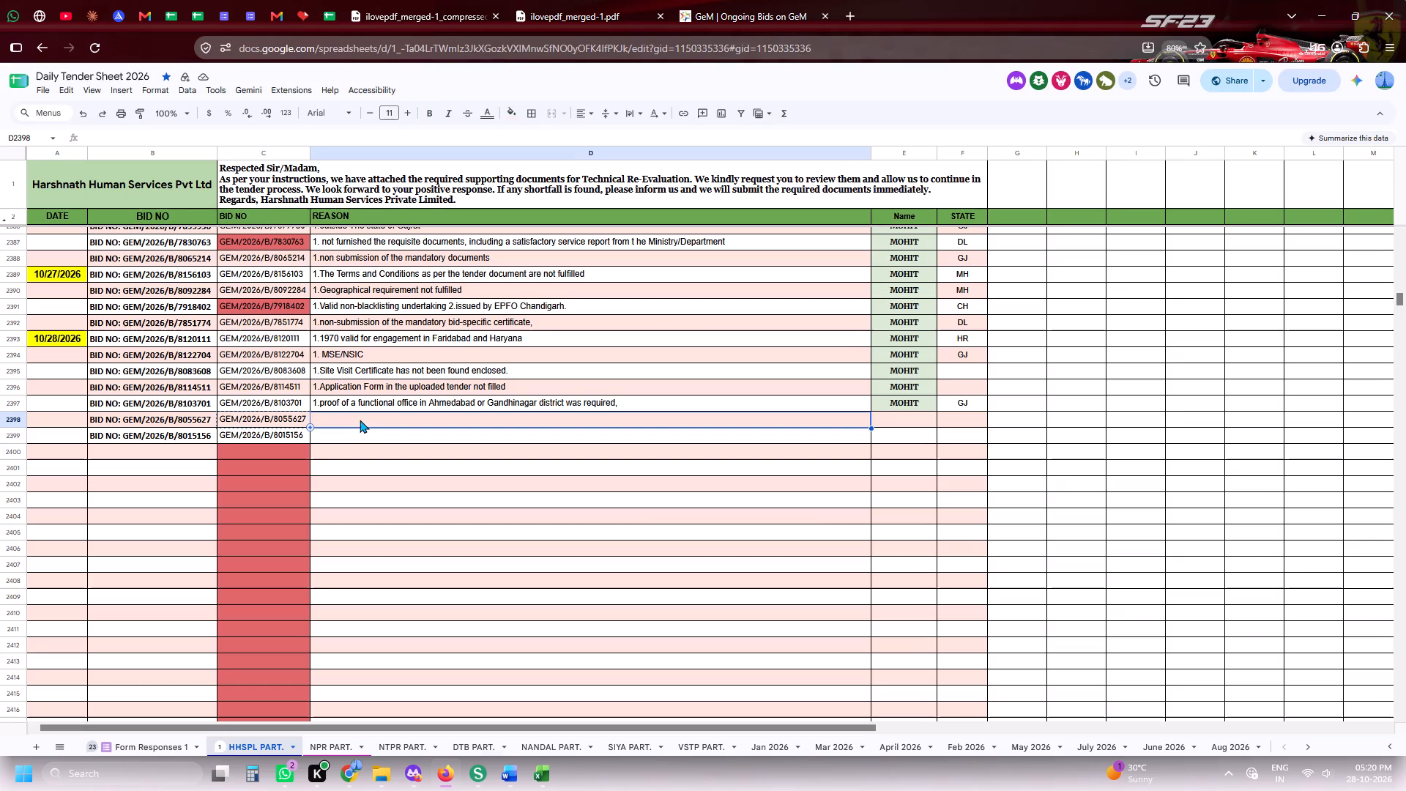
text(1.)
key(ctrl+v)
key(Tab)
key(Tab)
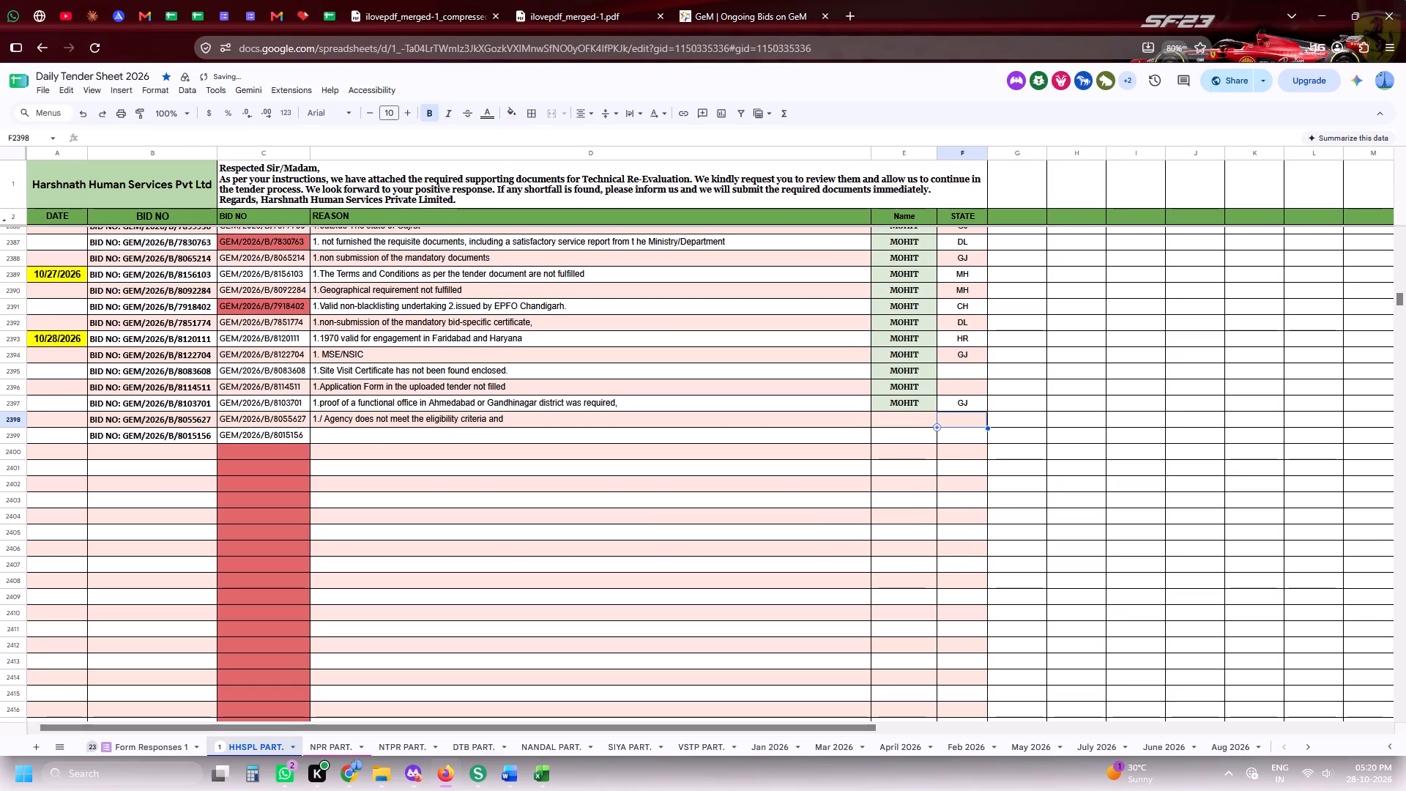
Back on GeM, attach msme-certificate-hhspl from the Gem Bid Documents - HHSPL folder as the supporting document for GEM/2026/B/8055627.
click(728, 0)
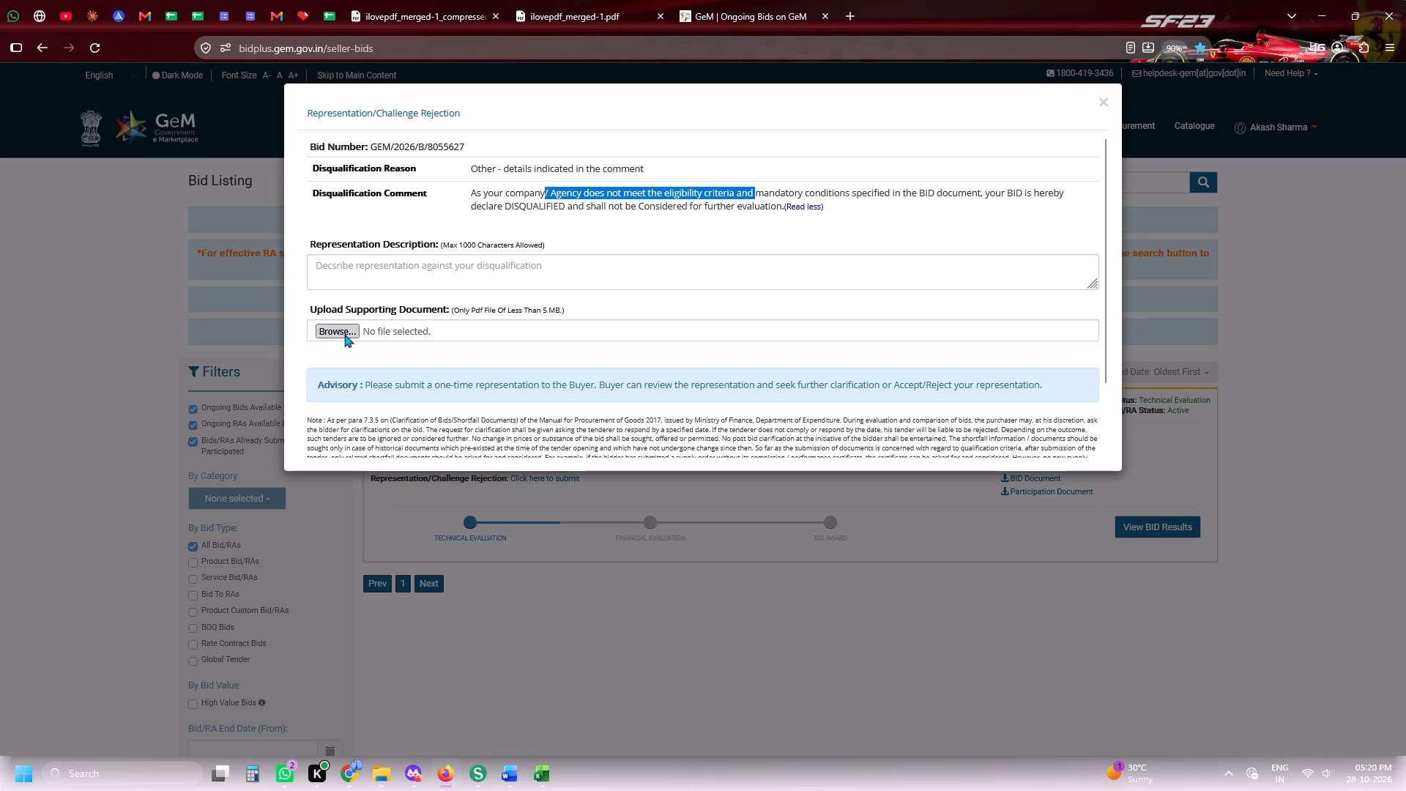
click(344, 334)
scroll(1071, 371, up, 6)
click(1049, 301)
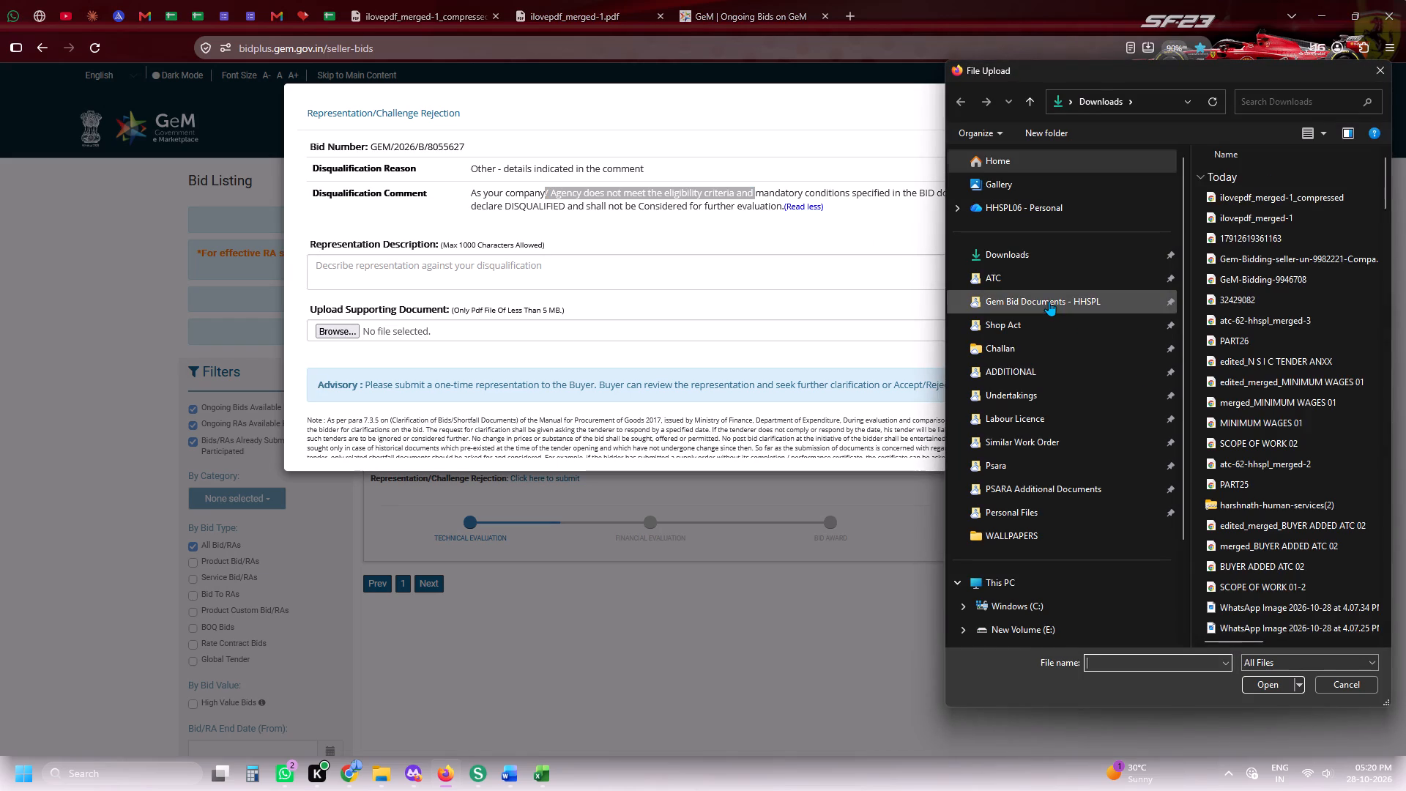
scroll(1304, 582, down, 4)
double_click(1263, 527)
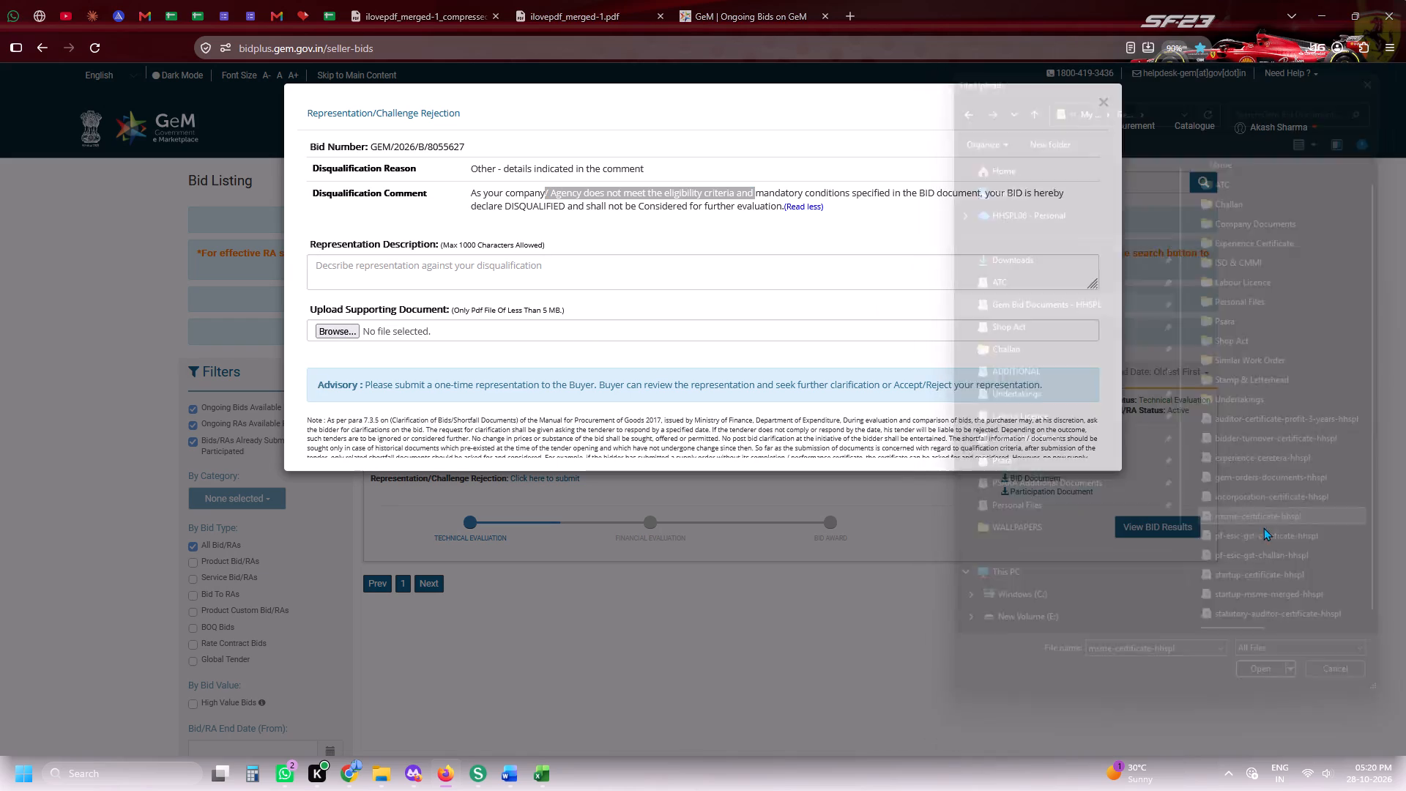
Fill the Representation Description with the saved "Respected Sir/Madam" text from the clipboard history and submit the representation for GEM/2026/B/8055627.
click(563, 269)
key(super+v)
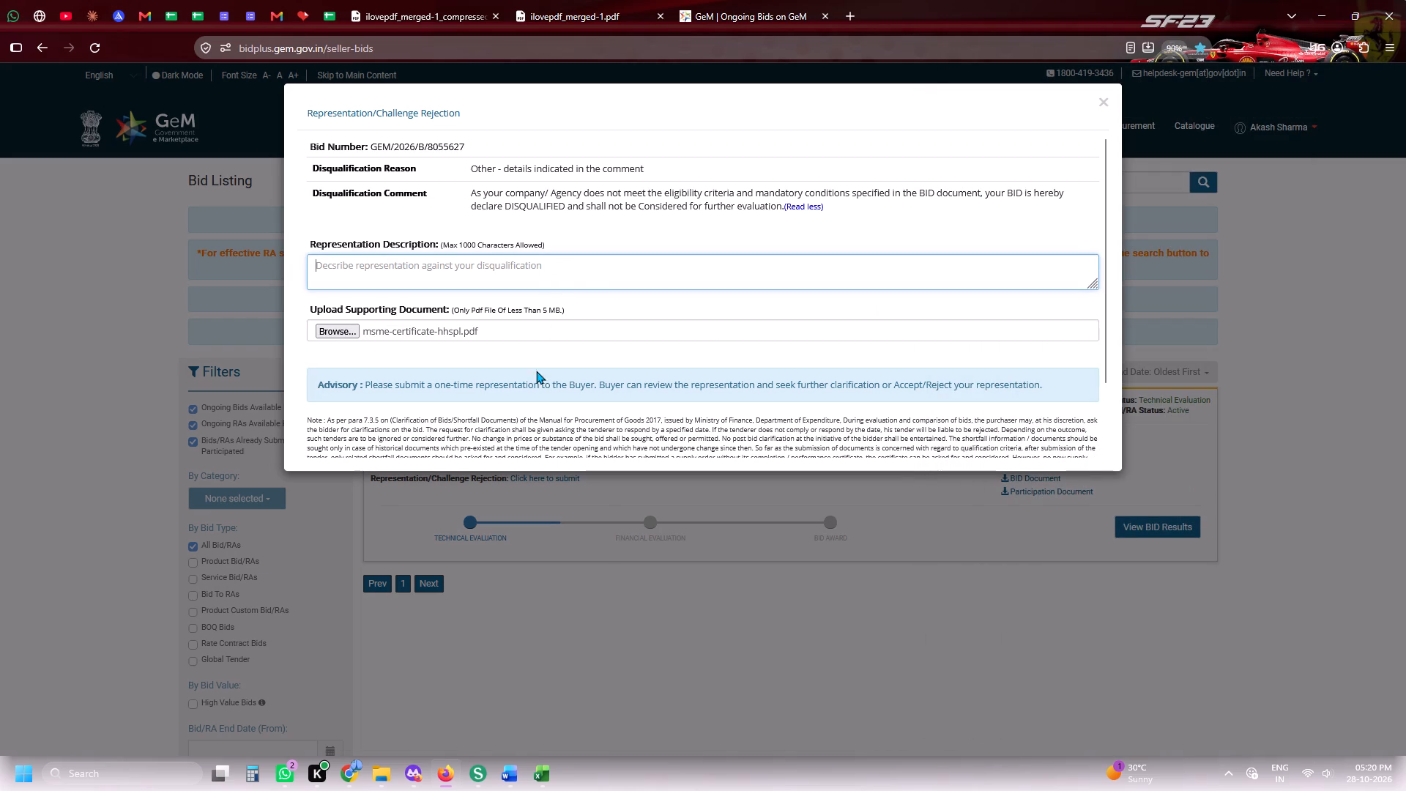
click(542, 355)
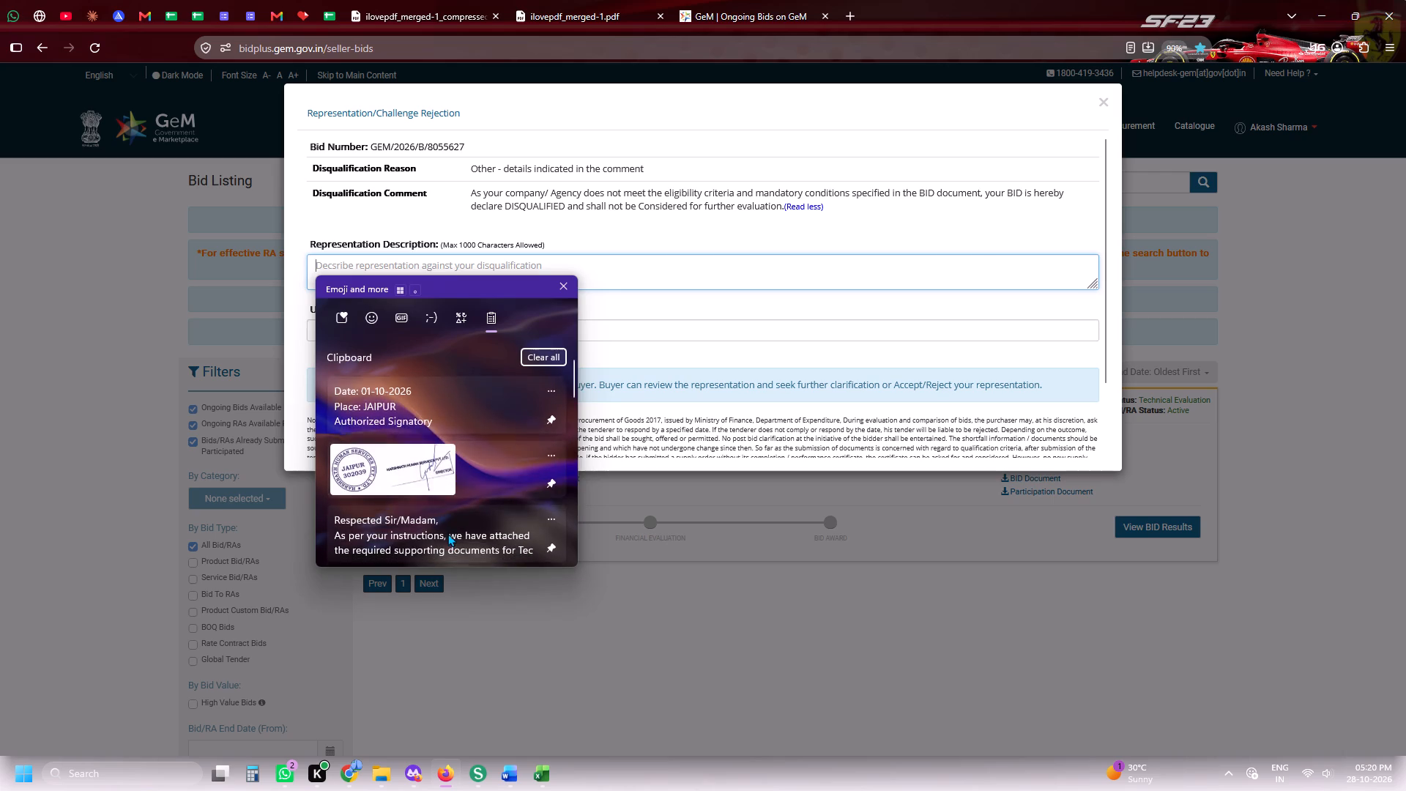
click(447, 533)
key(ctrl+v)
scroll(428, 385, down, 4)
click(397, 414)
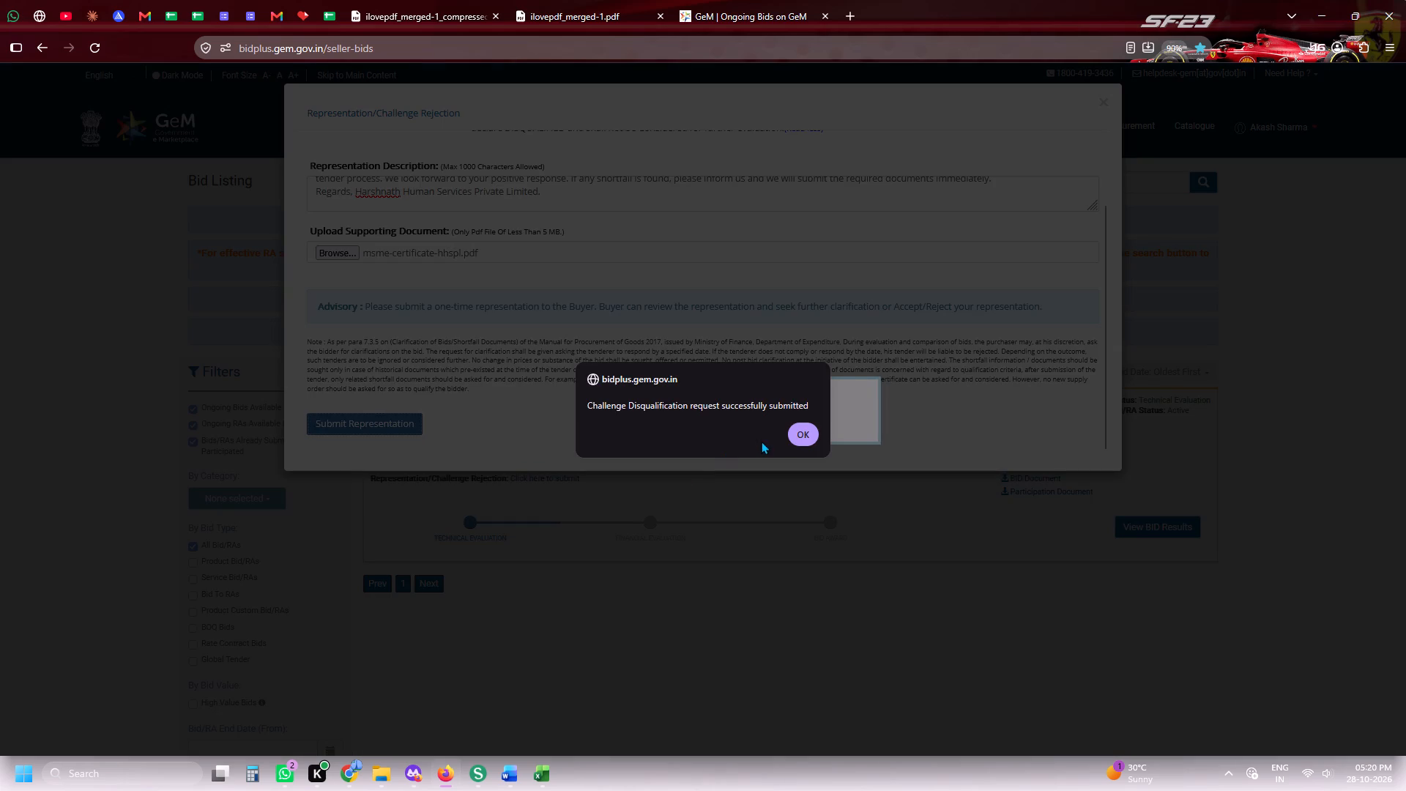
click(799, 435)
Copy bid number GEM/2026/B/8015156 from the tender sheet, find it with Exact Bid Search on GeM, and expand its disqualification comment.
click(330, 0)
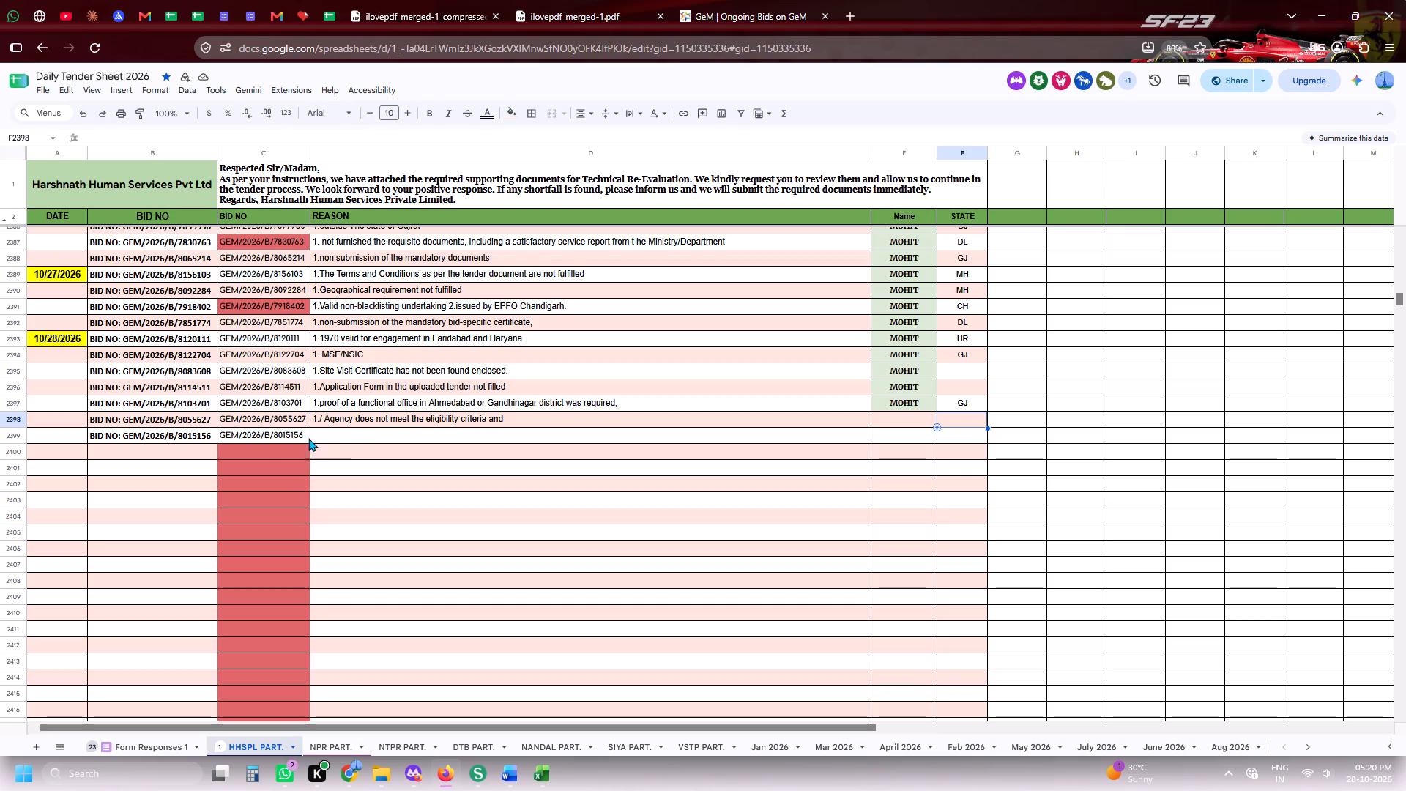
click(280, 437)
key(ctrl+c)
key(ctrl+c)
key(ctrl+c)
key(ctrl+c)
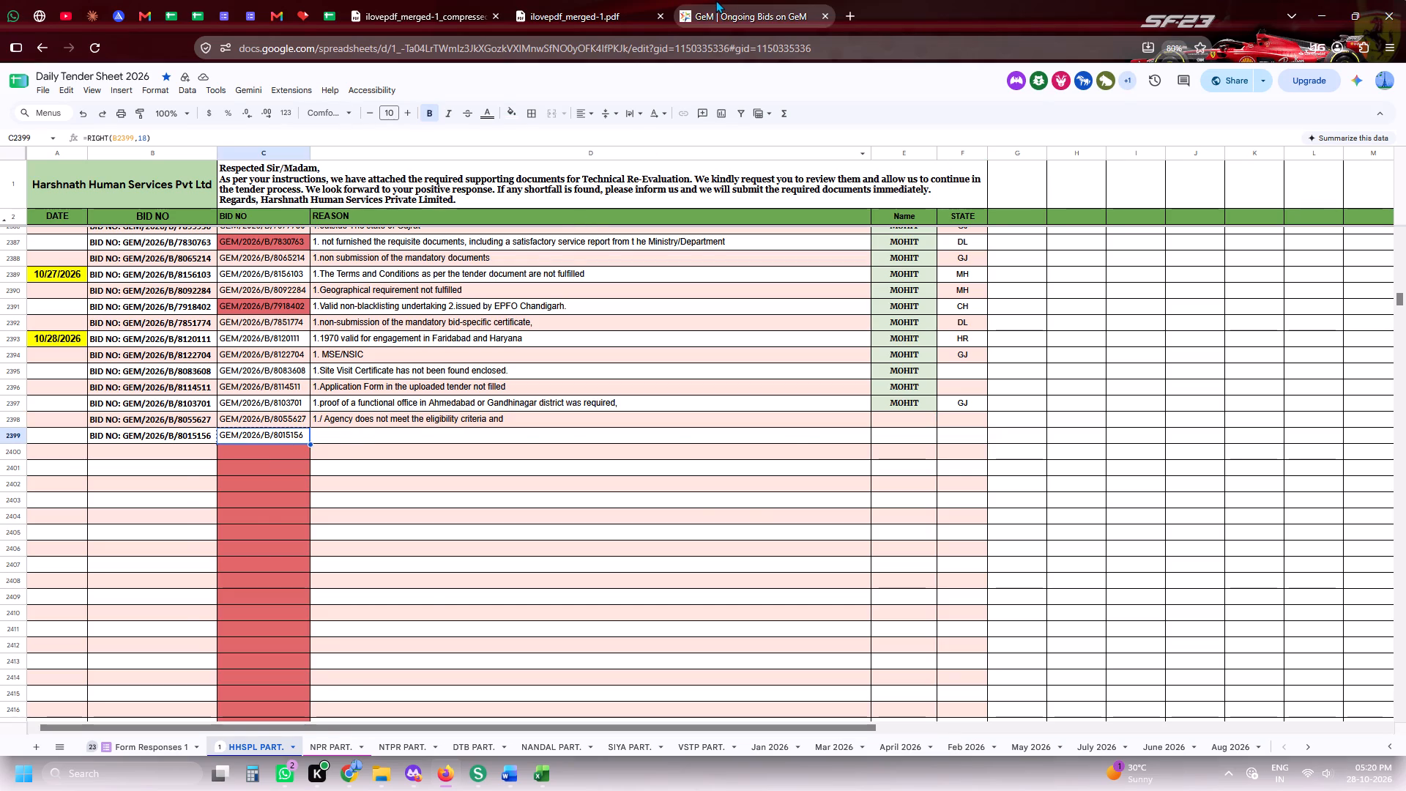
click(726, 0)
click(881, 181)
key(ctrl+v)
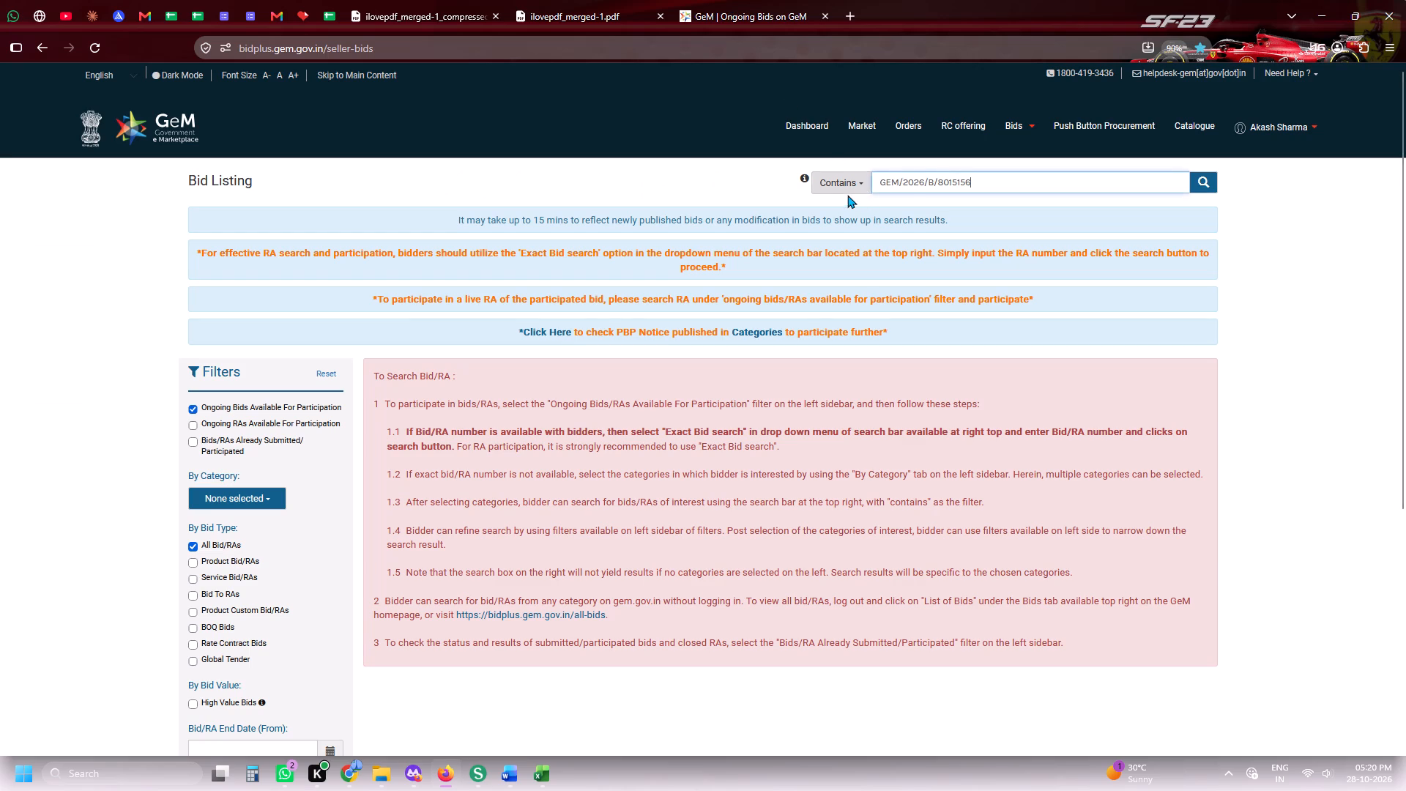
click(838, 175)
click(833, 272)
click(1218, 177)
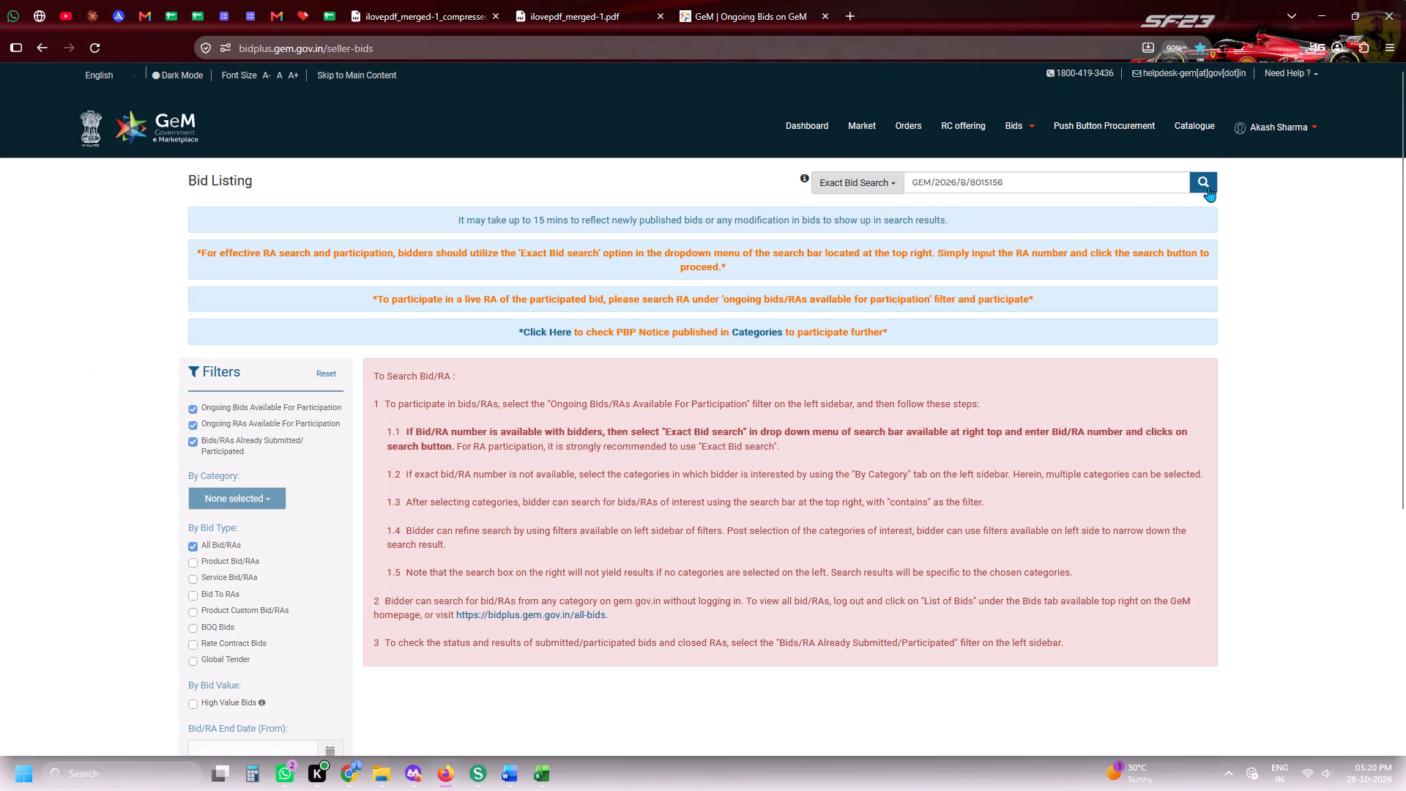
click(1208, 187)
click(576, 483)
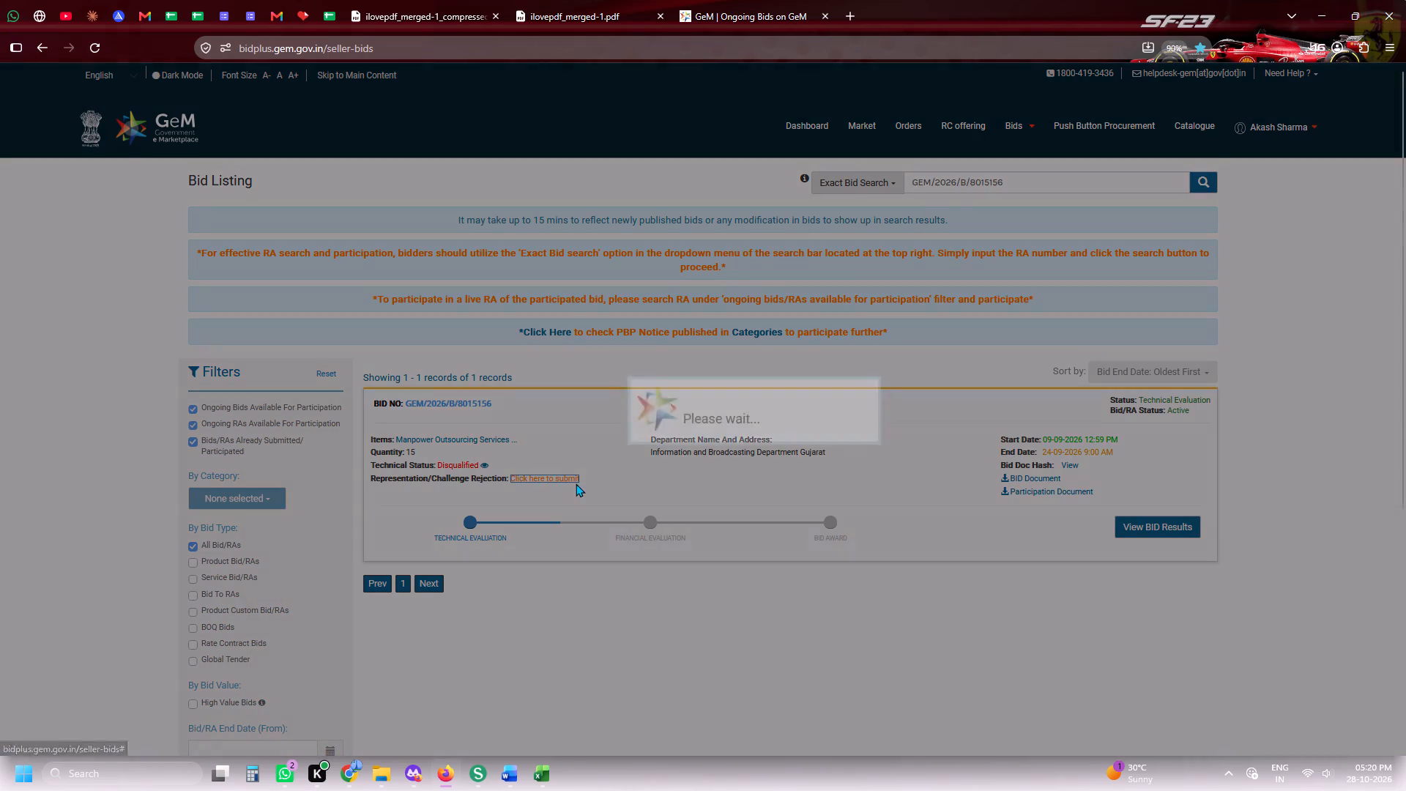
scroll(542, 391, up, 3)
click(984, 186)
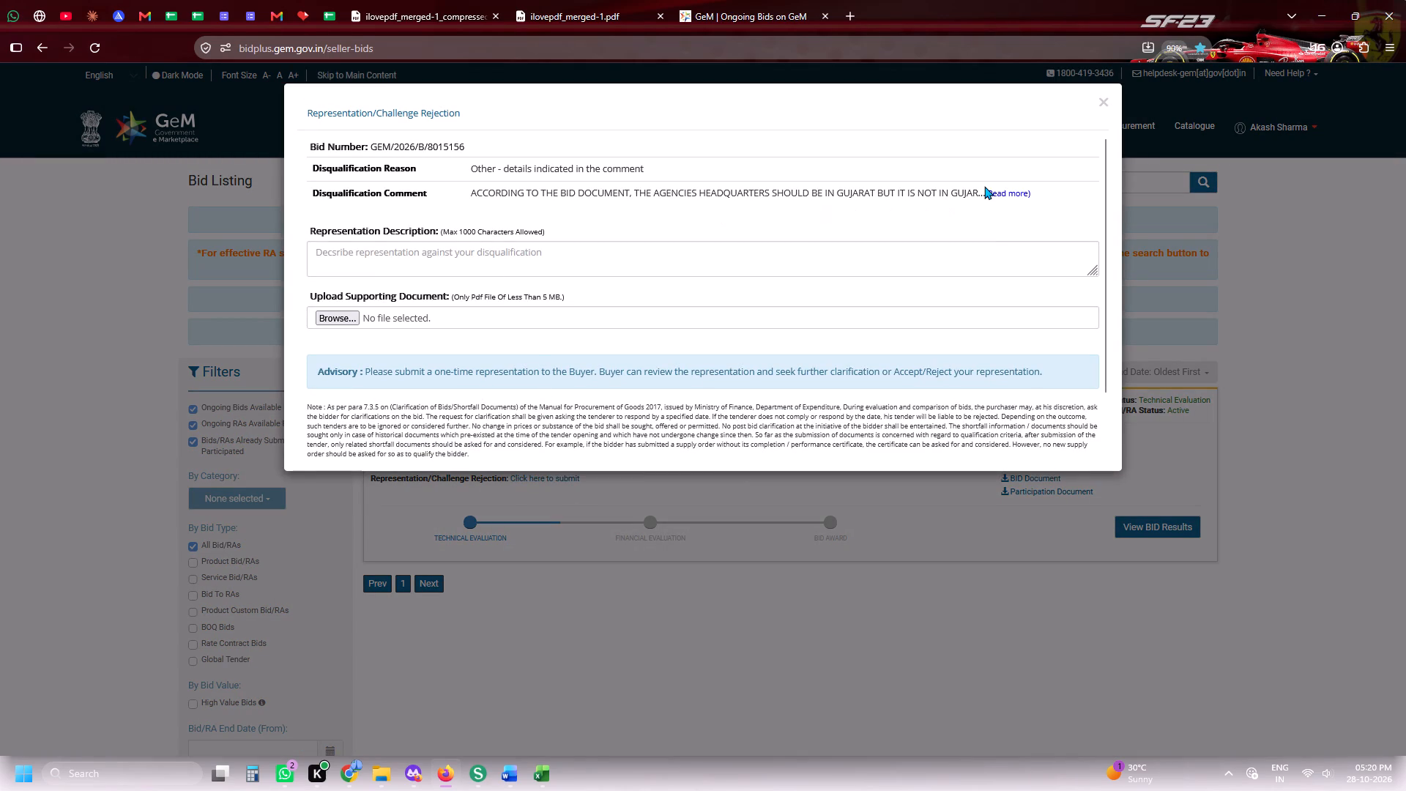
click(990, 193)
Log GEM/2026/B/8015156 in the sheet with reason "1.THE AGENCIES HEADQUARTERS SHOULD BE IN GUJARAT BUT IT IS NOT IN GUJAR AT." and state GJ.
drag(634, 193, 839, 205)
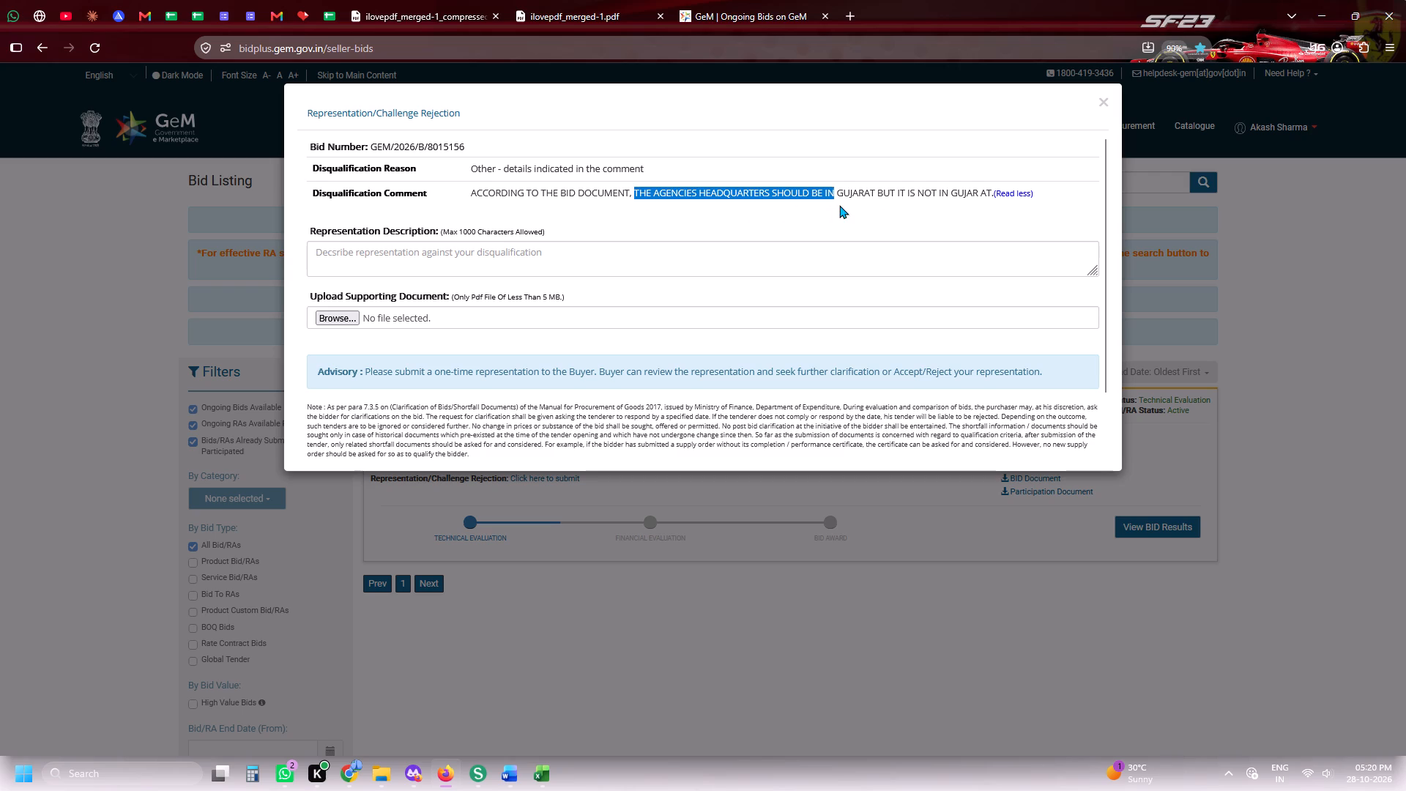
drag(839, 205, 1000, 216)
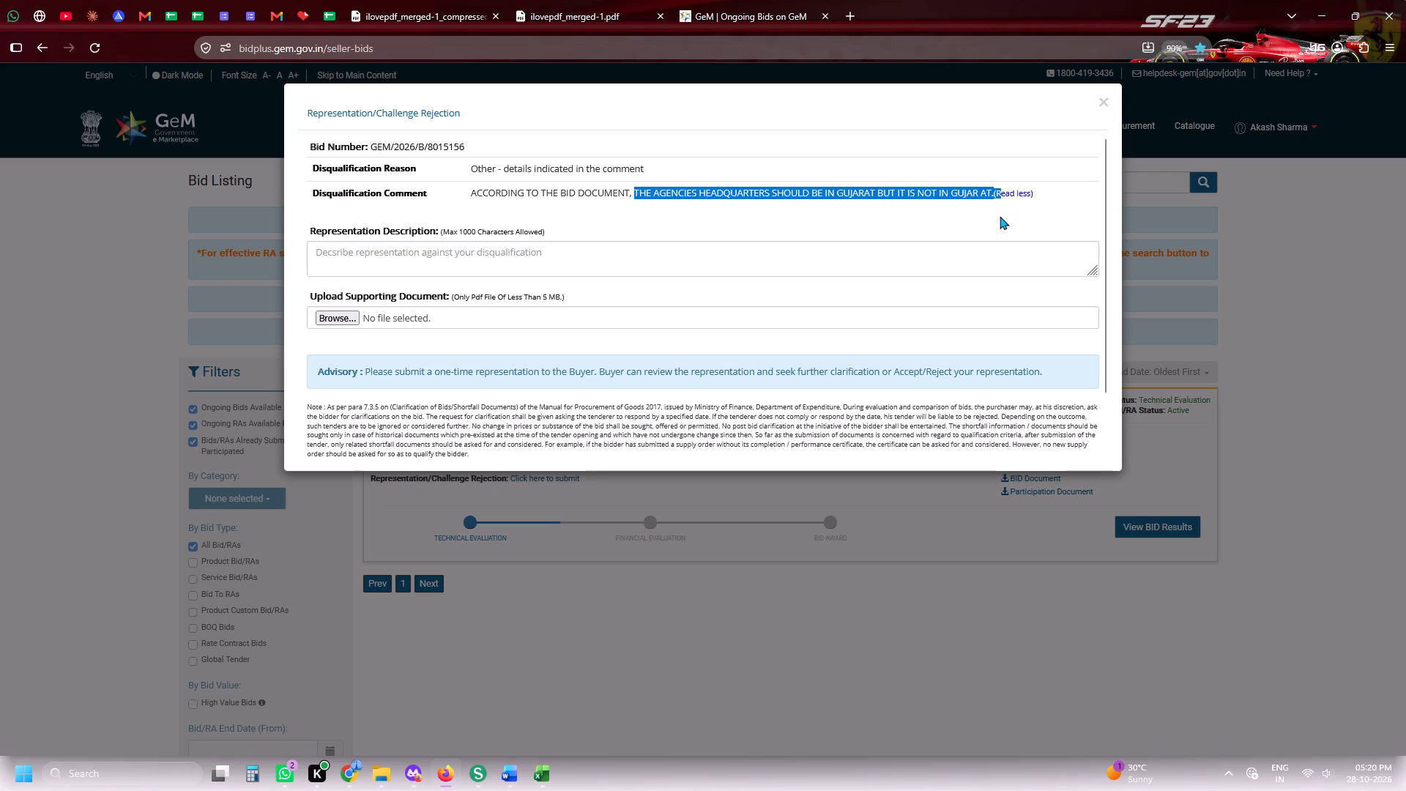
drag(1000, 216, 994, 216)
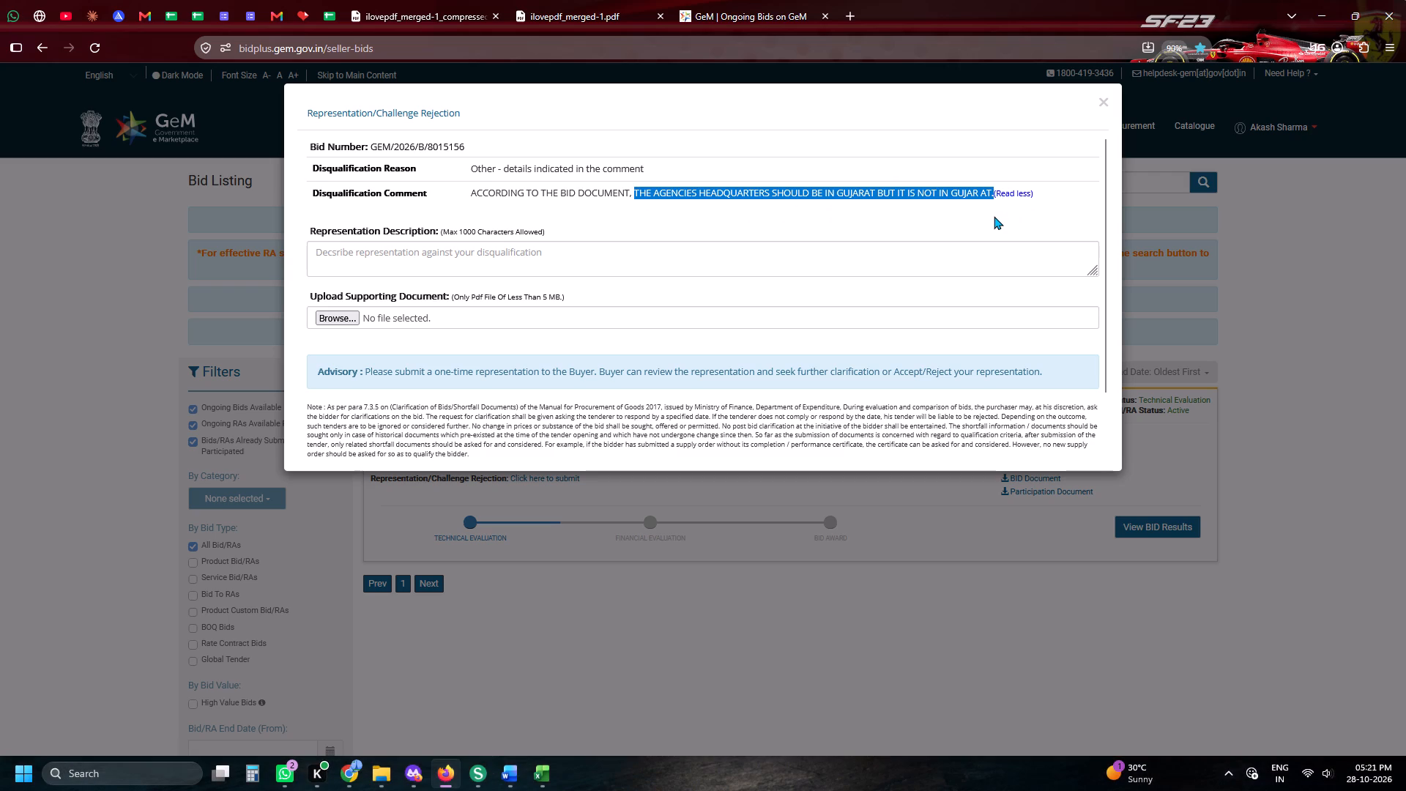
key(ctrl+c)
key(ctrl+c)
key(ctrl+c)
click(338, 0)
click(395, 431)
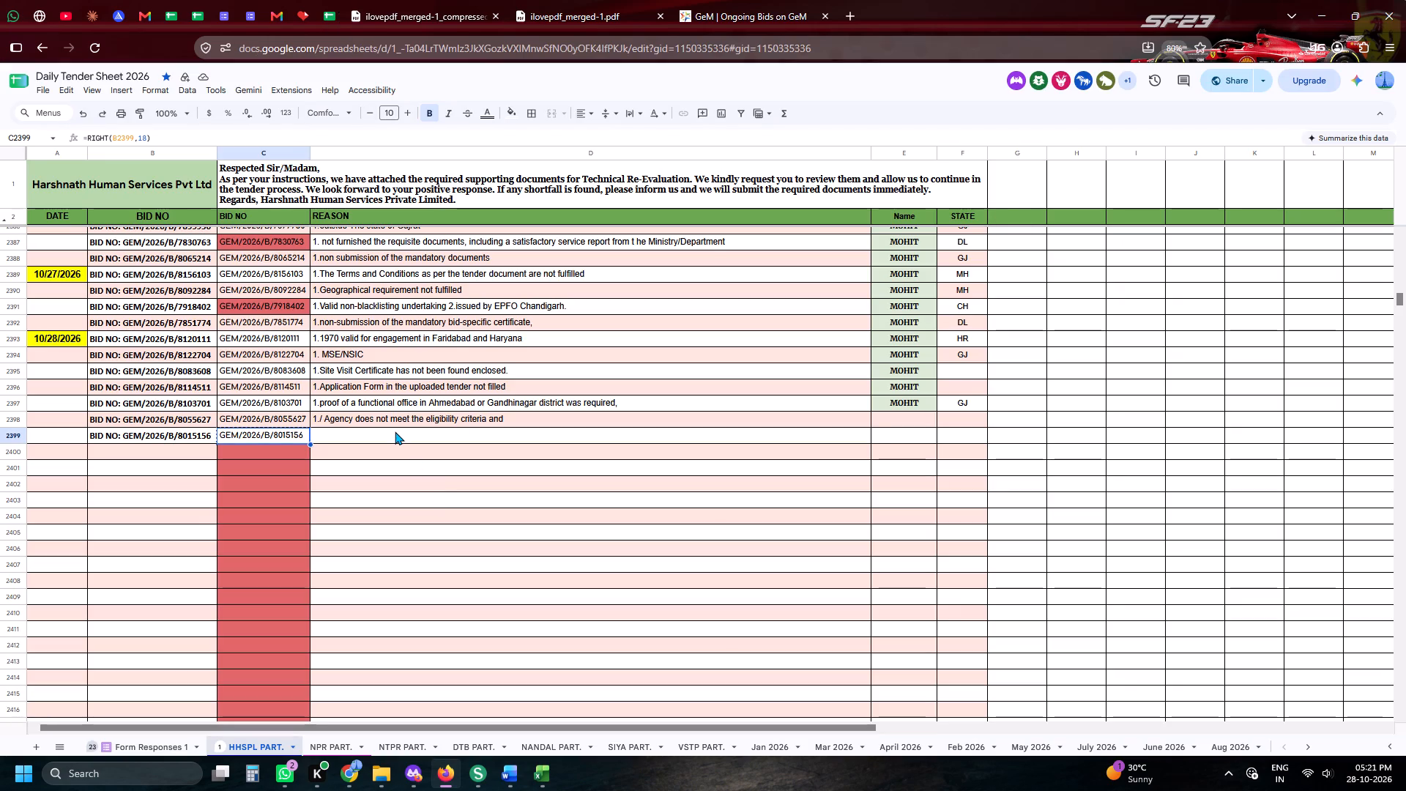
text(1.)
key(ctrl+v)
key(Tab)
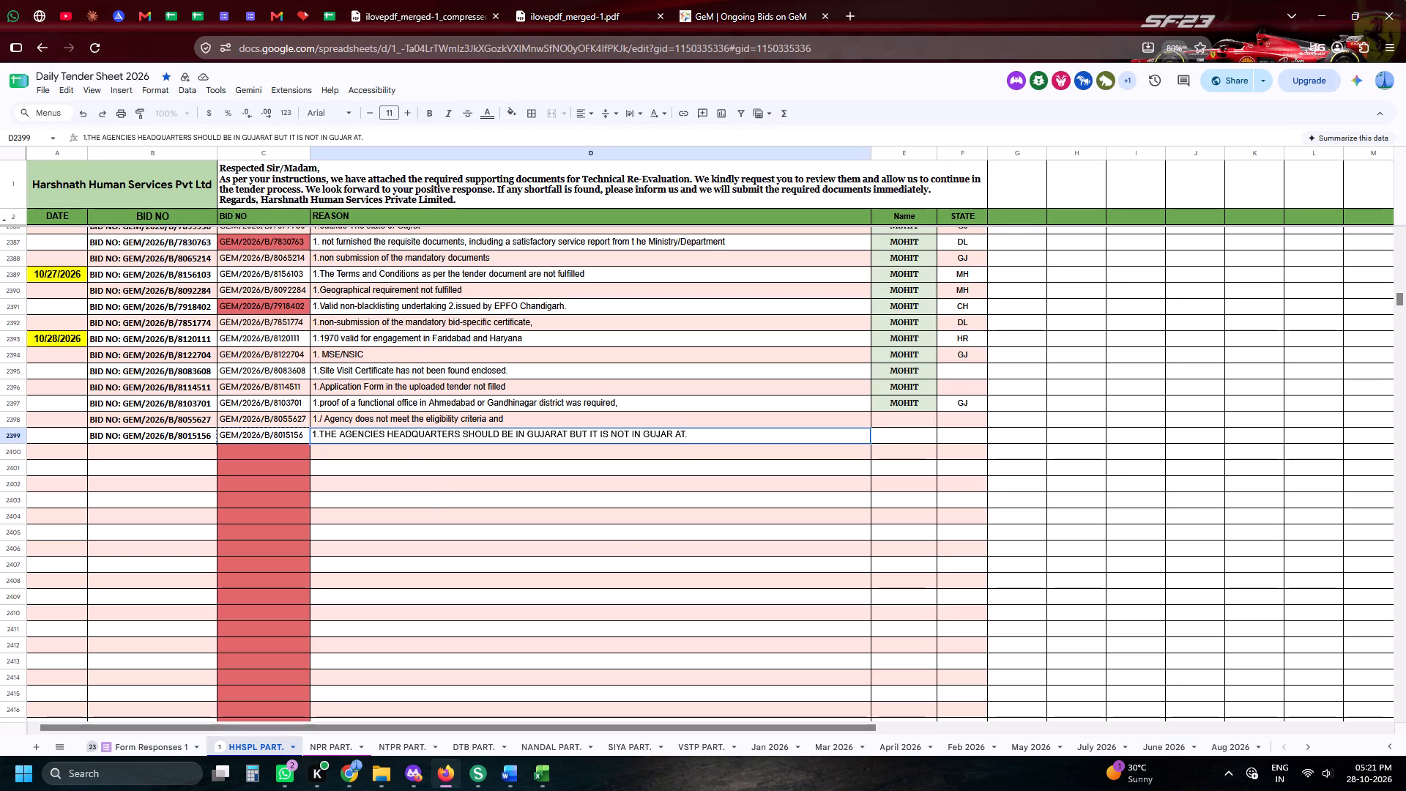
key(Tab)
key(g)
key(j)
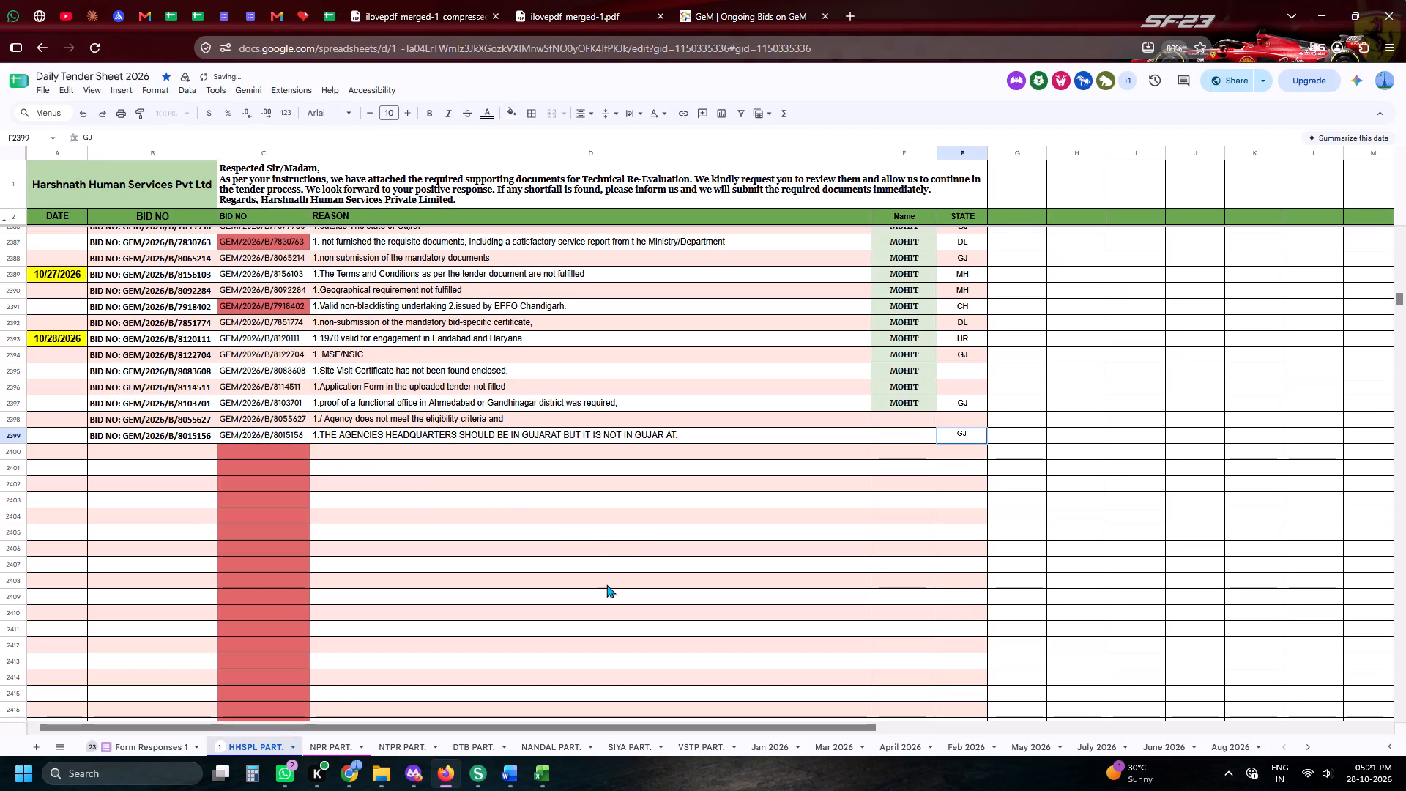
click(606, 584)
Return to GeM, close the representation form, and open the bid document of GEM/2026/B/8015156.
click(621, 0)
click(777, 0)
click(469, 554)
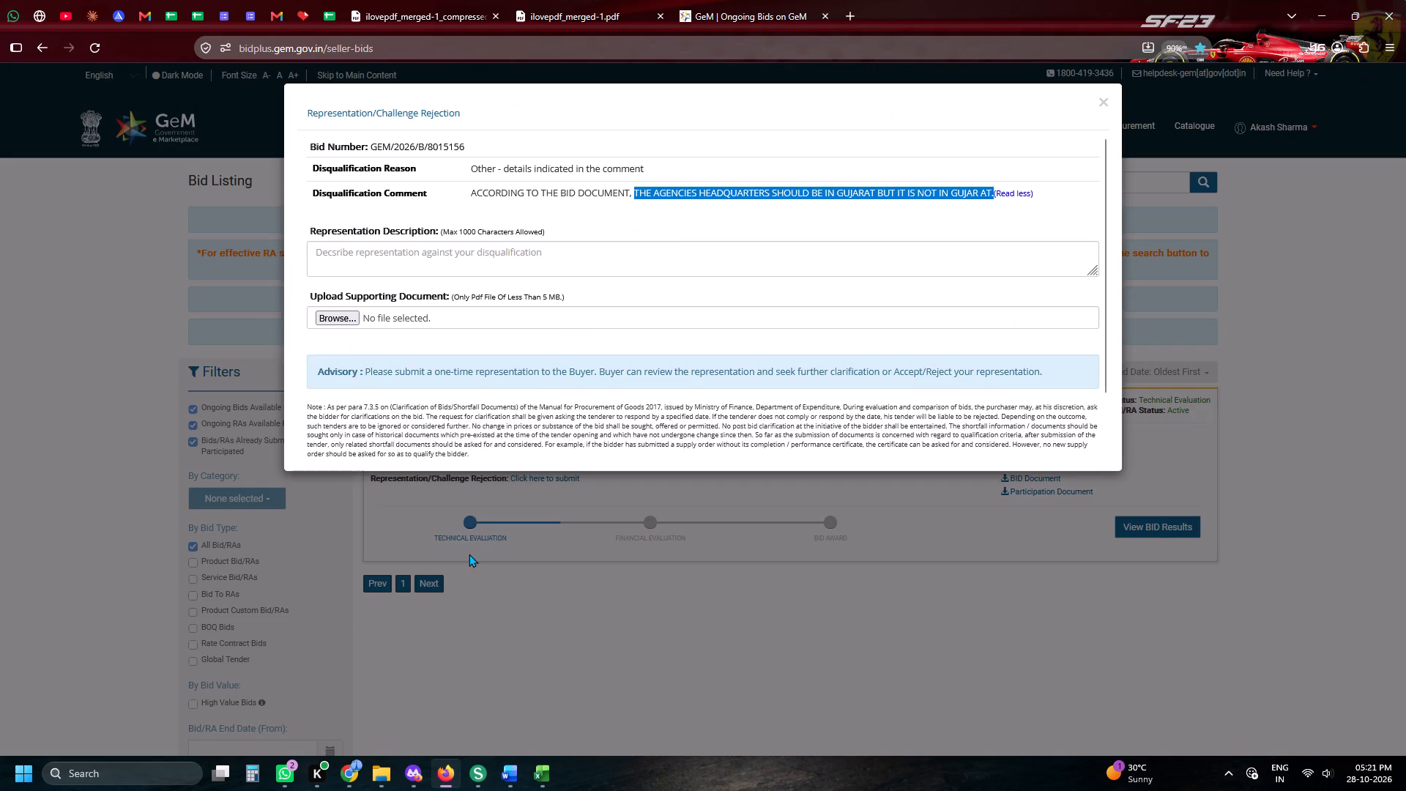
click(465, 409)
click(474, 404)
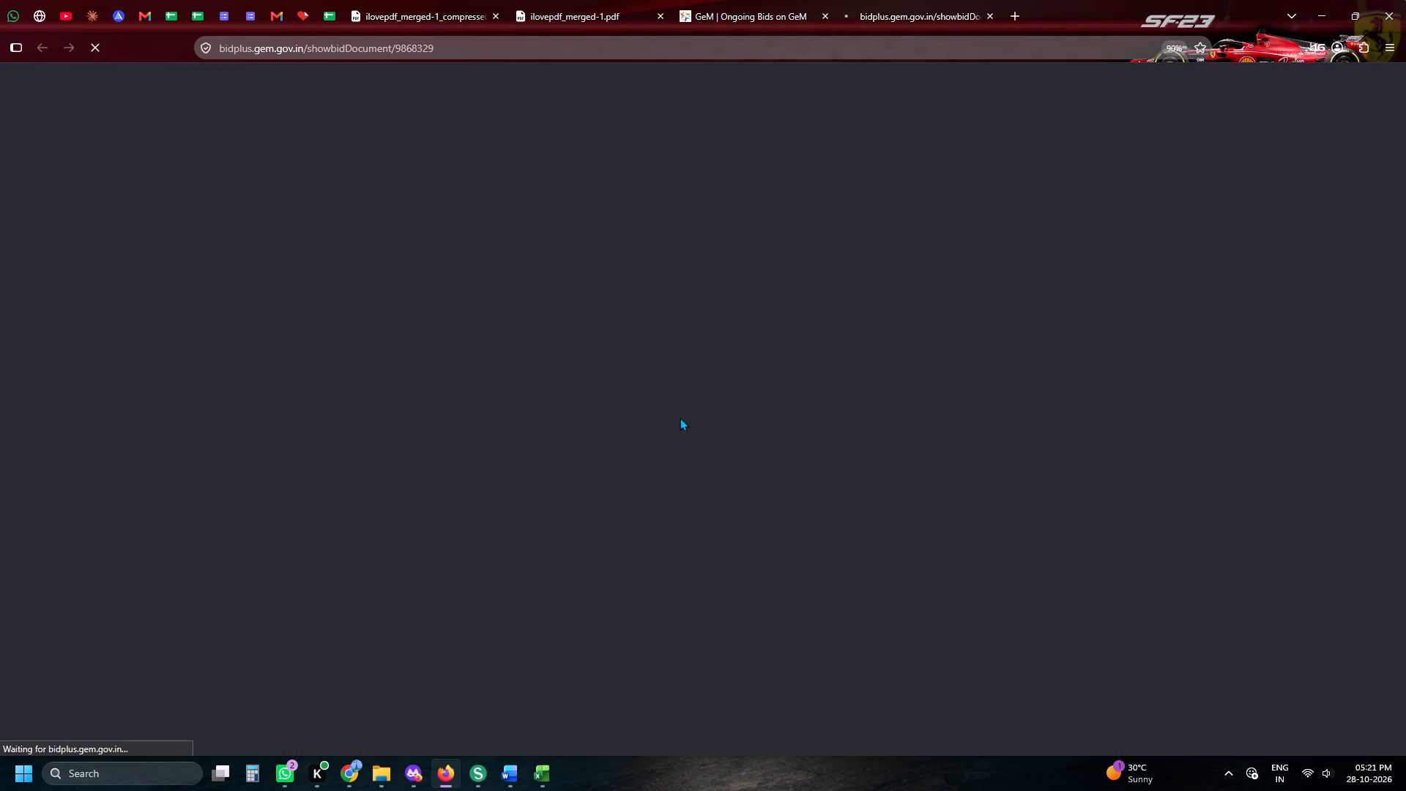
Read through the bid document of GEM/2026/B/8015156 to check its geographical presence requirement for the service provider's office.
click(863, 428)
key(space)
key(space)
key(space)
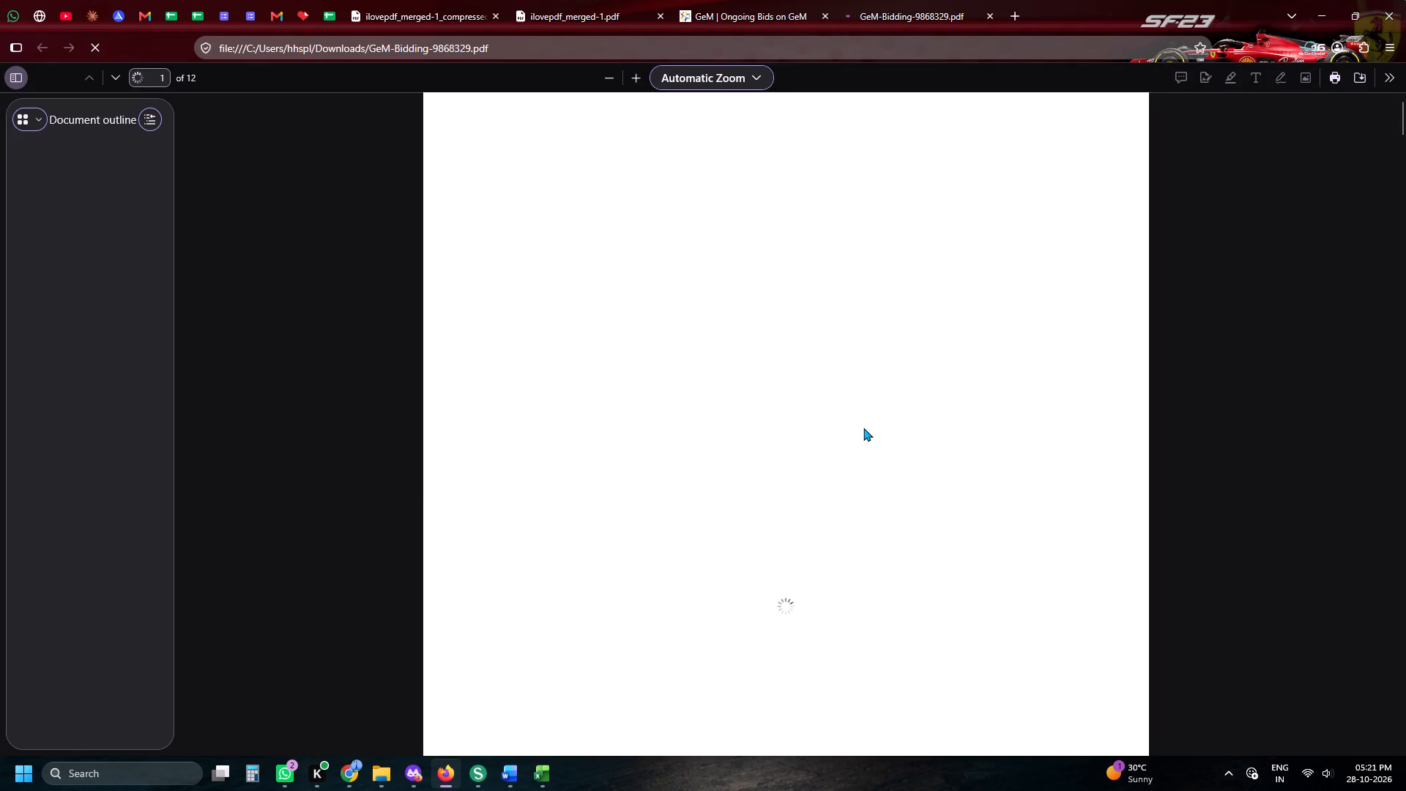
key(space)
key(space)
key(space)
key(space)
key(space)
key(space)
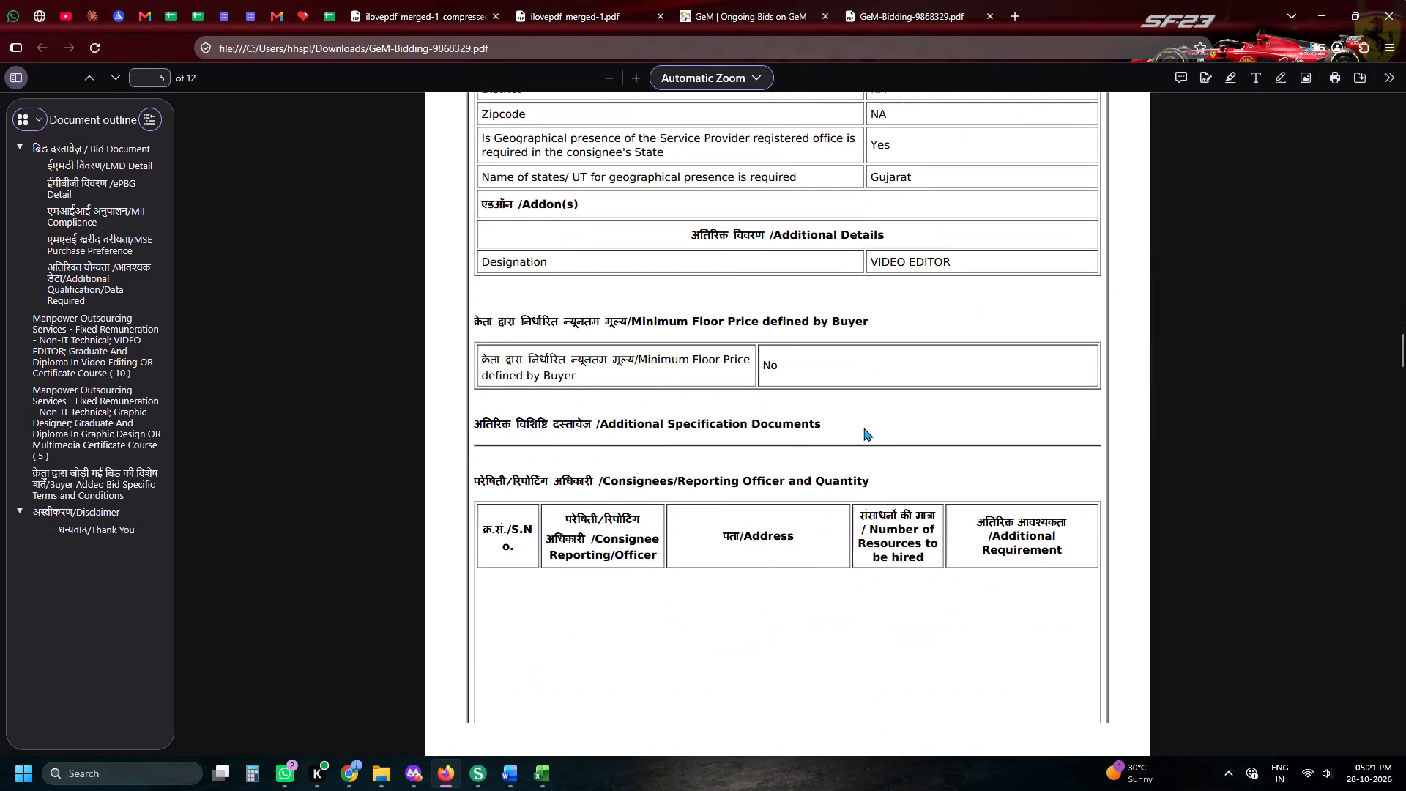
key(space)
Reopen the representation form for GEM/2026/B/8015156 and attach gj-gandhinagar-rent-agreement-hhspl.pdf from the Shop Act folder as the supporting document.
click(474, 6)
click(628, 11)
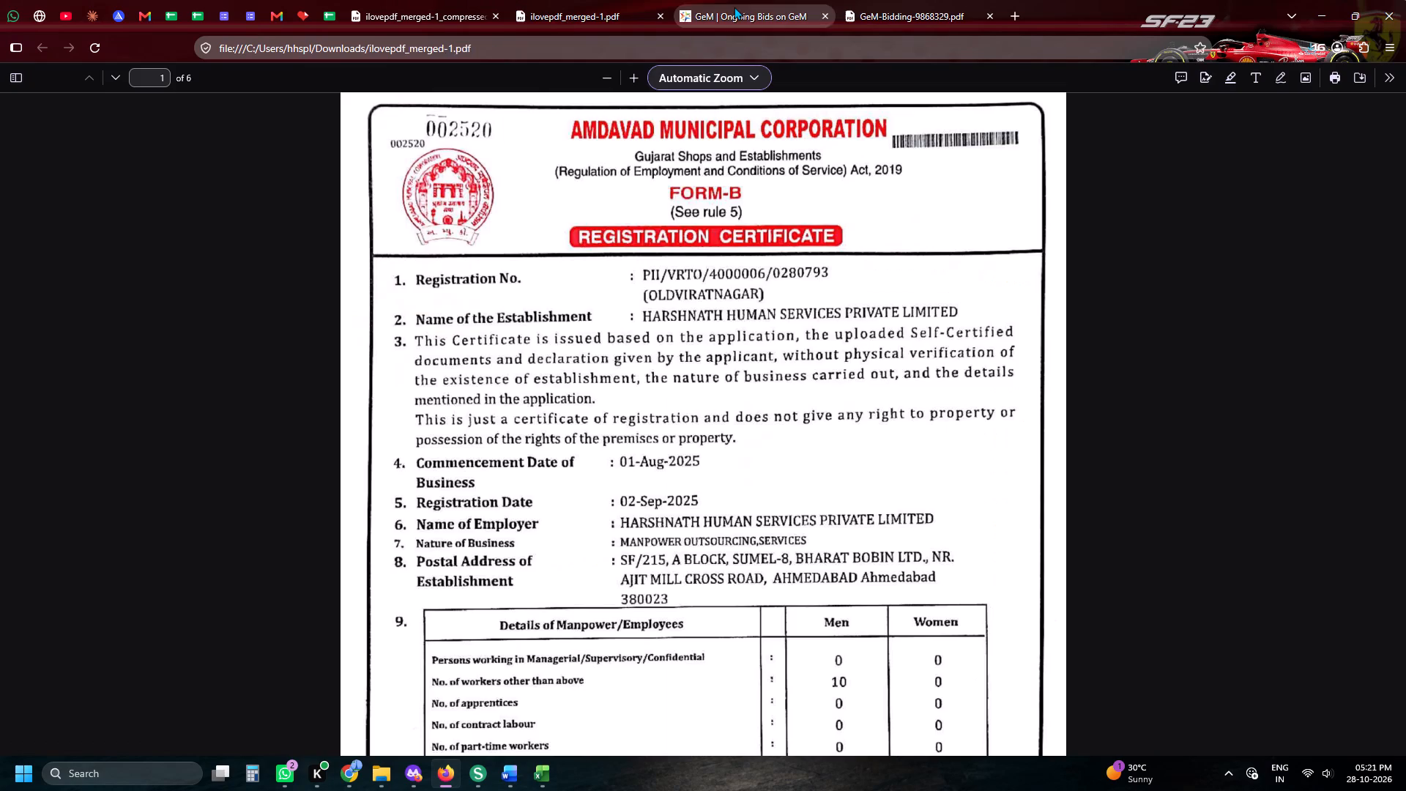
click(734, 7)
double_click(522, 485)
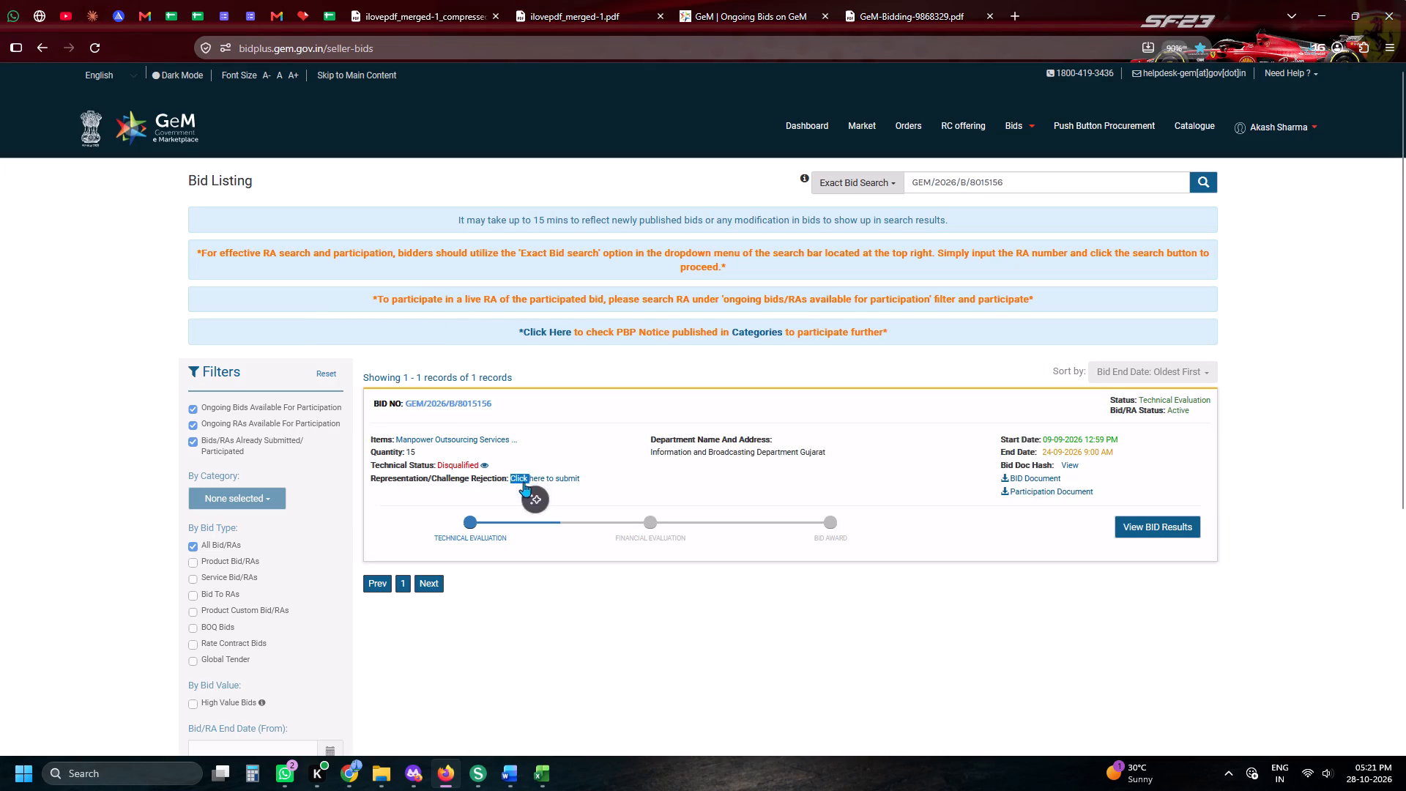
click(525, 478)
click(341, 323)
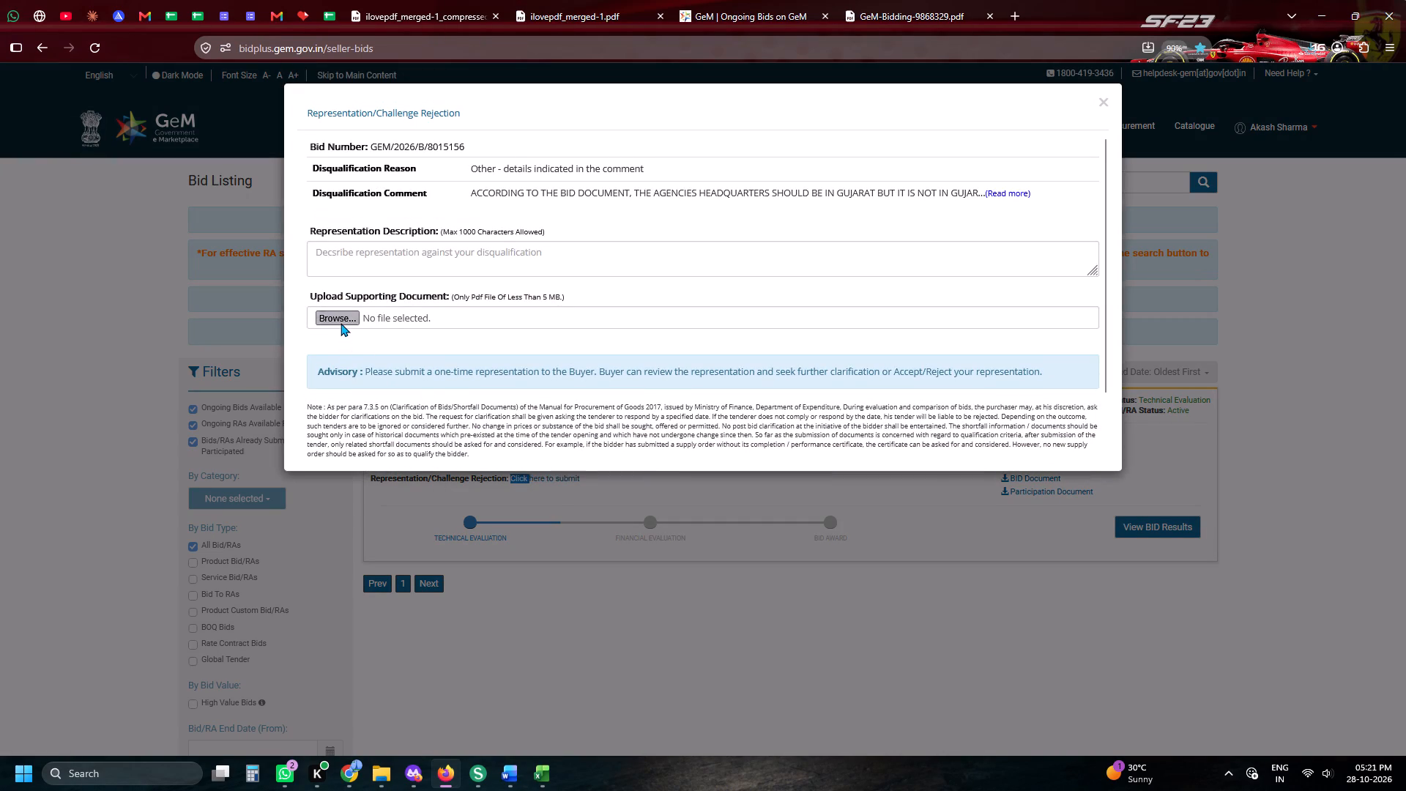
scroll(1033, 333, up, 2)
click(1033, 333)
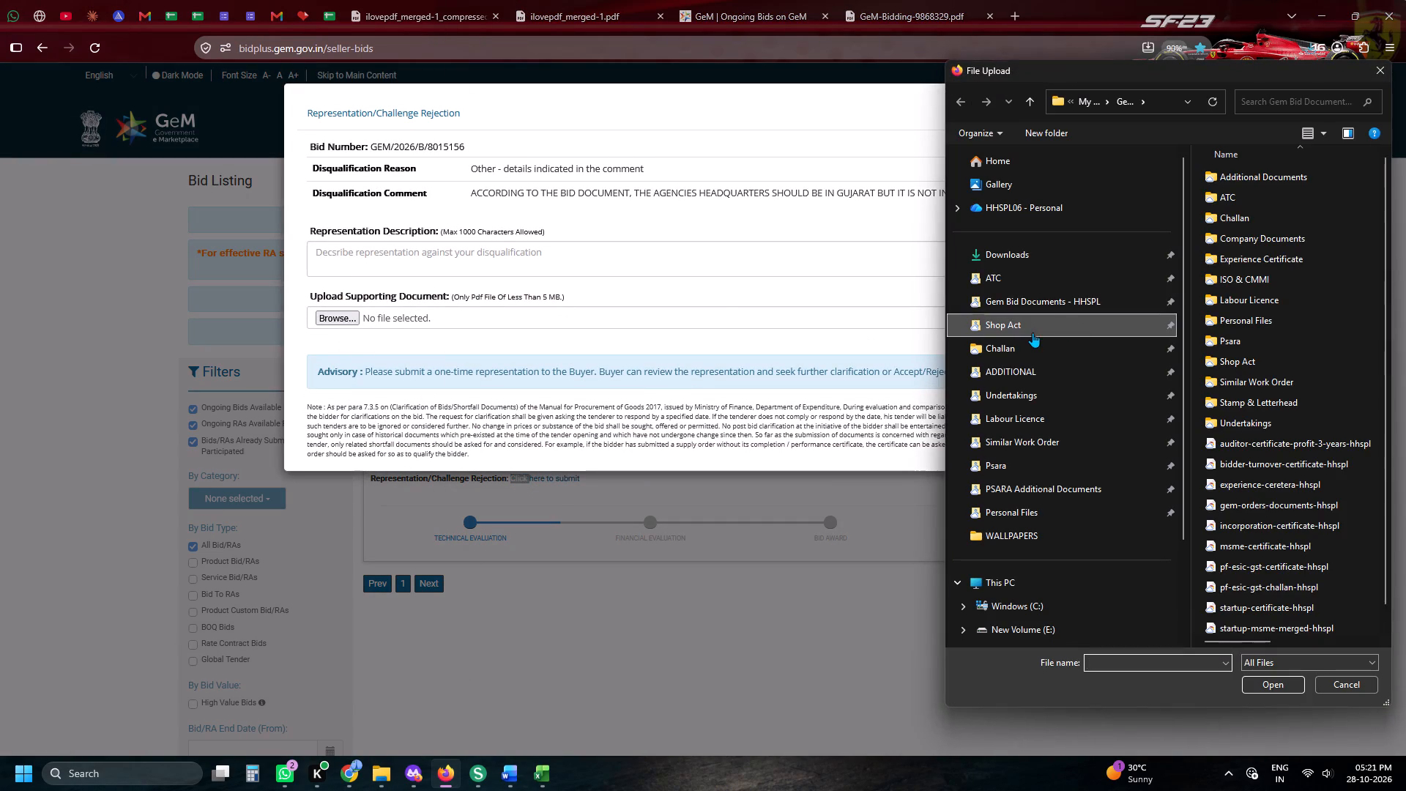
double_click(1263, 293)
Fill the Representation Description with the saved "Respected Sir/Madam" text from the clipboard history and submit the representation for GEM/2026/B/8015156.
click(374, 264)
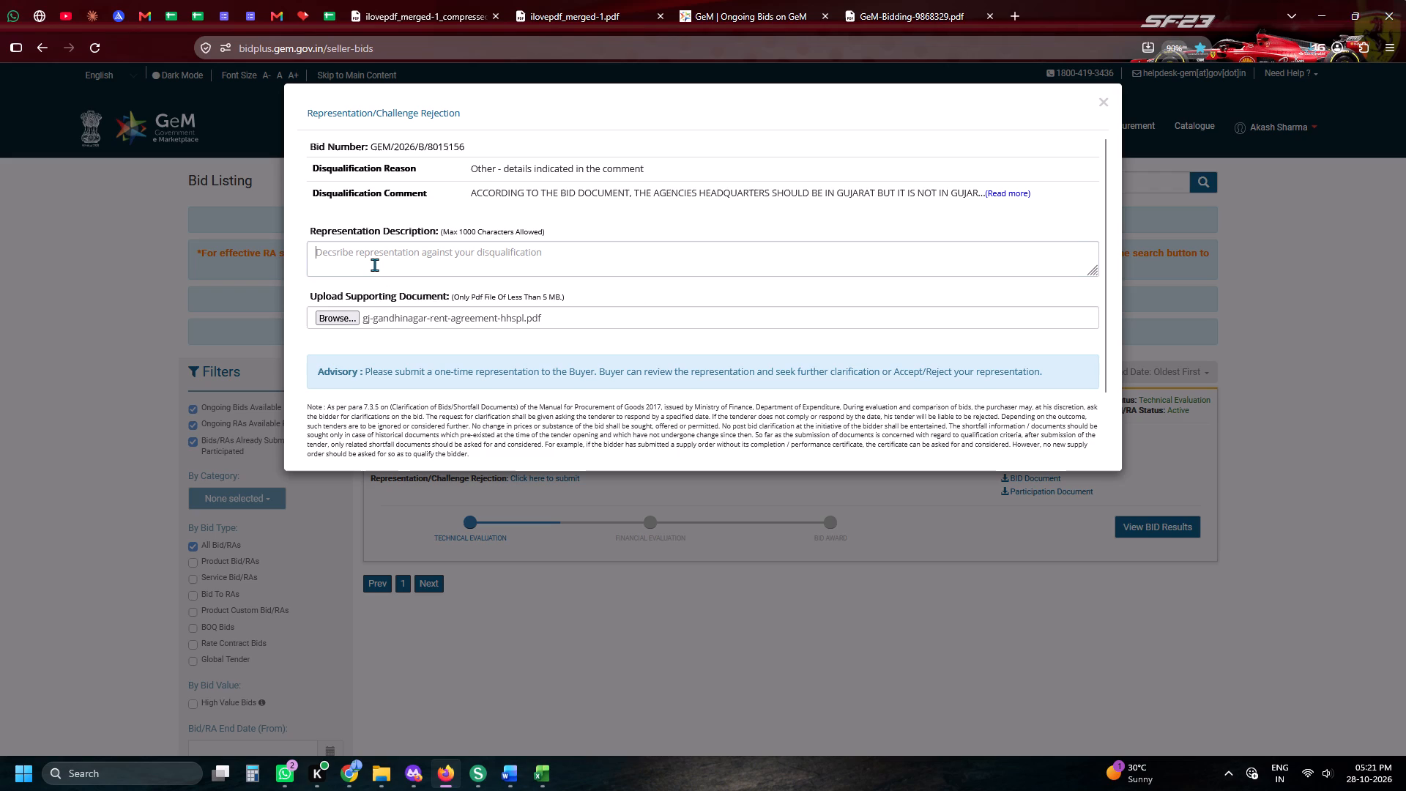
key(super+v)
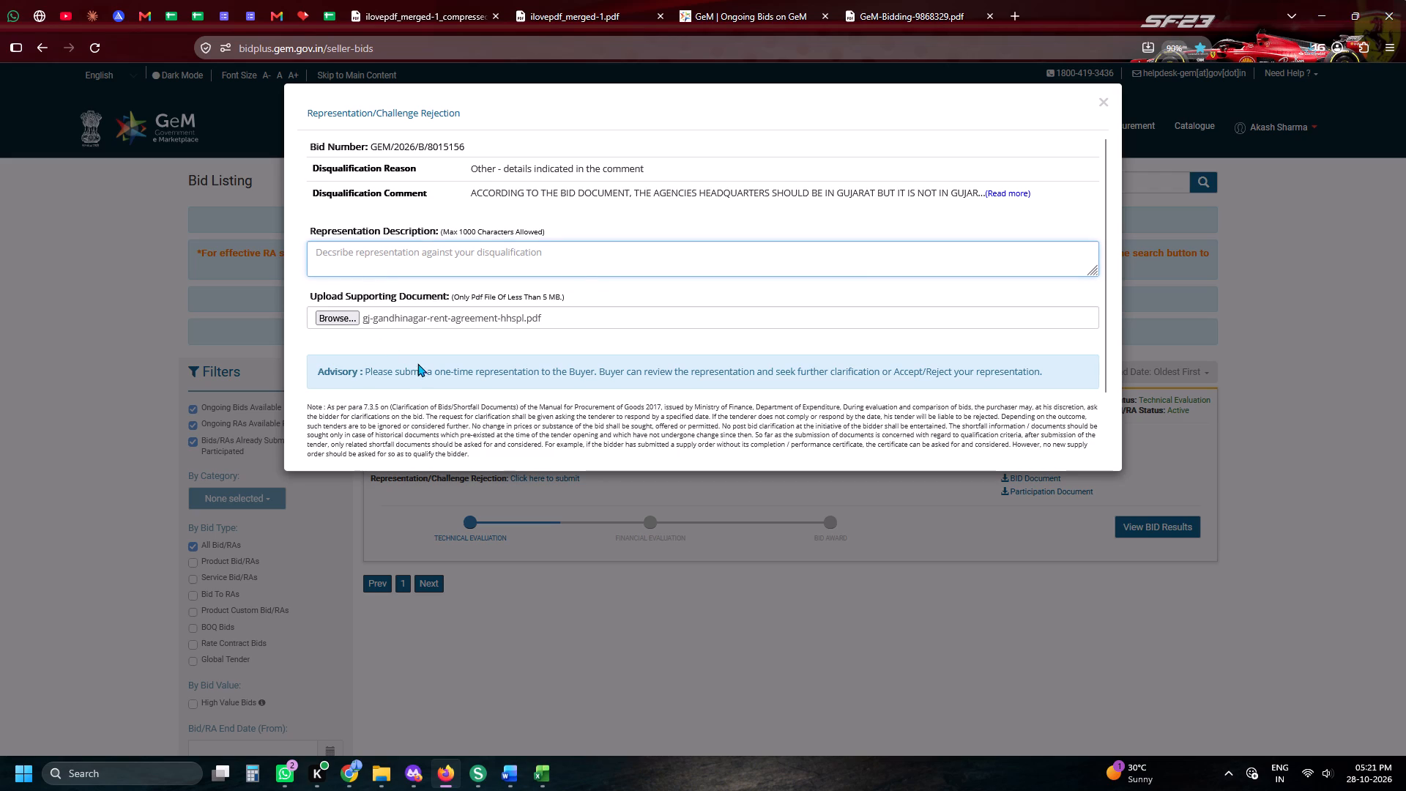
click(543, 333)
click(543, 340)
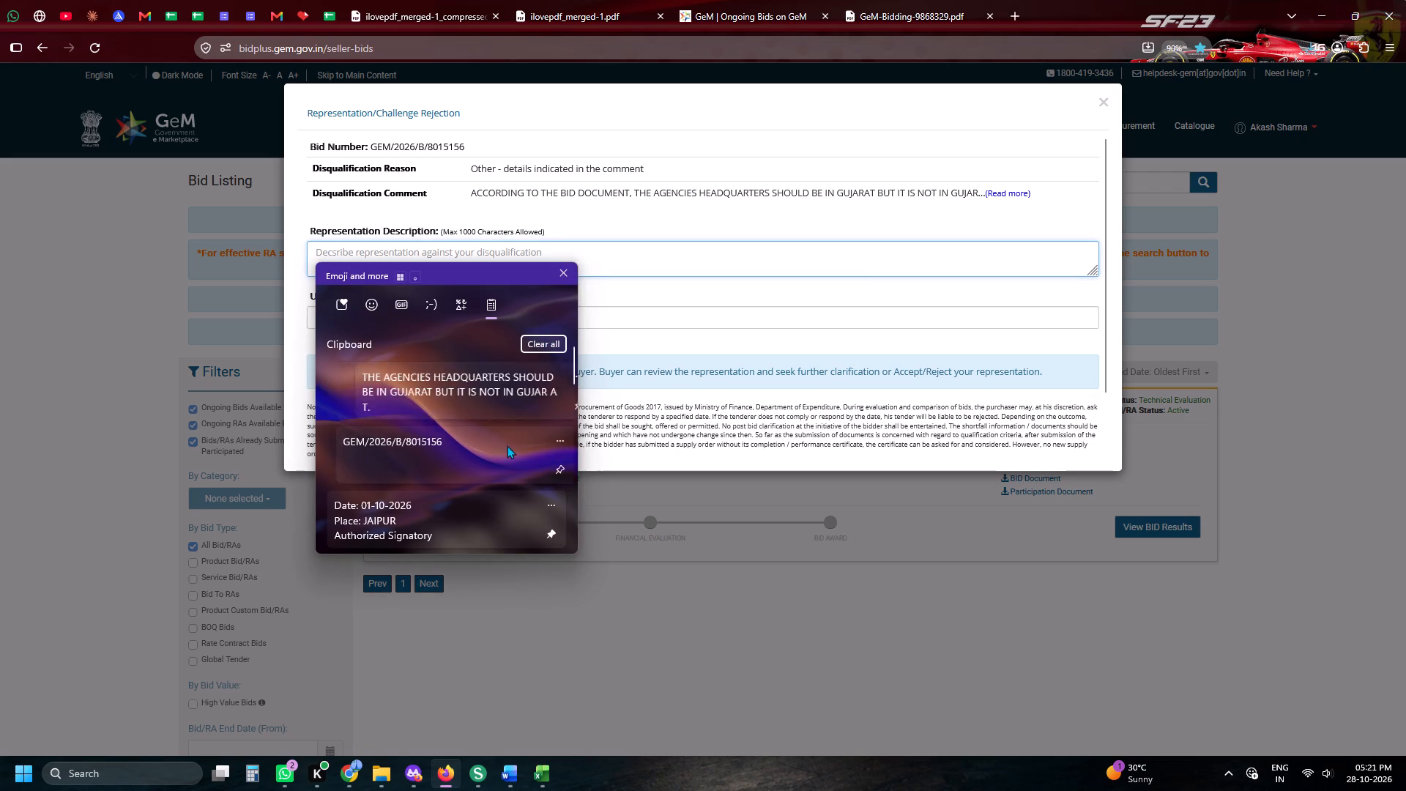
click(439, 513)
key(ctrl+v)
scroll(433, 422, down, 4)
click(321, 452)
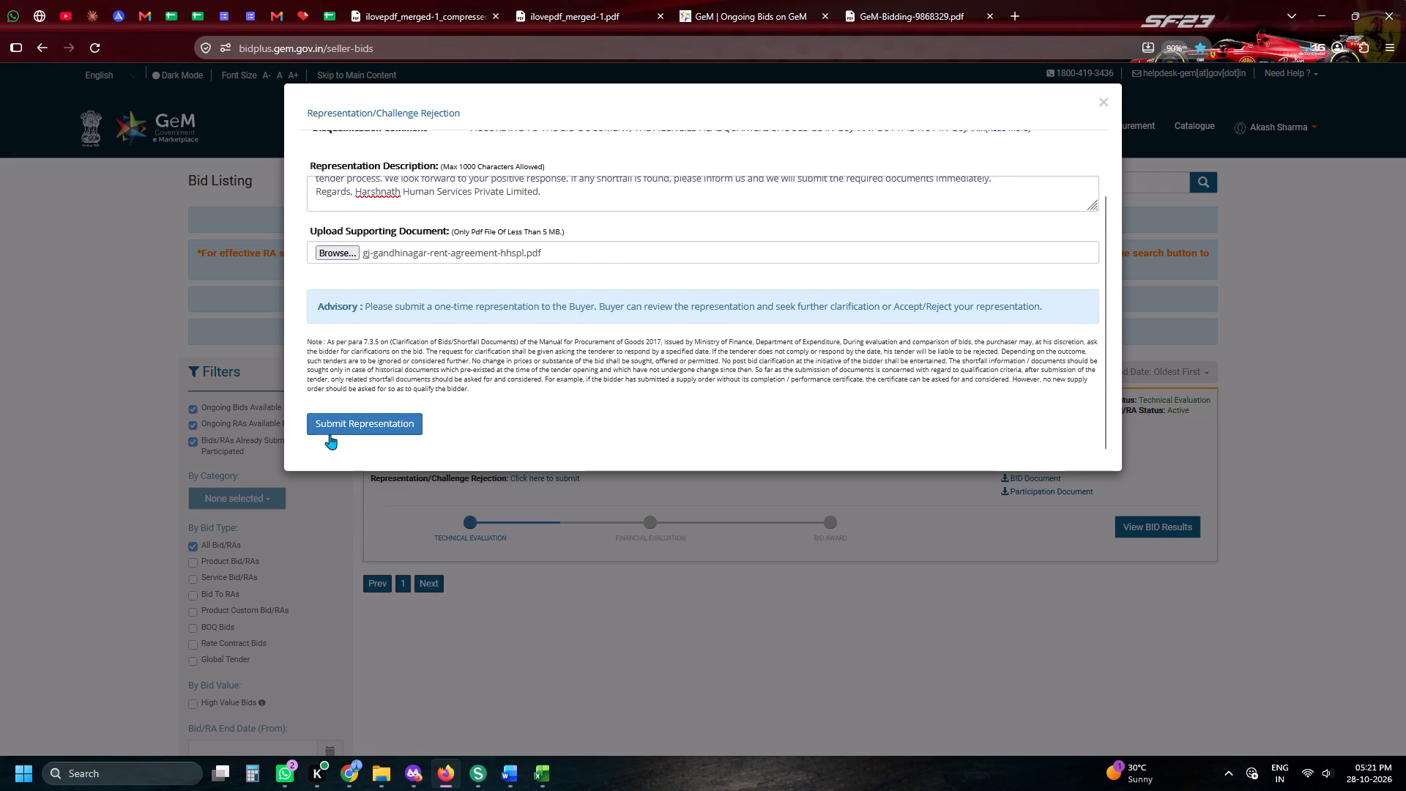
click(330, 434)
Copy bid number GEM/2026/B/8055627 from the tender sheet and find it with Exact Bid Search on GeM.
click(337, 19)
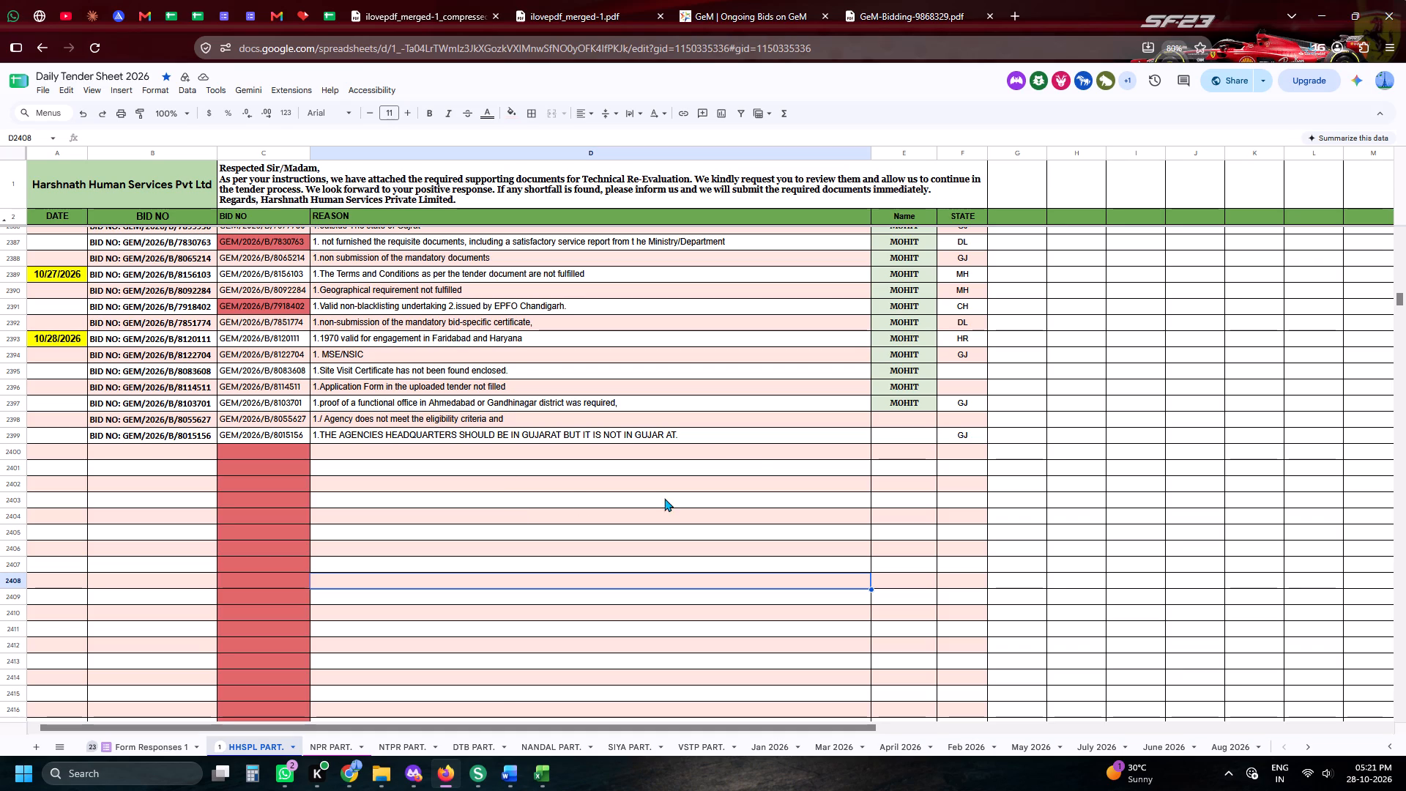
click(664, 498)
click(253, 418)
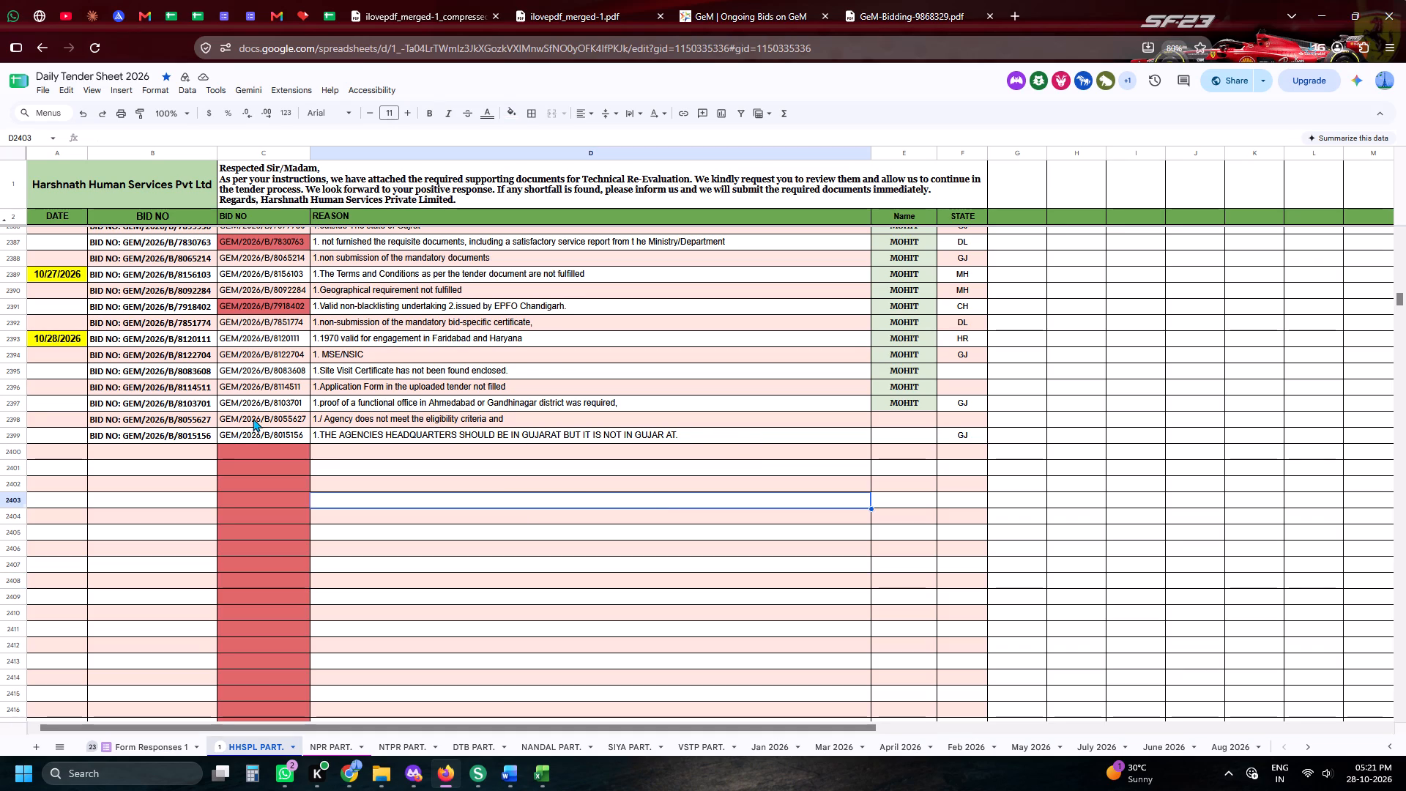
click(802, 436)
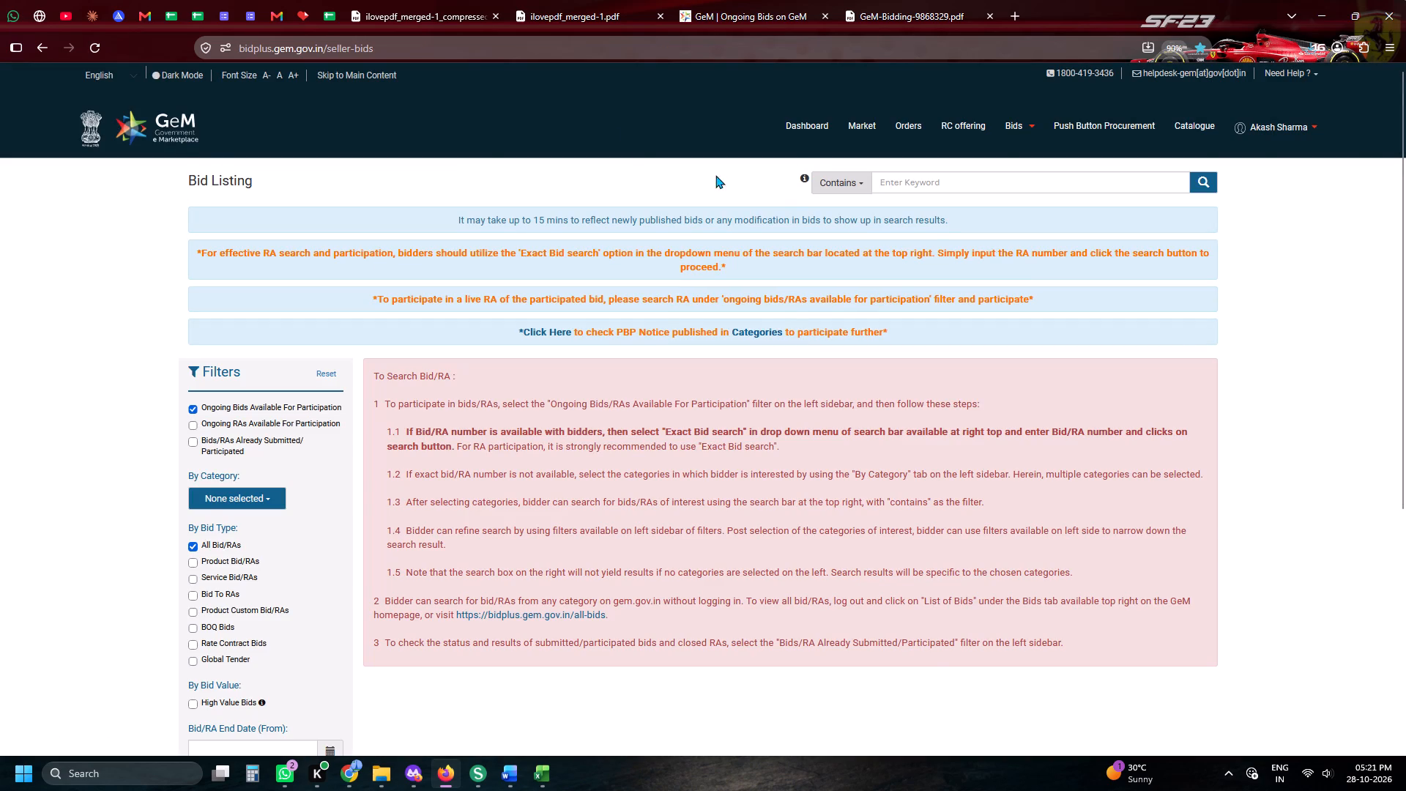
click(330, 0)
key(ctrl+c)
key(ctrl+c)
key(ctrl+c)
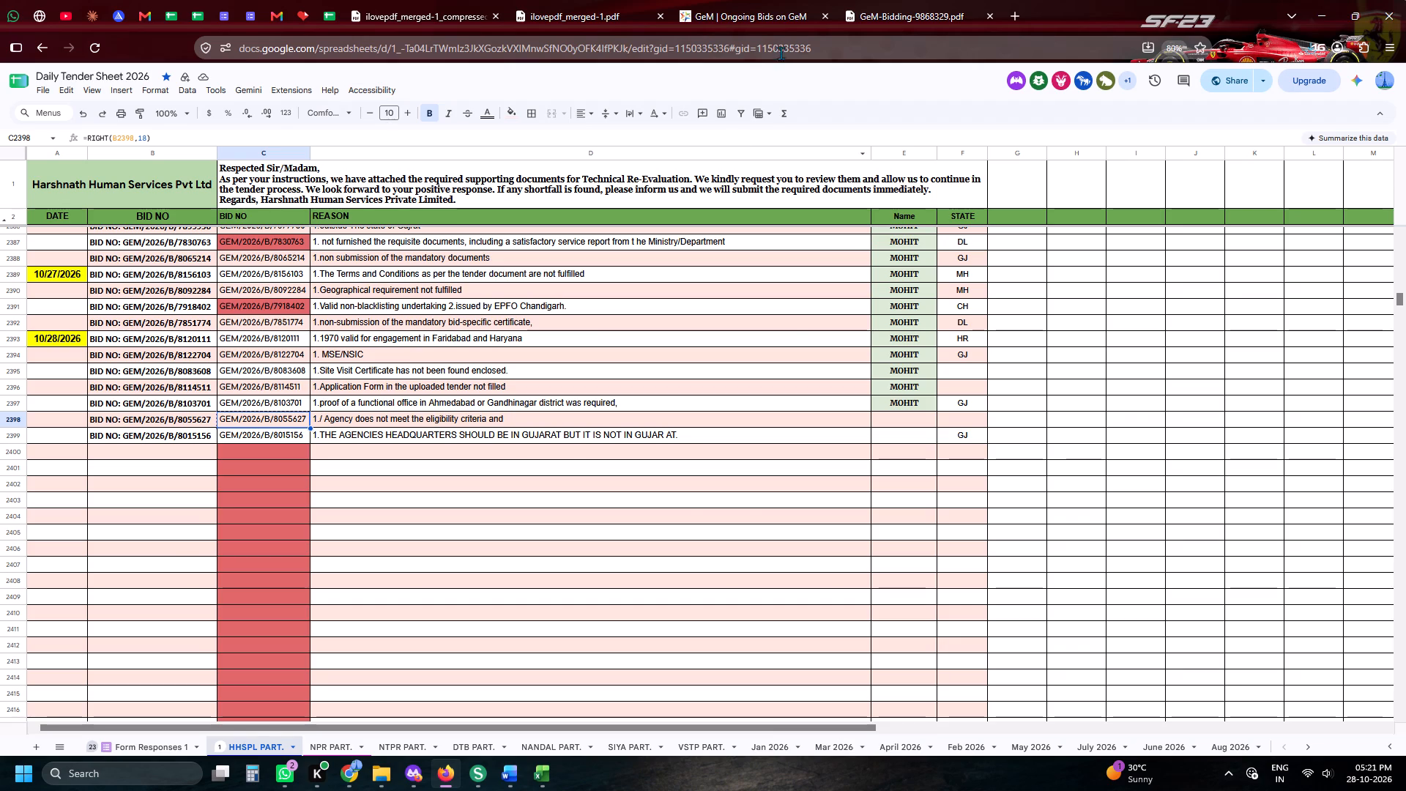
click(788, 10)
click(926, 177)
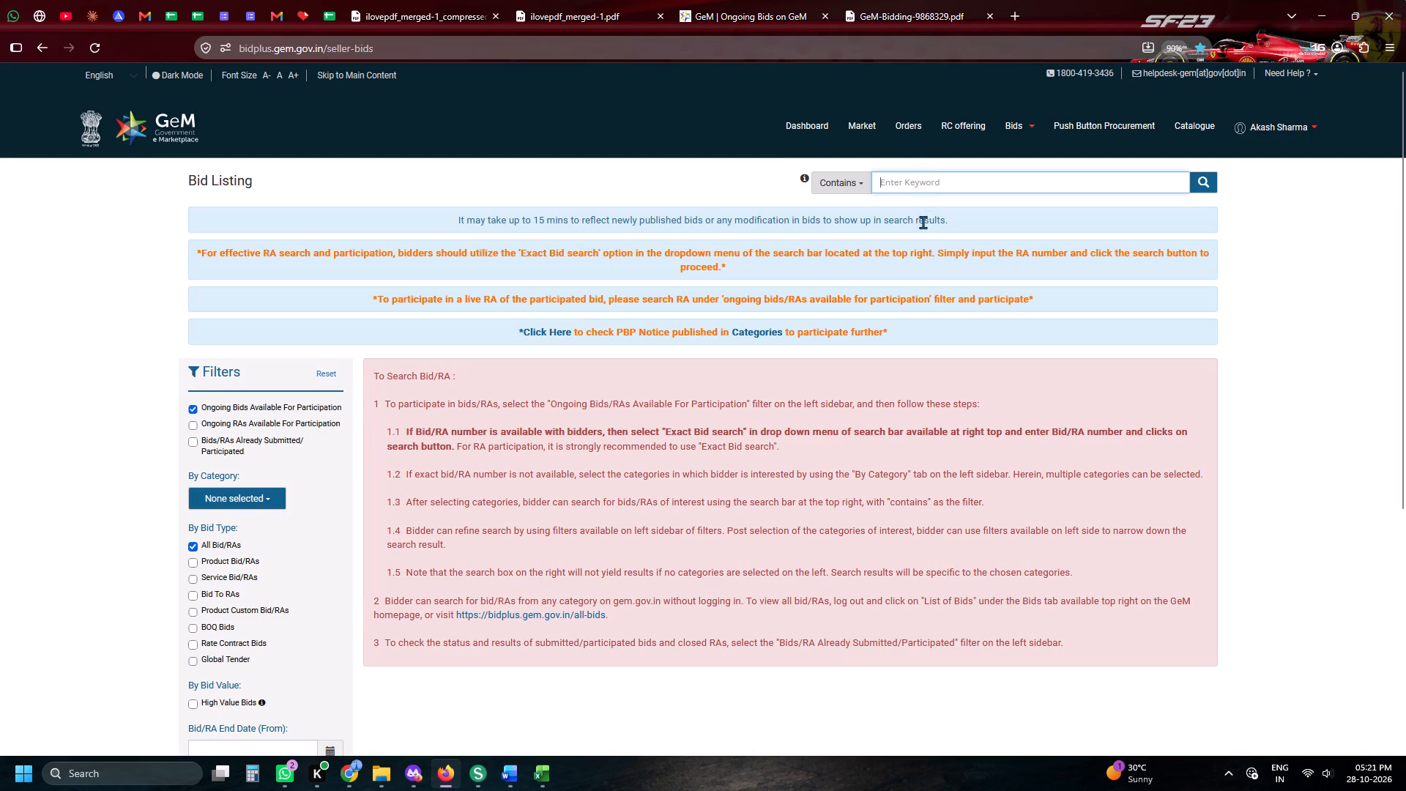
key(ctrl+v)
click(851, 187)
click(861, 267)
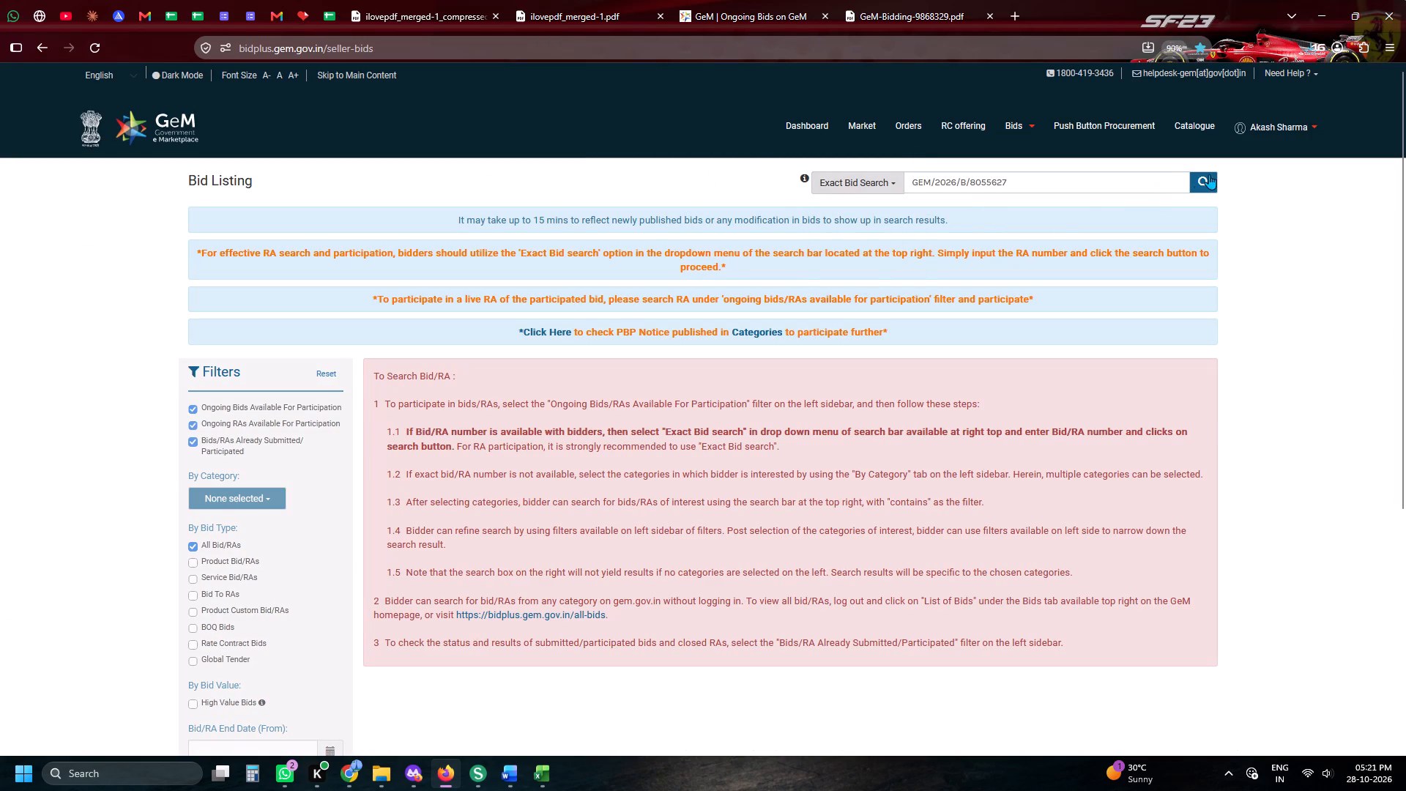
click(1209, 174)
Open the bid document of GEM/2026/B/8055627, find the consignee address, and search Google for its PIN code 387001 to identify the state.
click(455, 406)
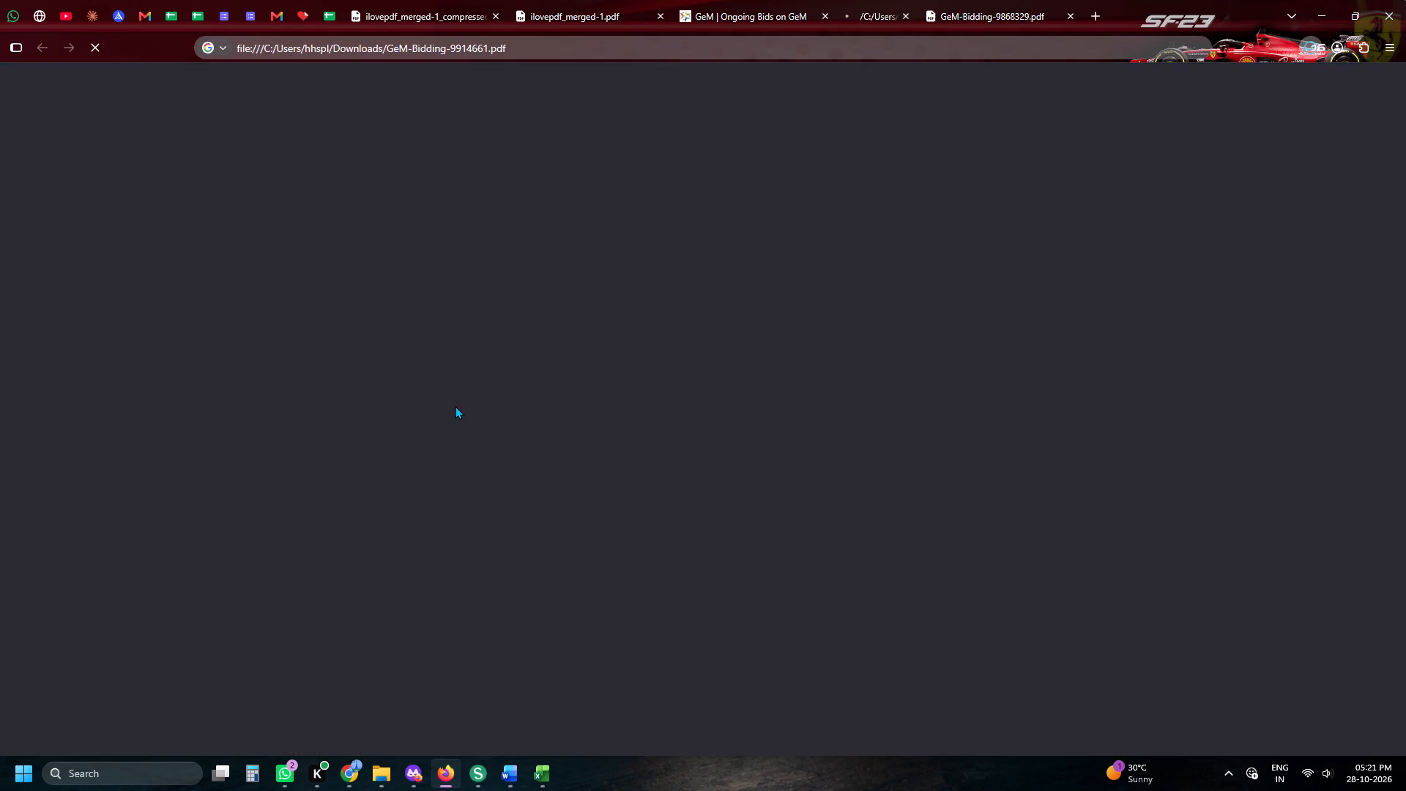
click(512, 376)
key(space)
key(space)
key(space)
key(space)
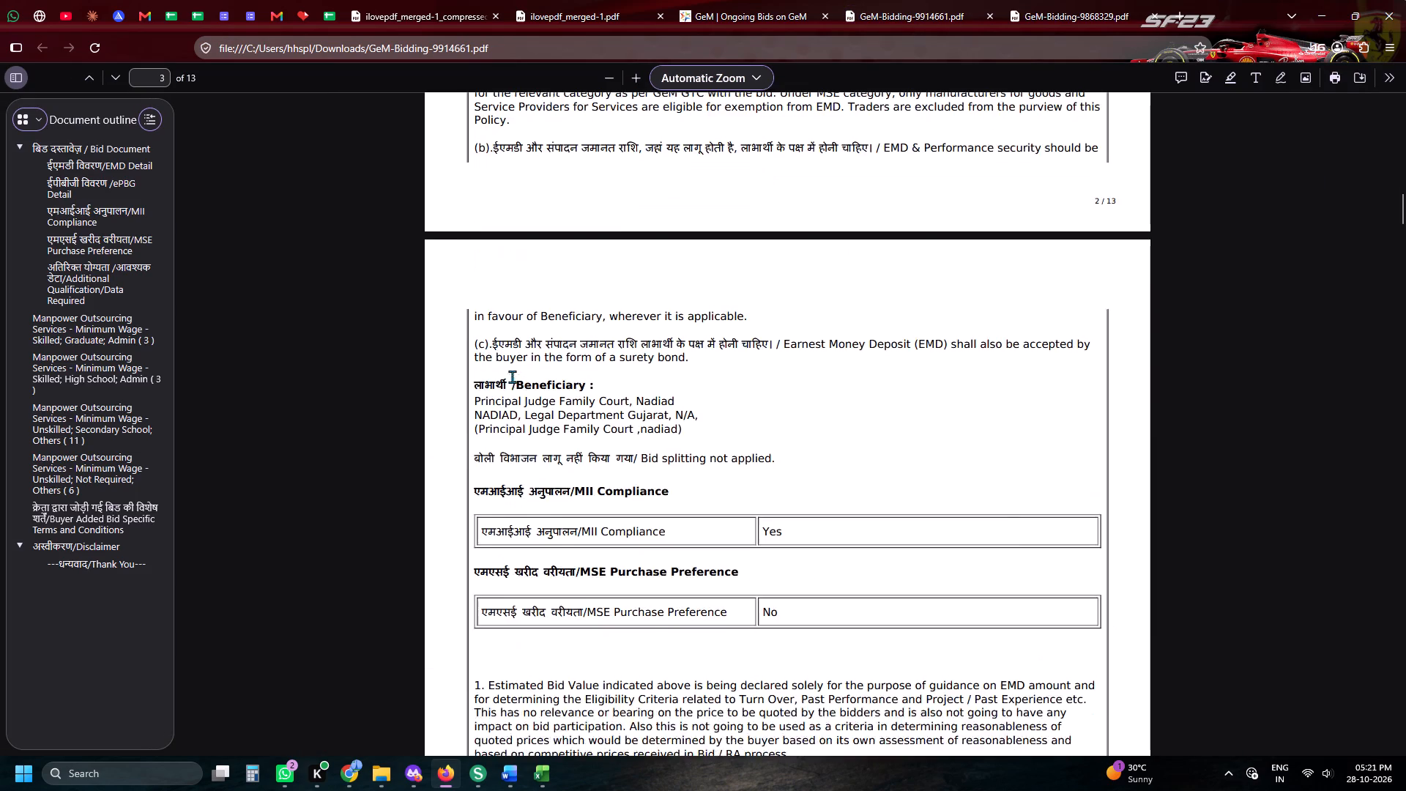
key(space)
key(space)
key(space)
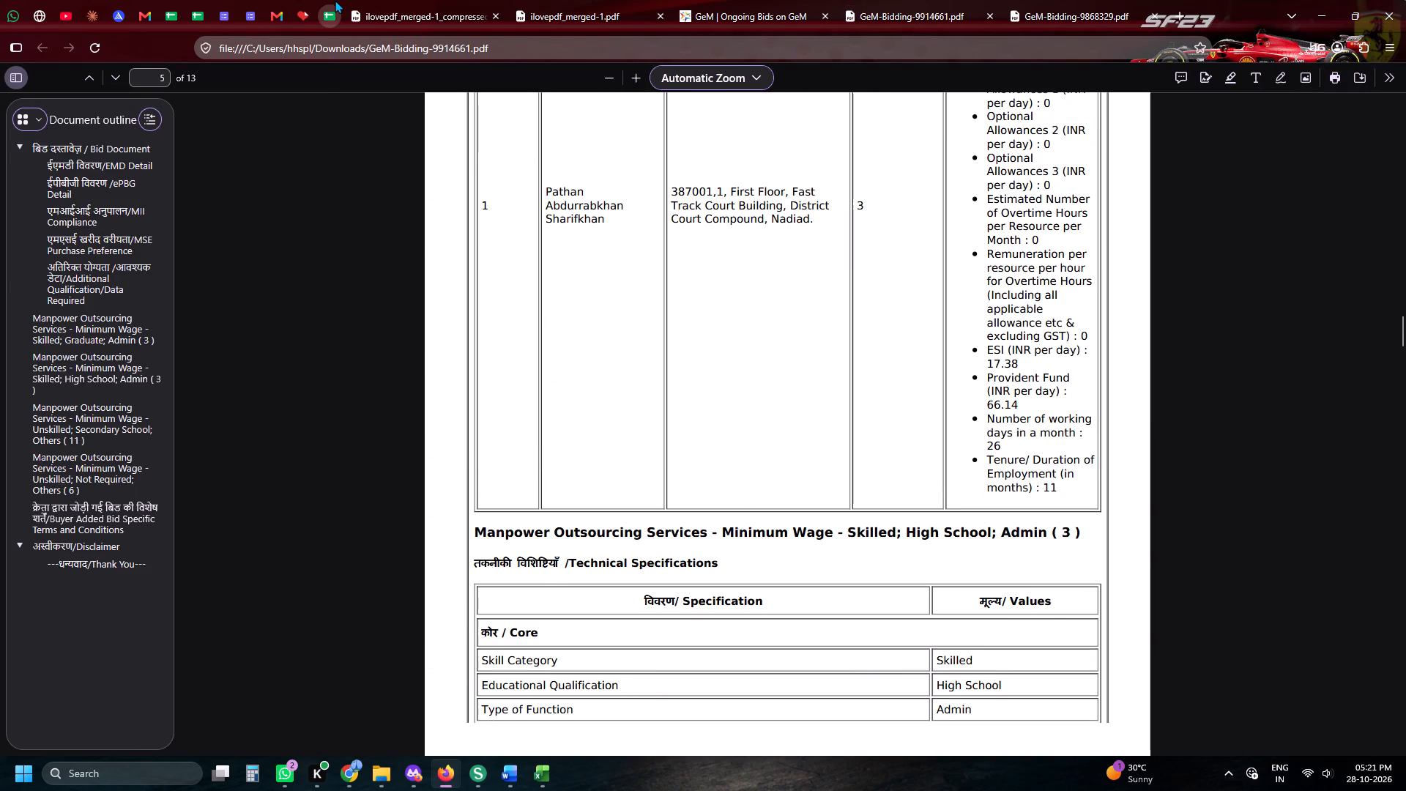
double_click(696, 190)
right_click(696, 190)
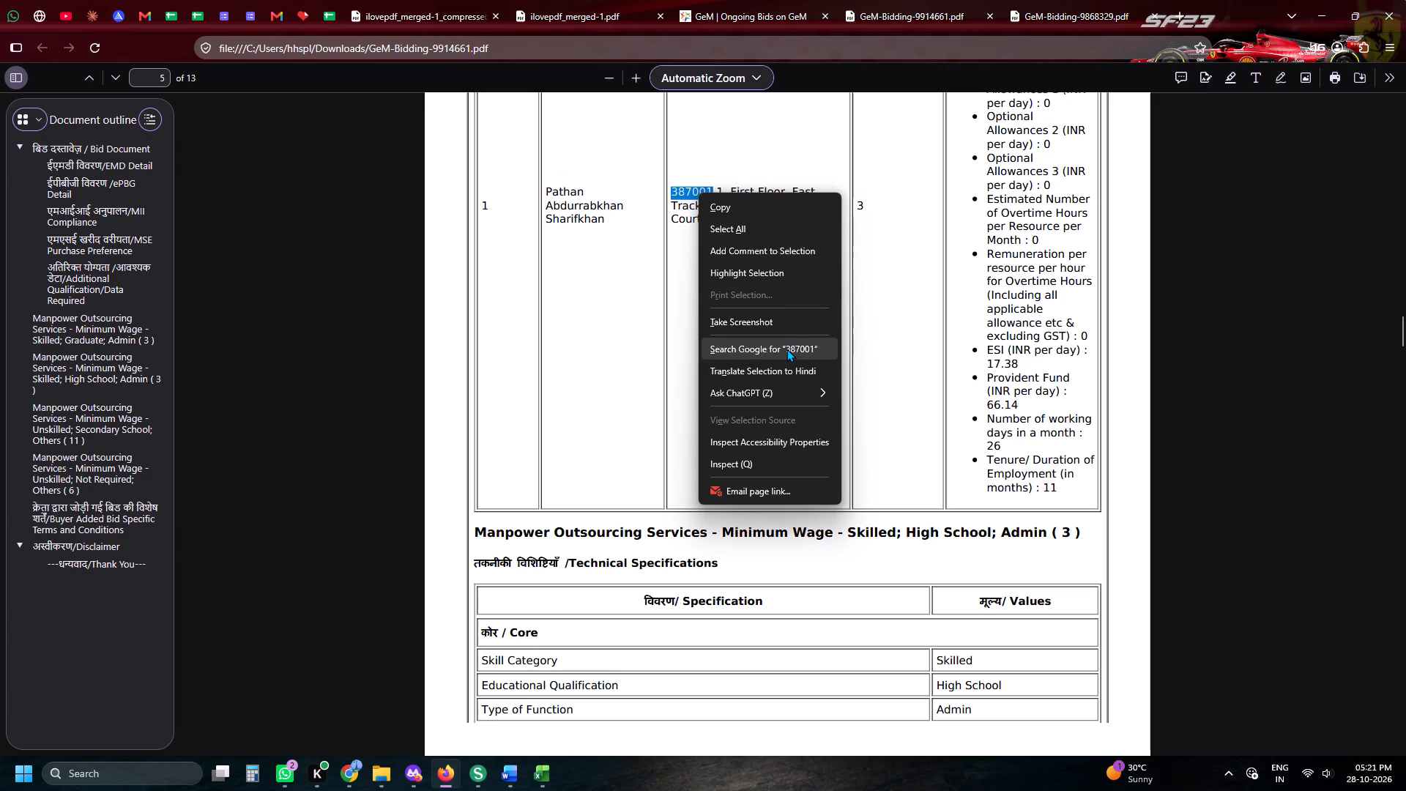
click(785, 350)
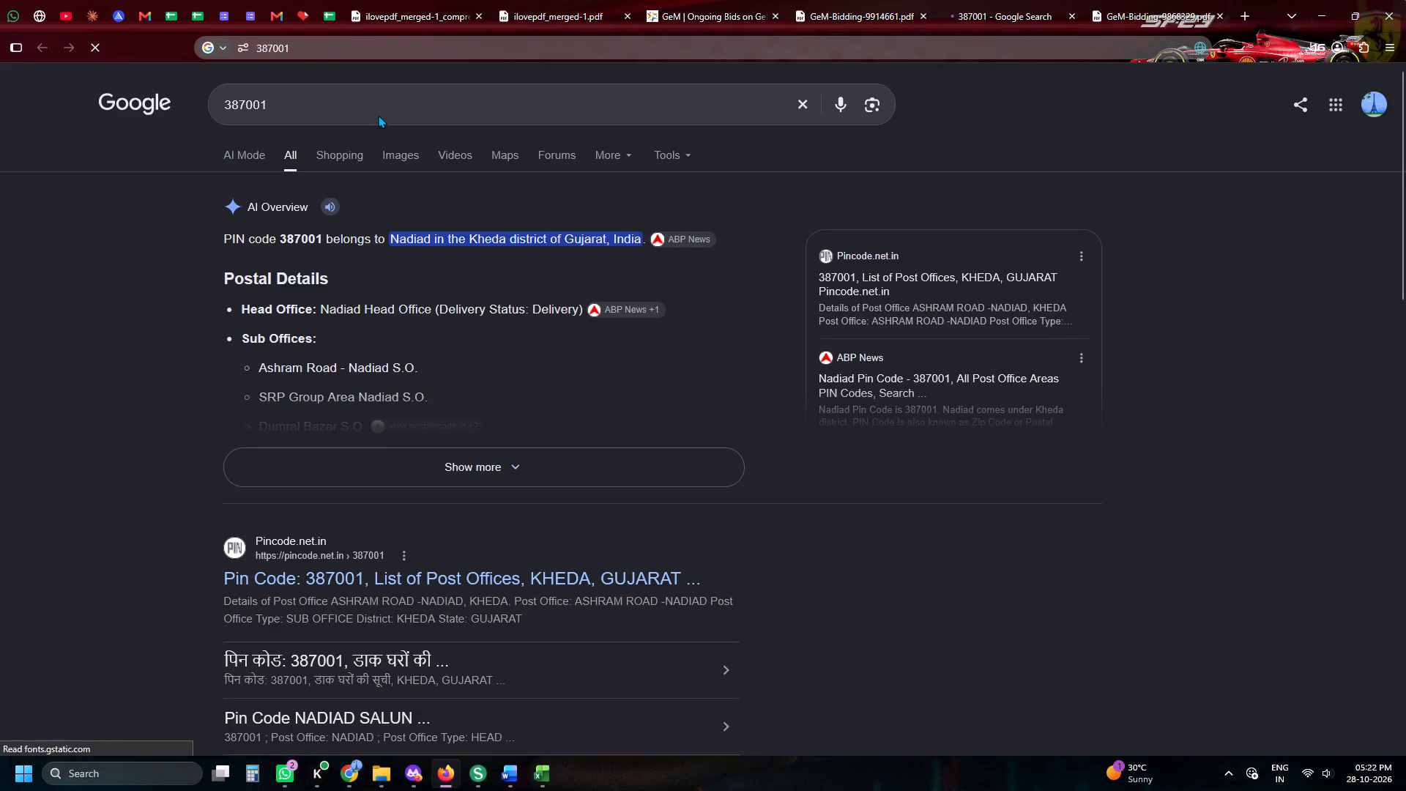
Enter GJ as the state for bid GEM/2026/B/8055627 in the HHSPL PART. sheet of Daily Tender Sheet 2026.
click(317, 11)
click(948, 421)
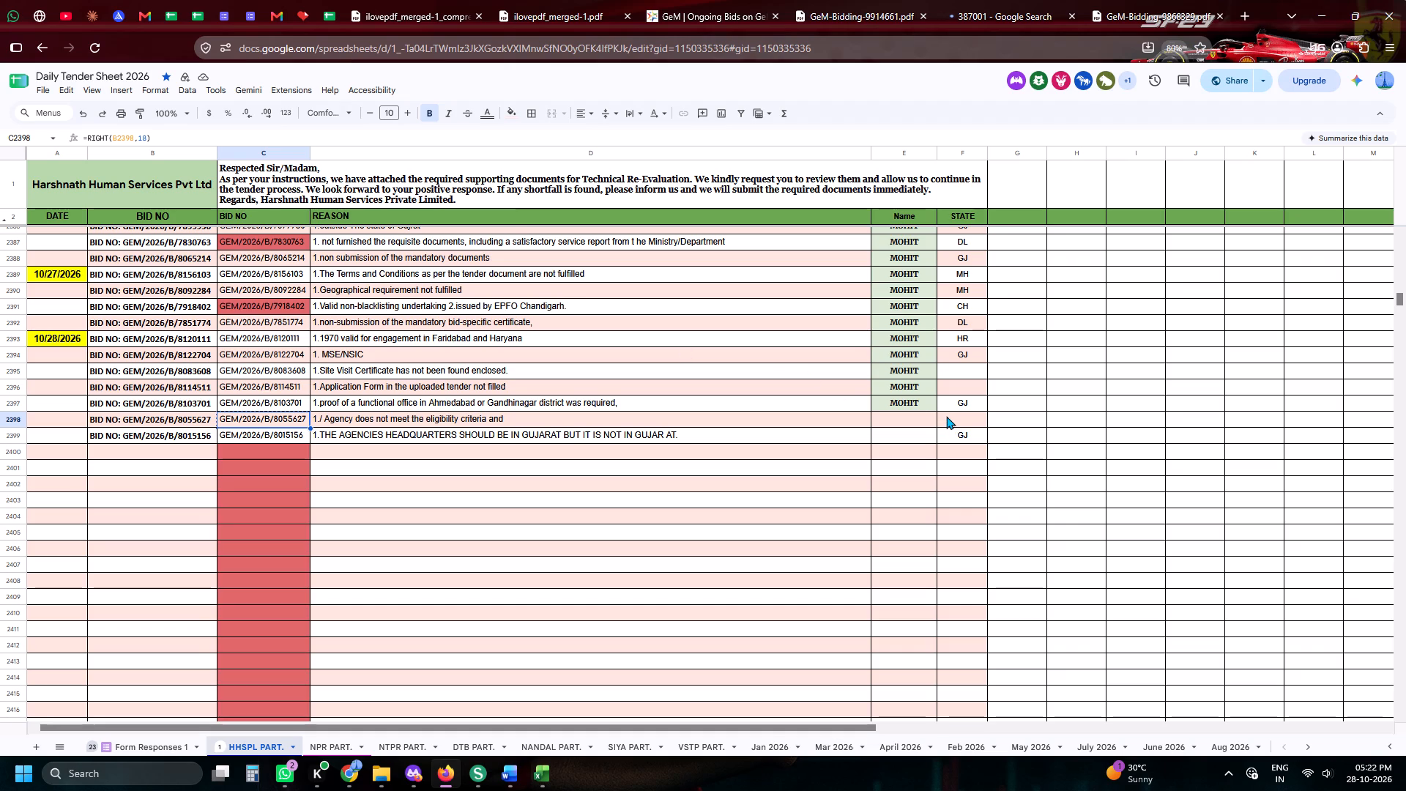
key(ctrl+d)
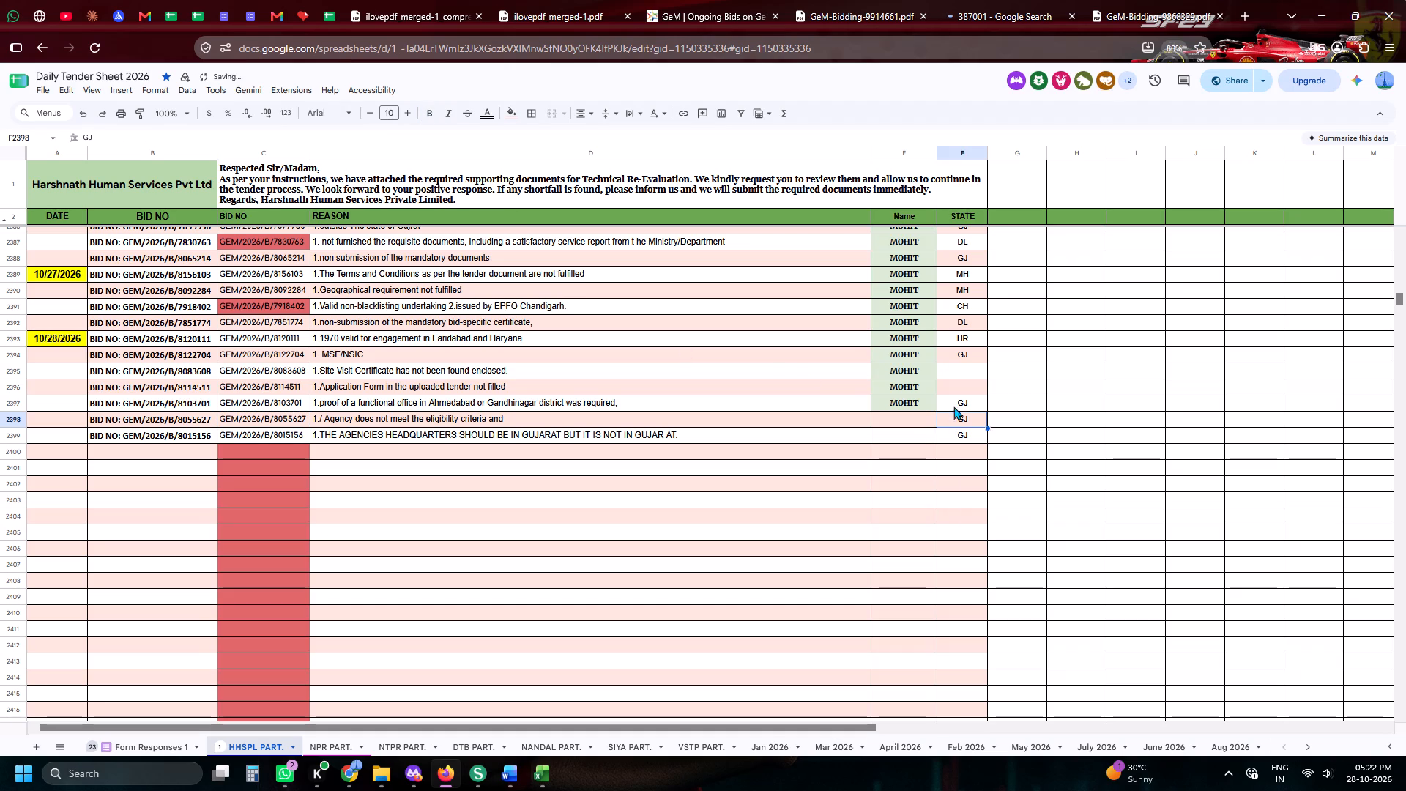
Copy bid number GEM/2026/B/8083608 from the tender sheet and look it up with Exact Bid Search on GeM.
click(267, 367)
key(ctrl+c)
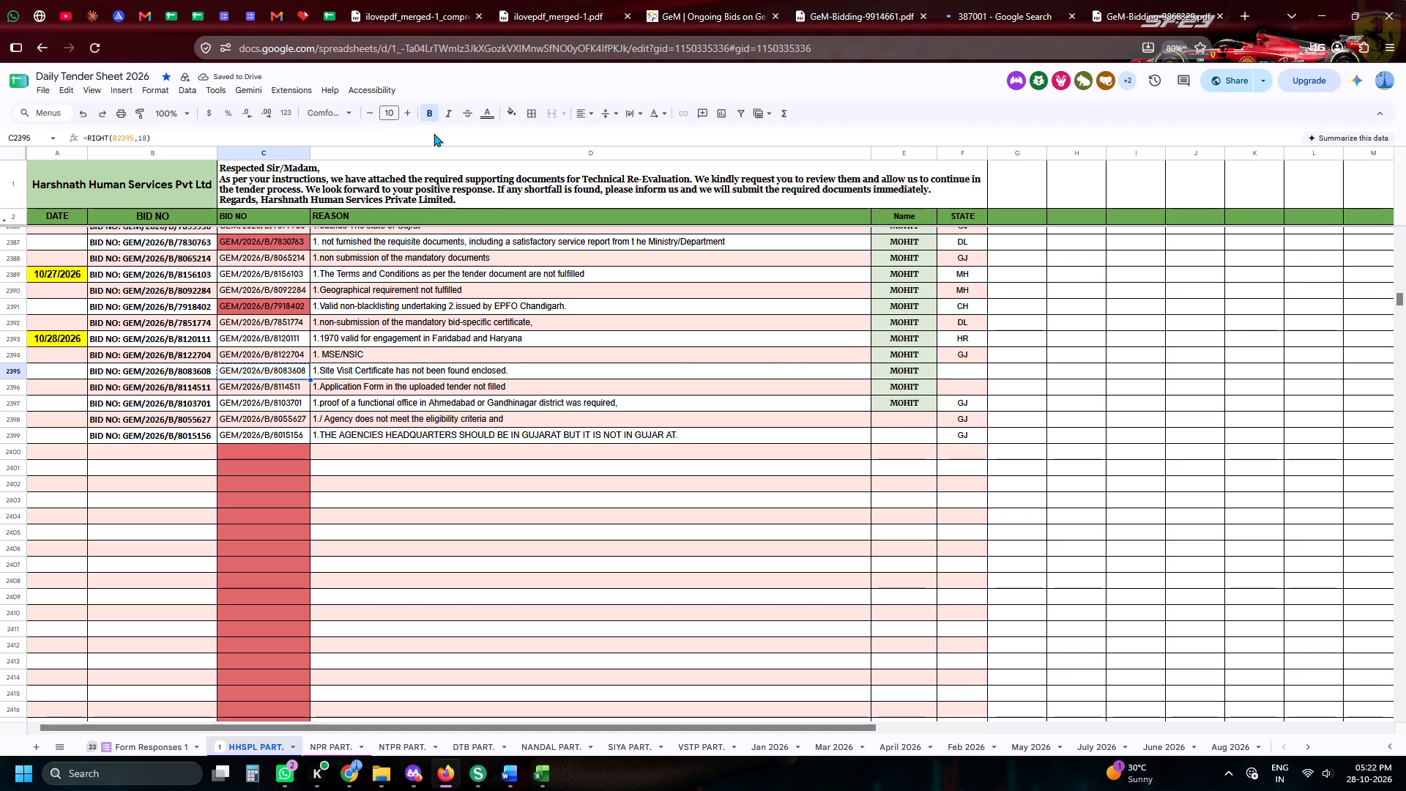
key(ctrl+c)
key(ctrl+c)
click(743, 0)
click(1037, 179)
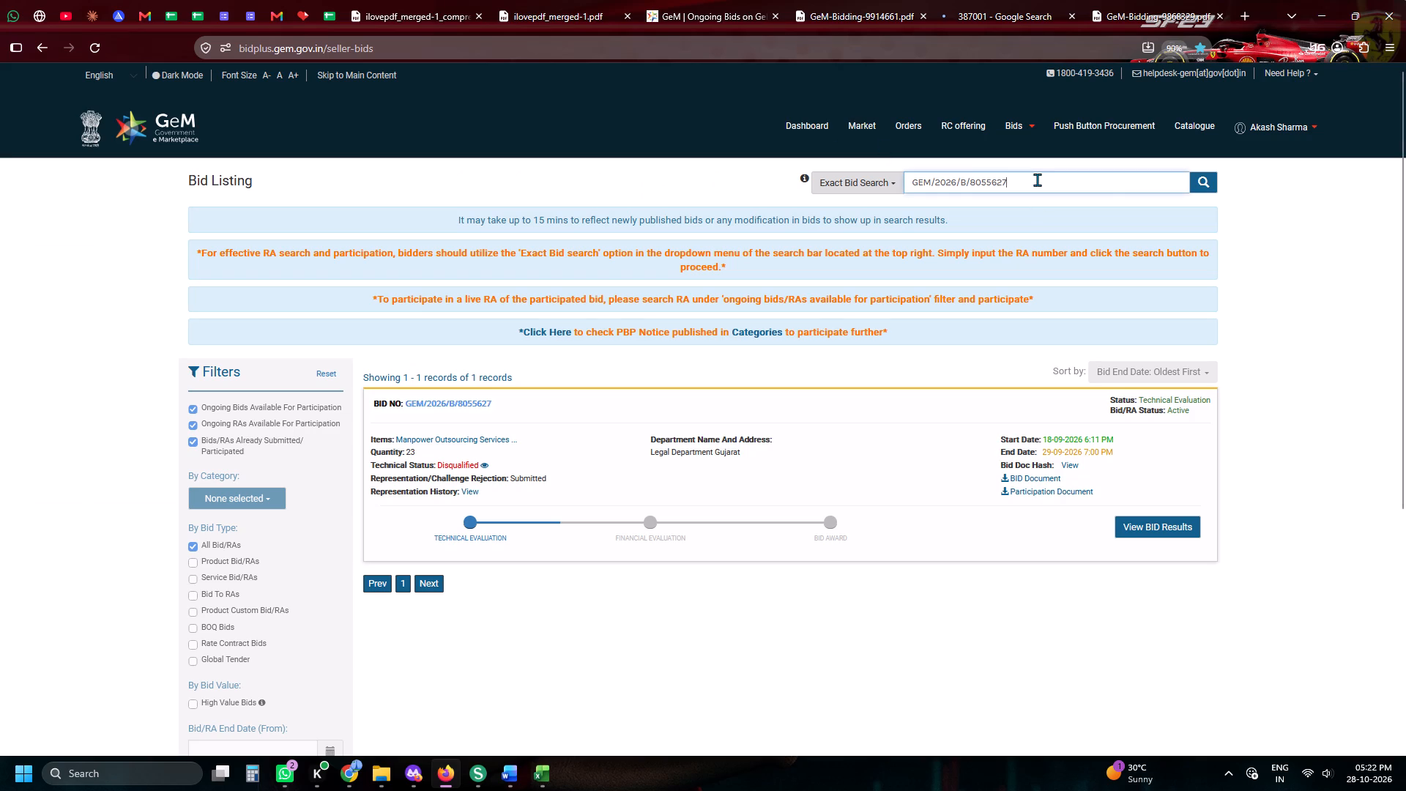
key(ctrl+a)
key(ctrl+v)
click(1197, 182)
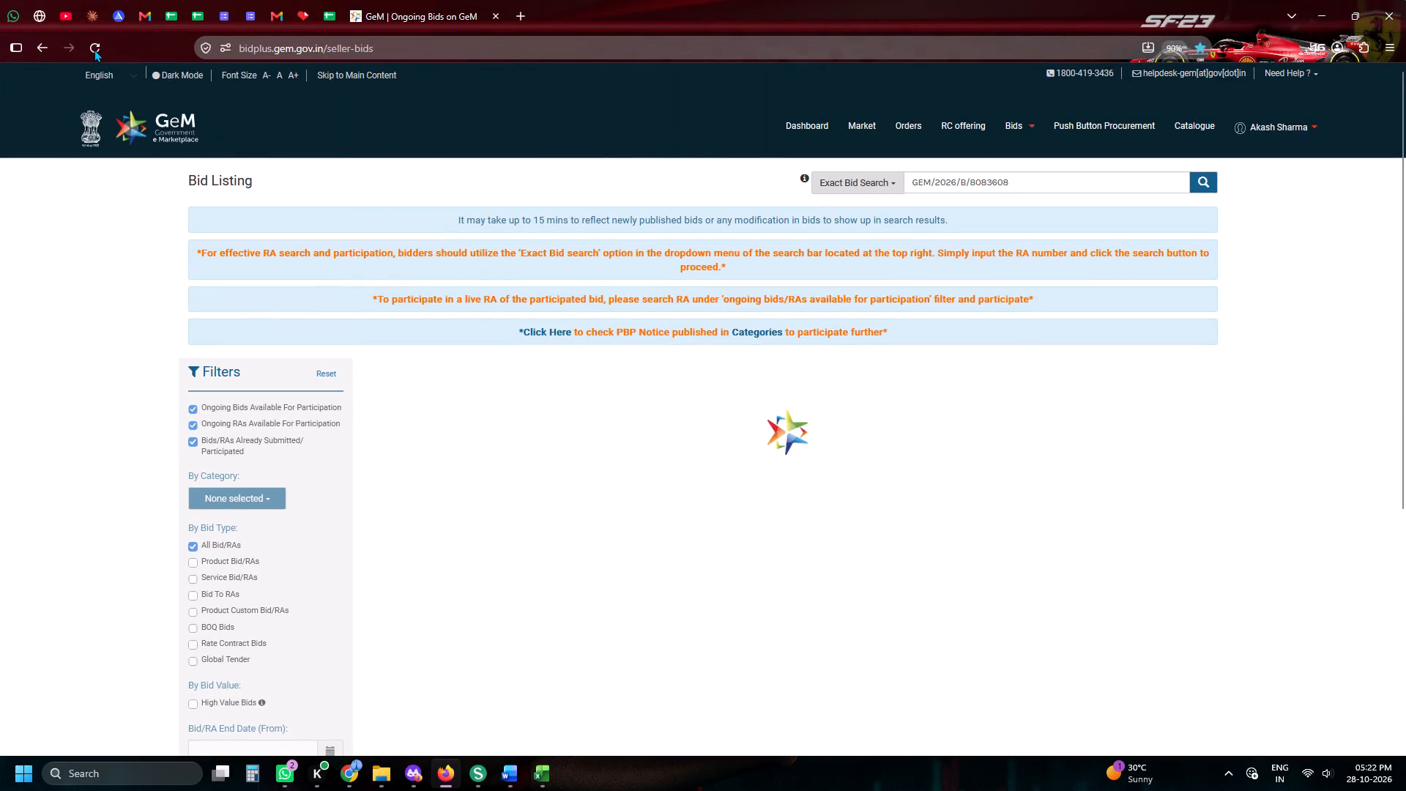
Reload the GeM bid listing and search again for GEM/2026/B/8083608 using Exact Bid Search.
click(94, 48)
click(944, 182)
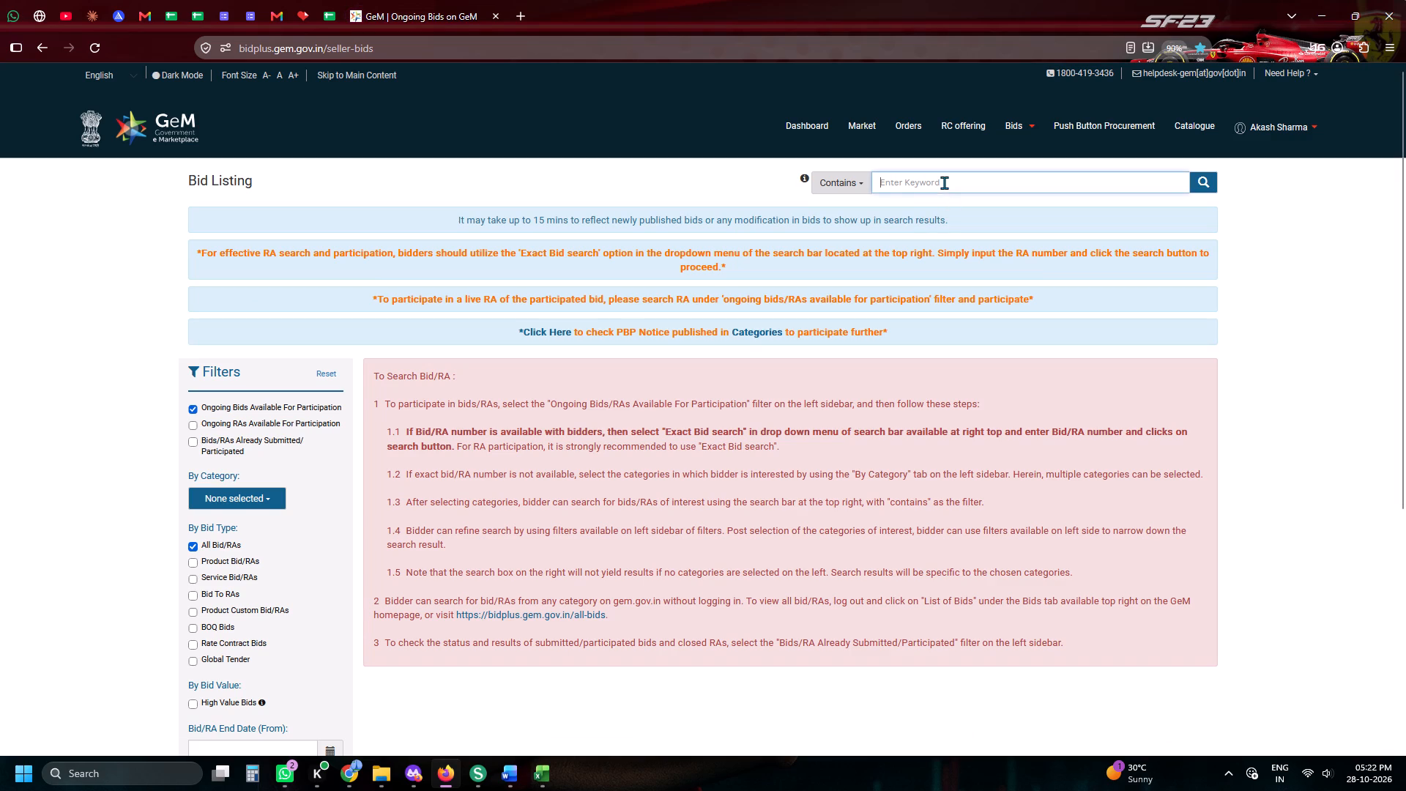
key(ctrl+v)
click(863, 174)
click(841, 241)
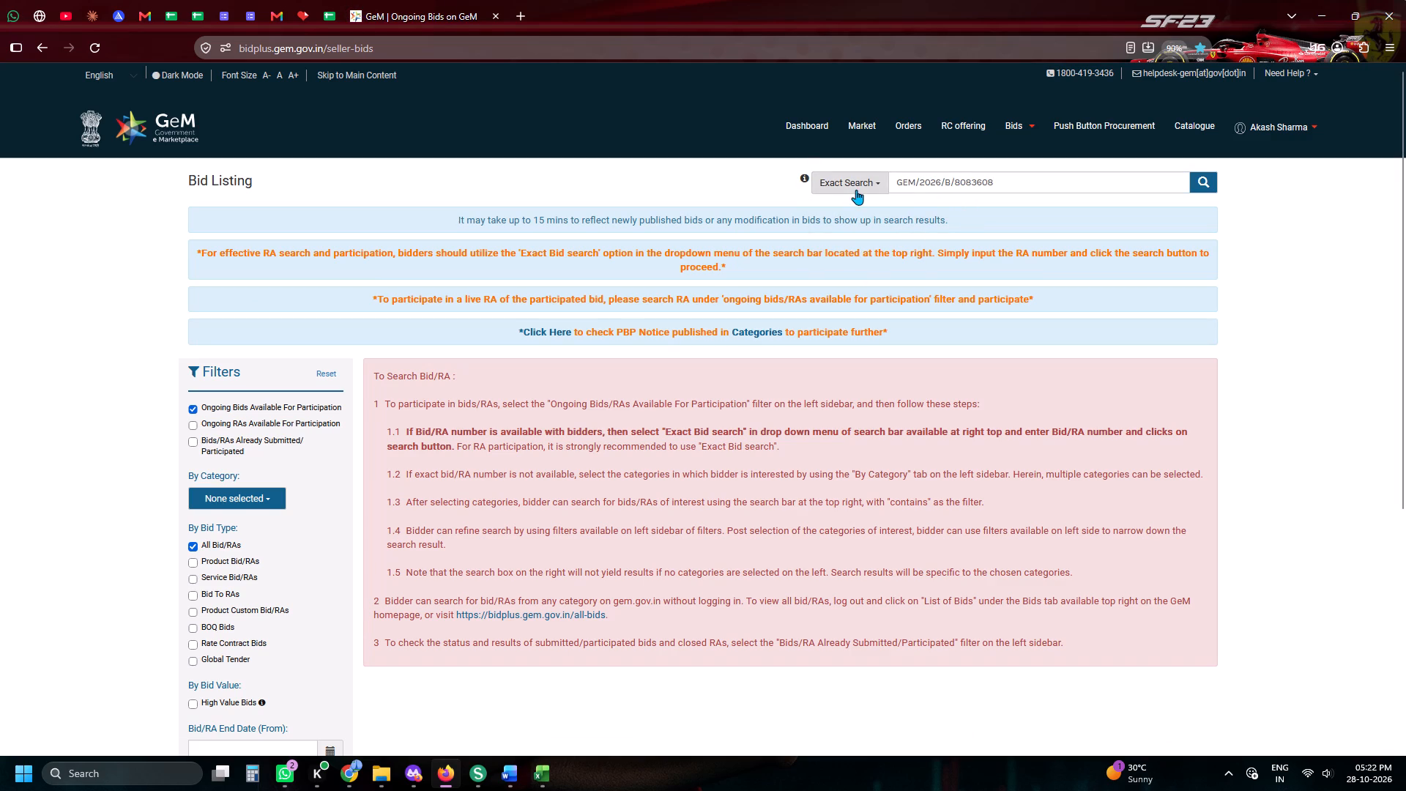
click(856, 190)
click(847, 257)
click(1203, 187)
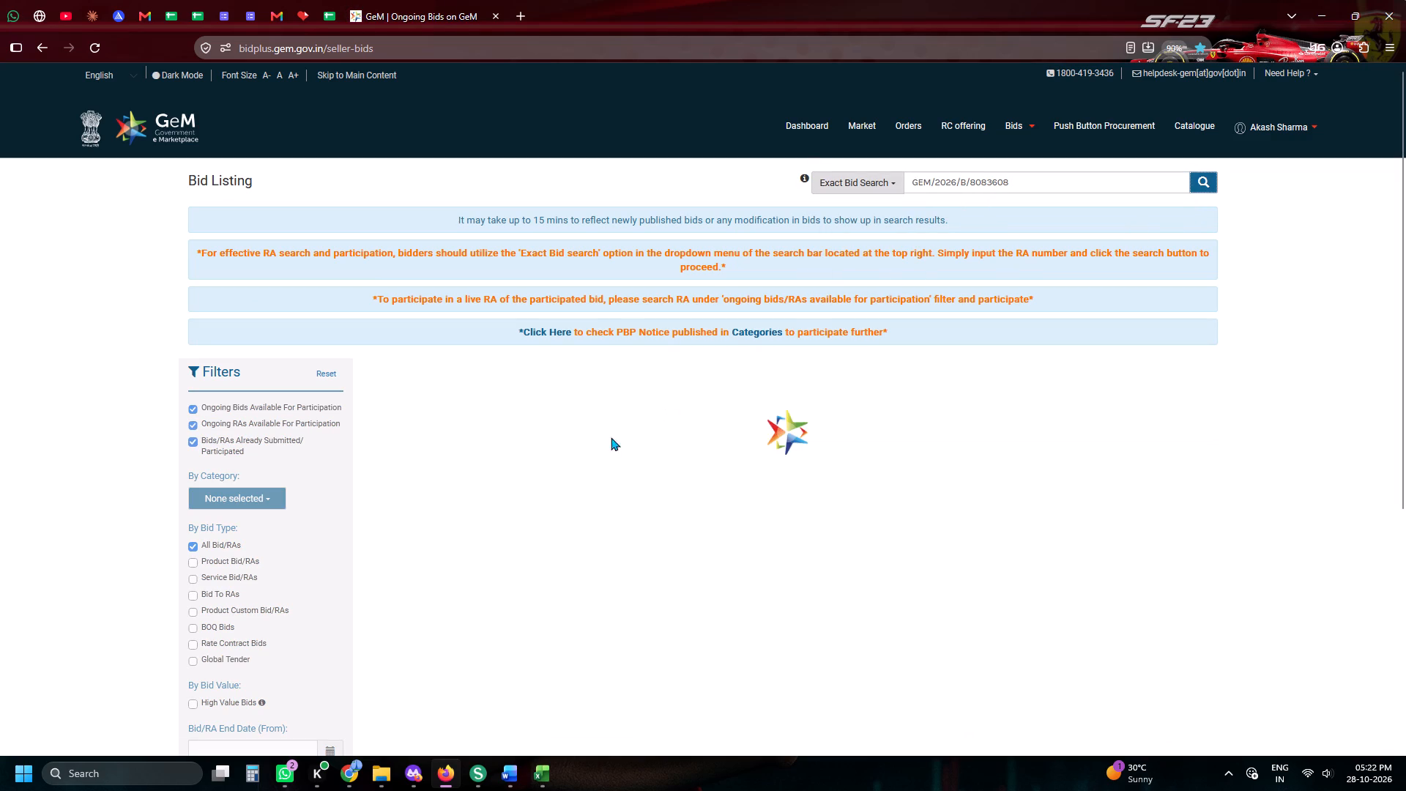
Open the bid document of GEM/2026/B/8083608.
click(443, 408)
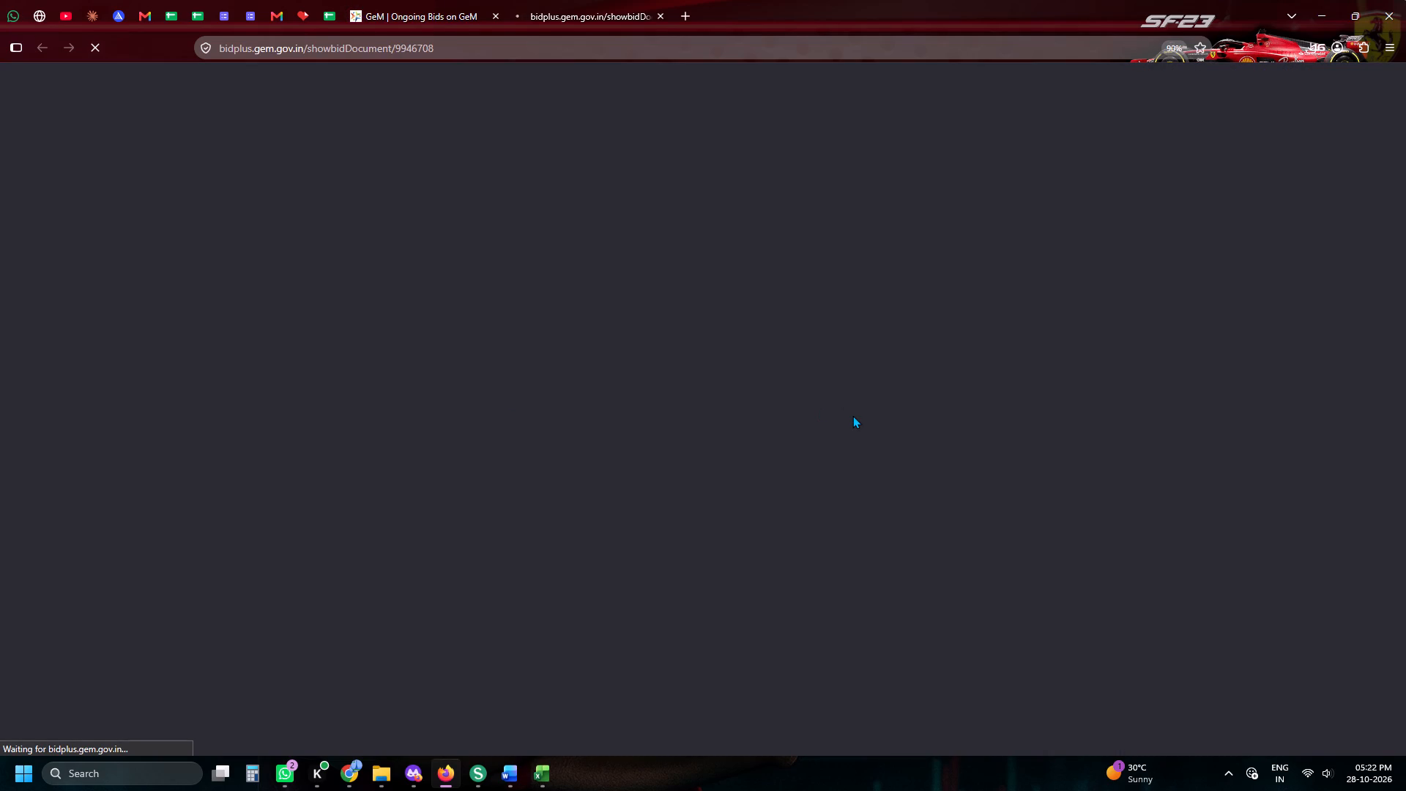
Look through the bid document of GEM/2026/B/8083608 for the consignee's address to identify the state.
click(852, 415)
key(space)
key(space)
key(space)
key(space)
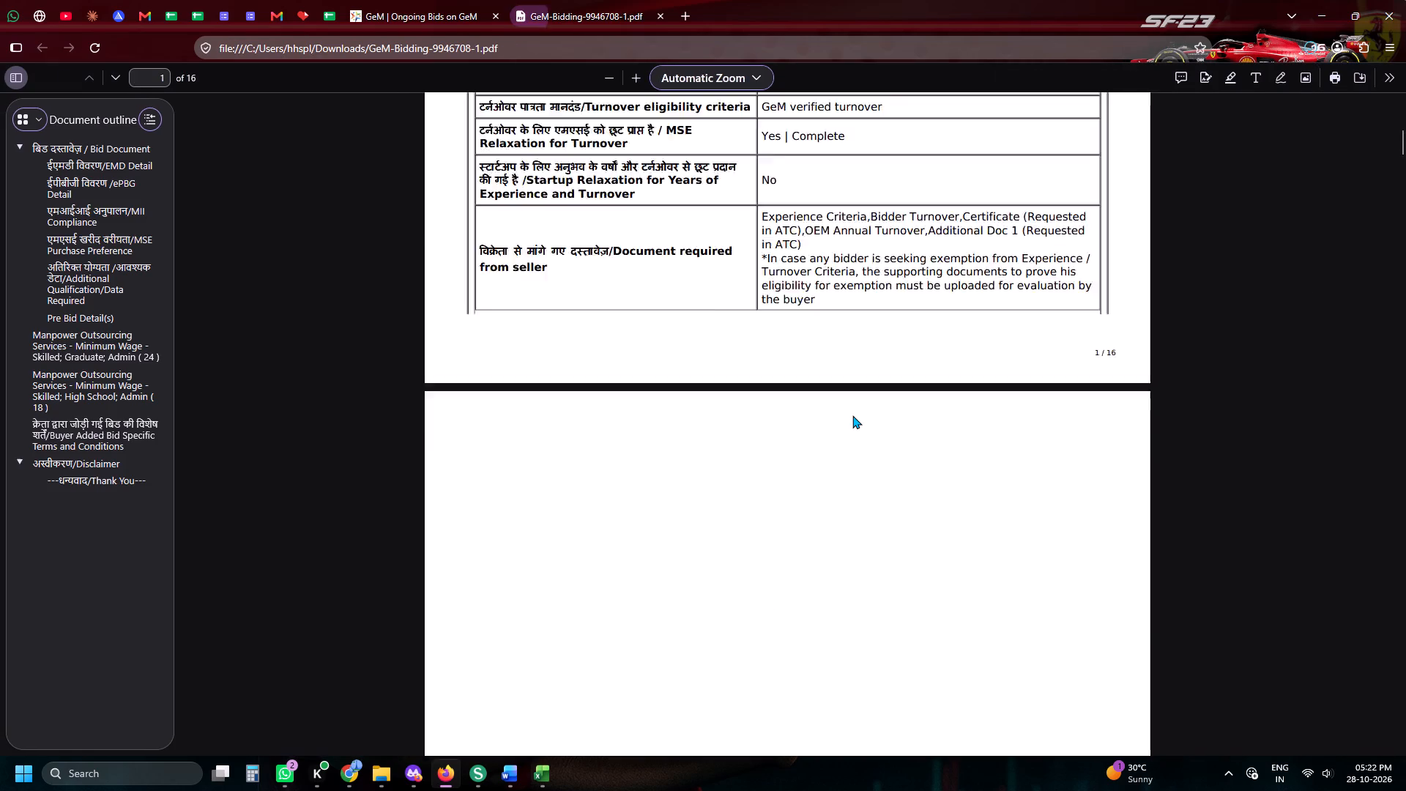
key(space)
key(space)
key(space)
key(space)
key(space)
key(space)
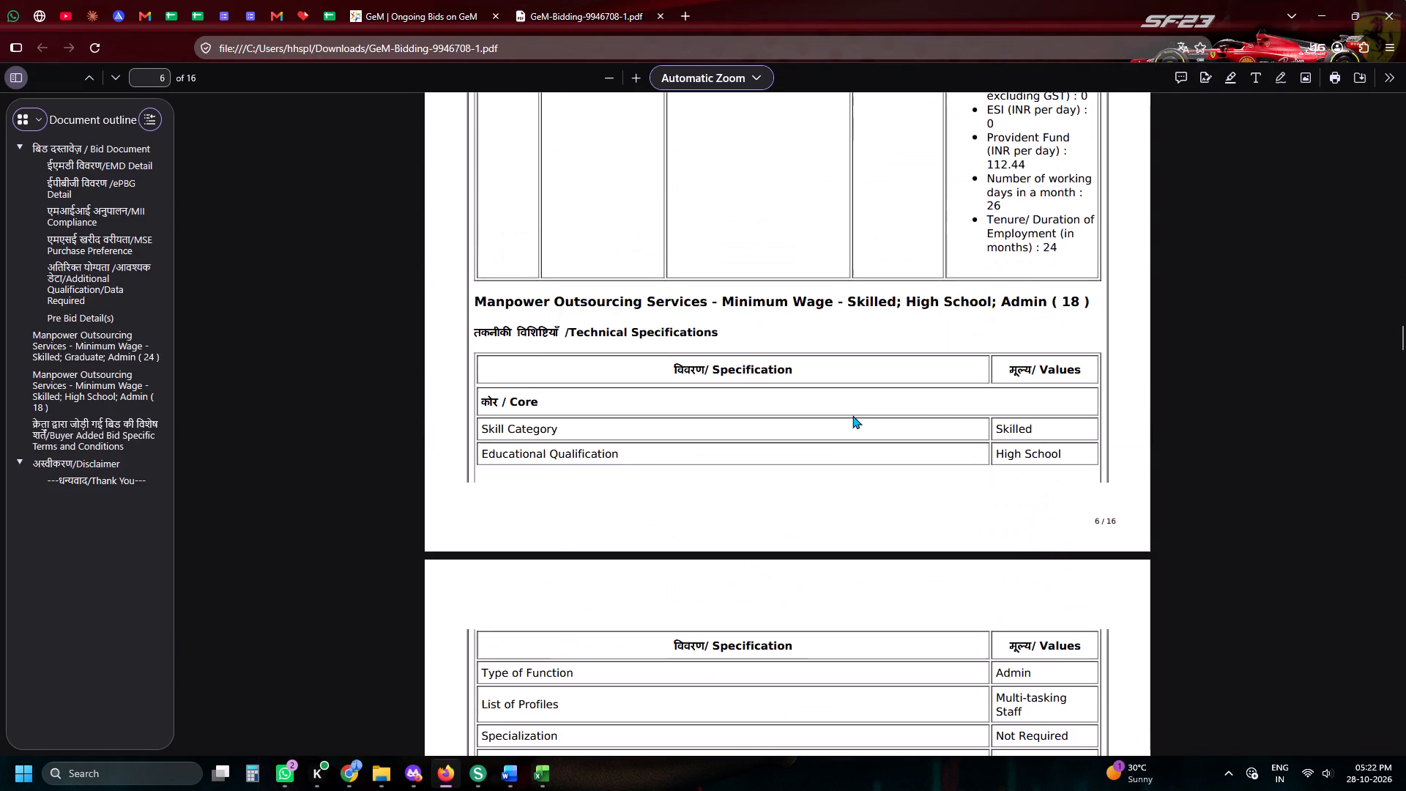
scroll(852, 415, up, 2)
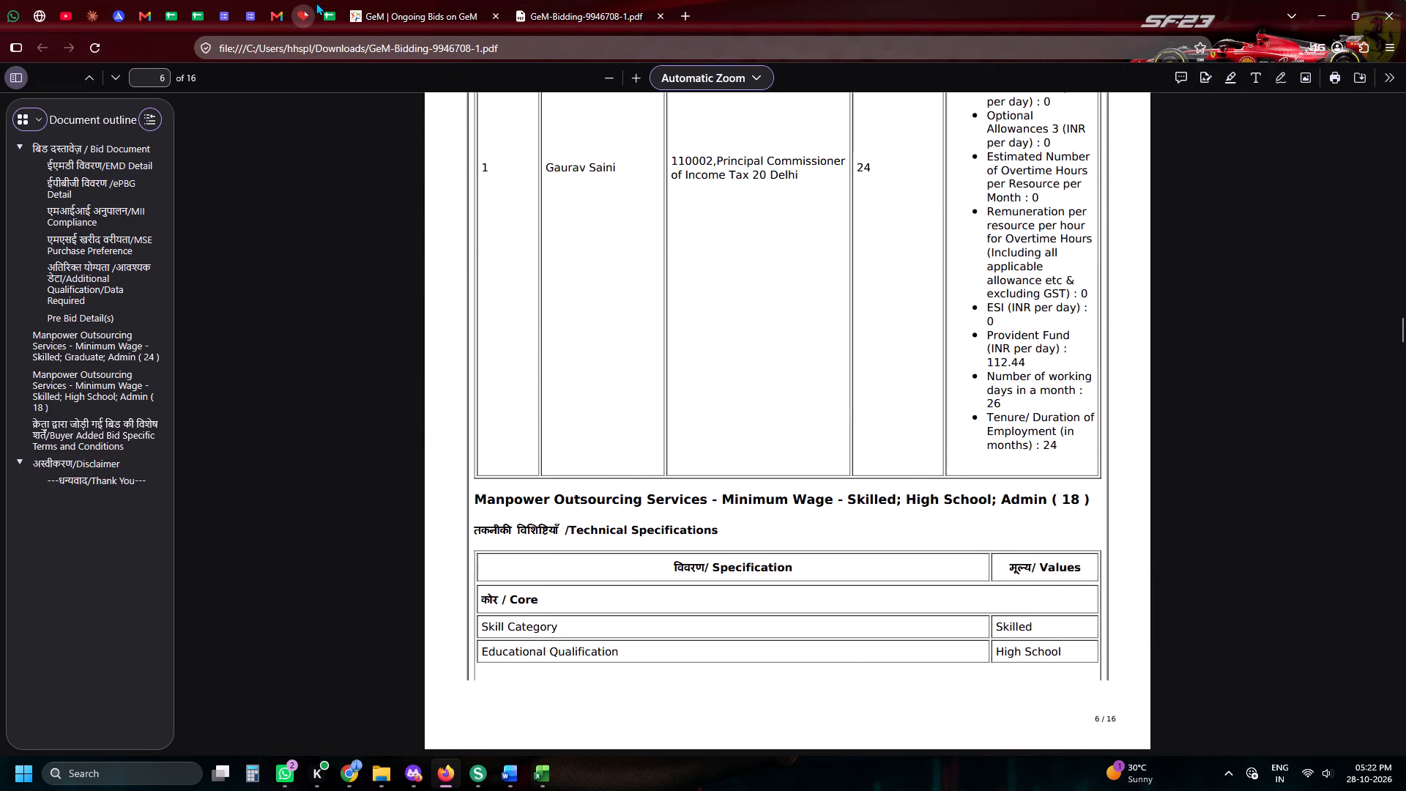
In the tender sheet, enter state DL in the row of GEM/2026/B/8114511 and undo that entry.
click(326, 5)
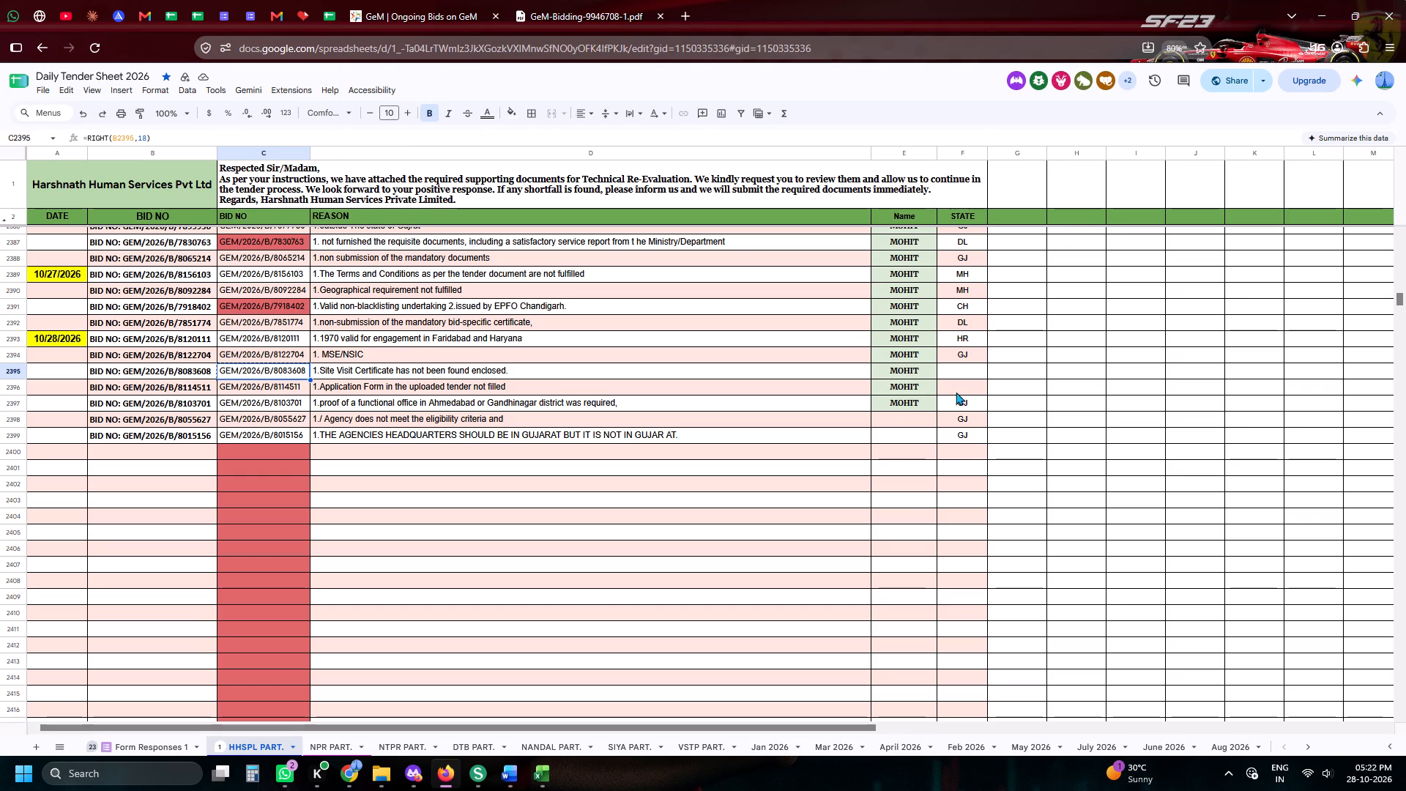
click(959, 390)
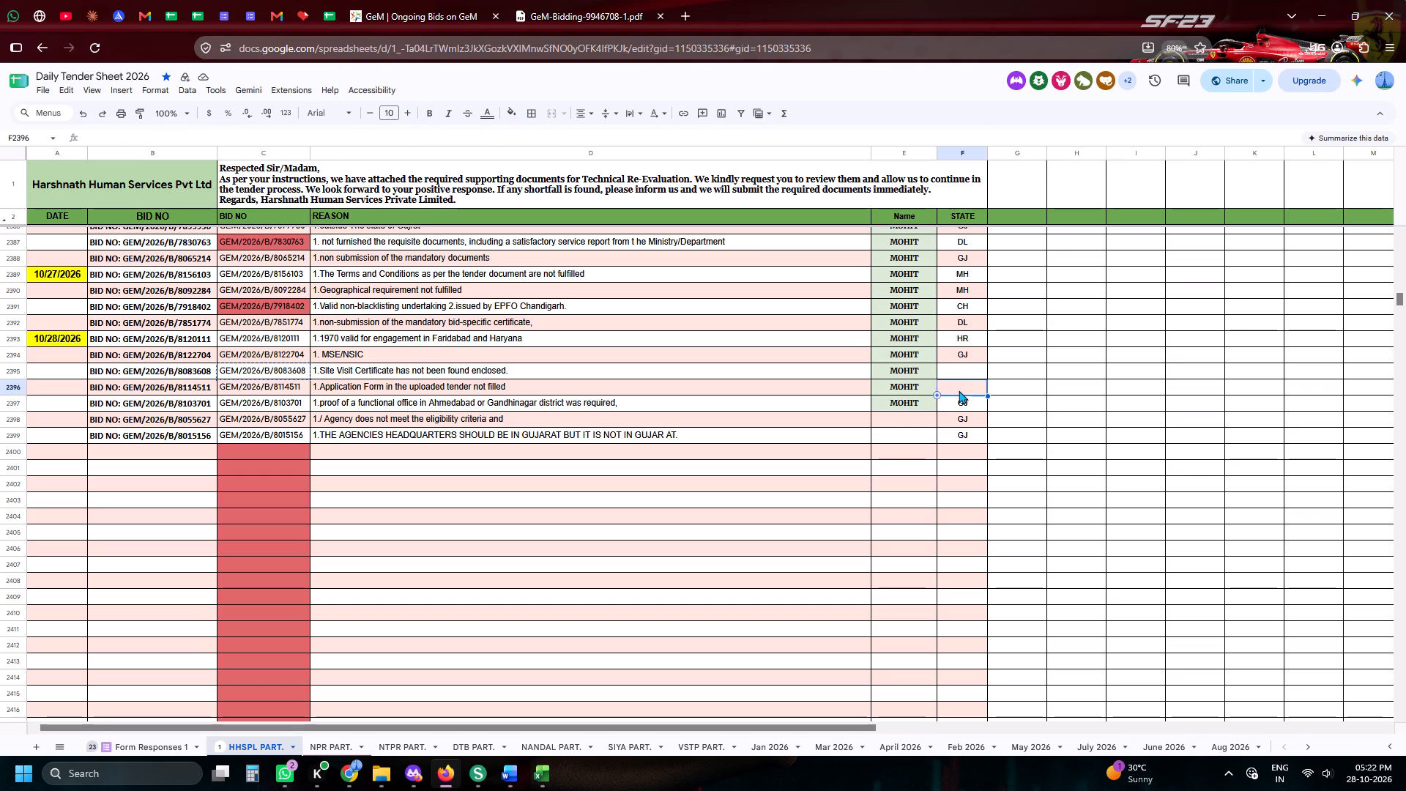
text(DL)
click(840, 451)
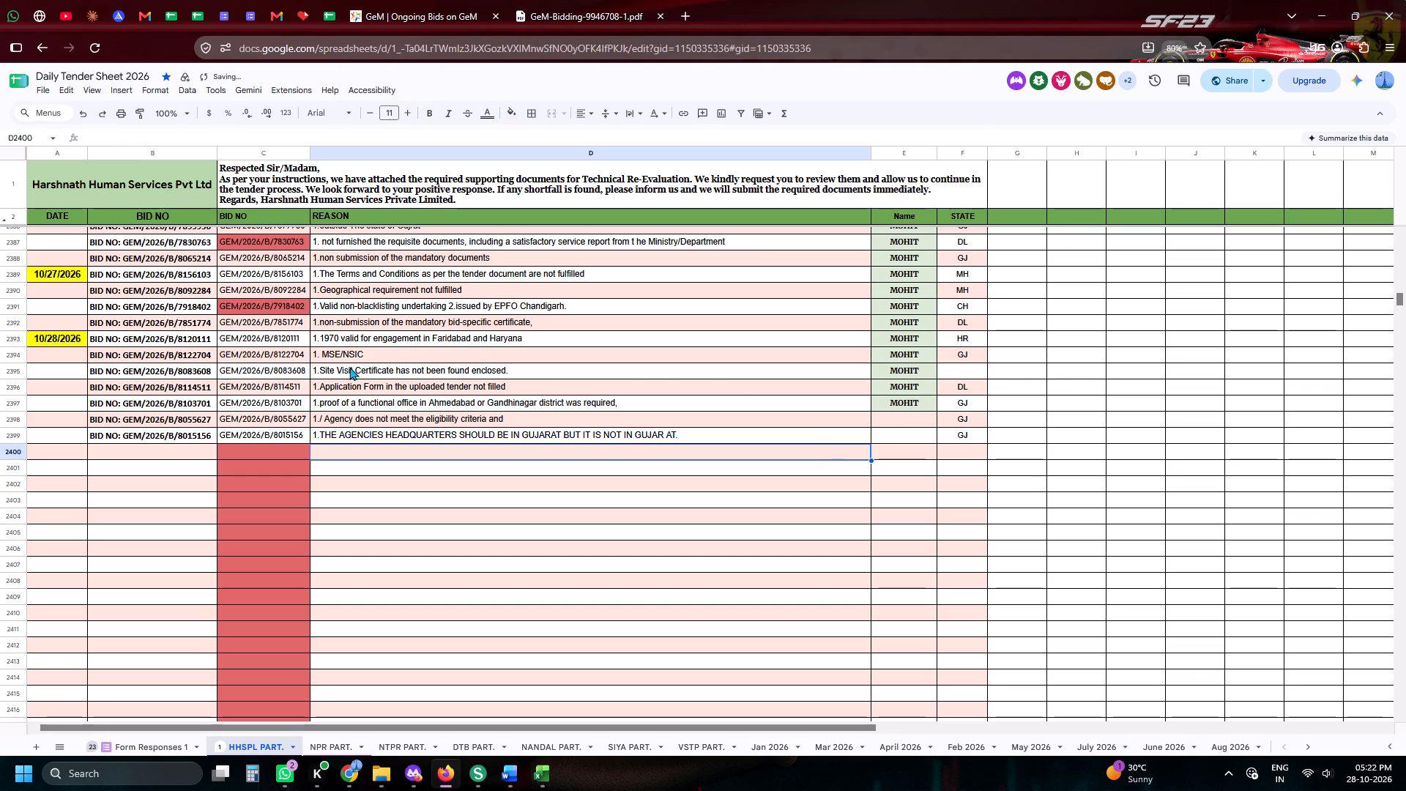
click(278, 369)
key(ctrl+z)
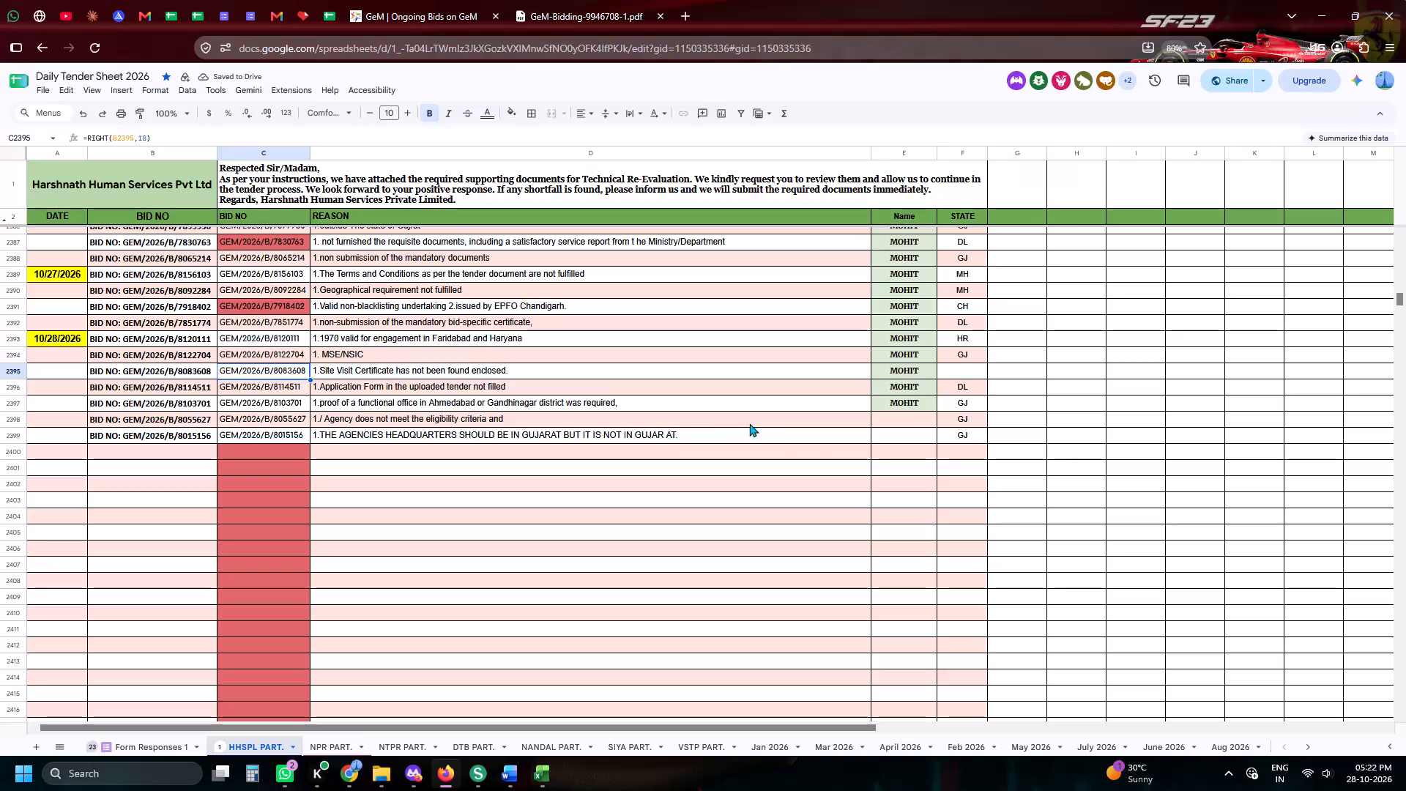
Set the state of GEM/2026/B/8083608 to DL in the tender sheet.
click(969, 378)
key(ctrl+v)
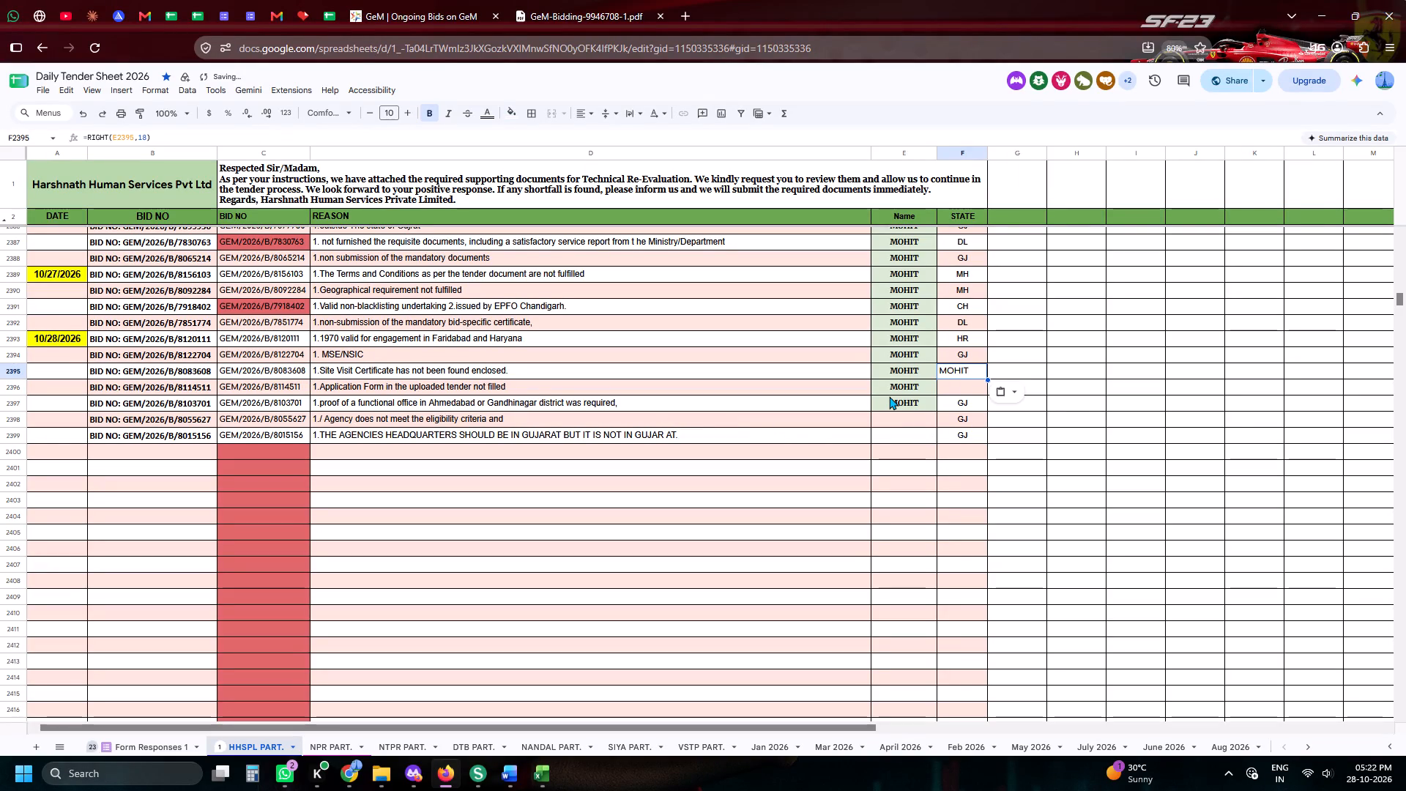
key(ctrl+z)
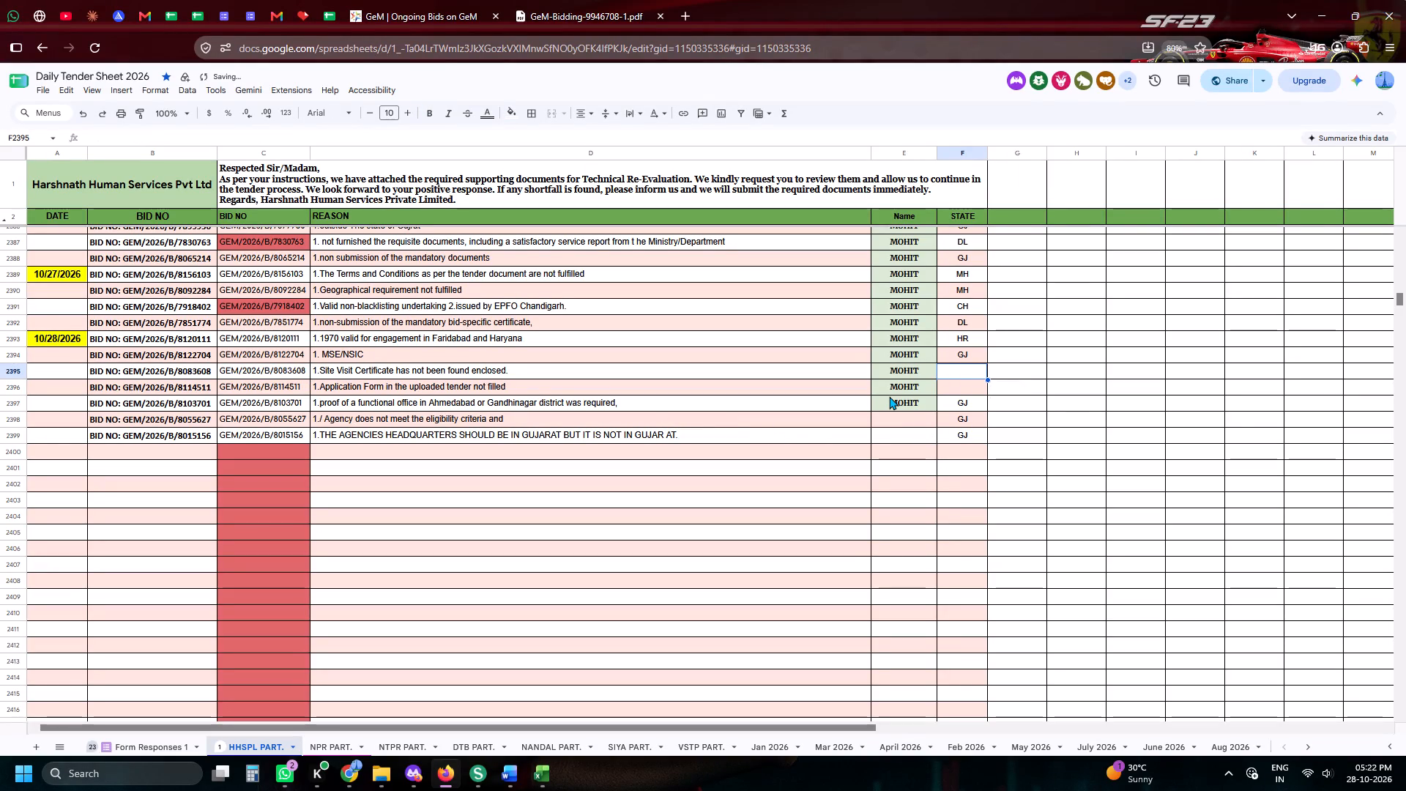
text(DL)
key(Tab)
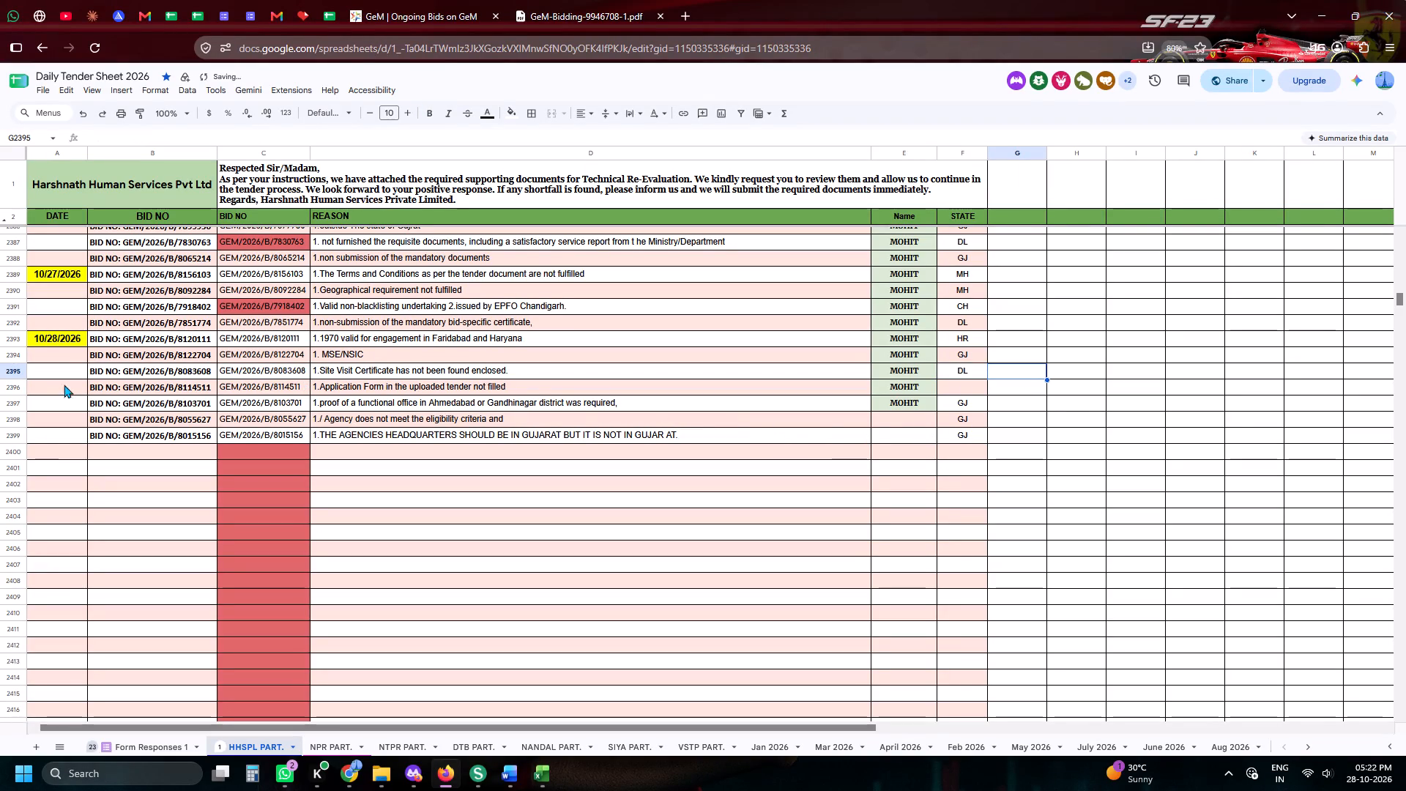
Copy bid number GEM/2026/B/8114511 from the tender sheet and find it with Exact Bid Search on GeM.
click(0, 387)
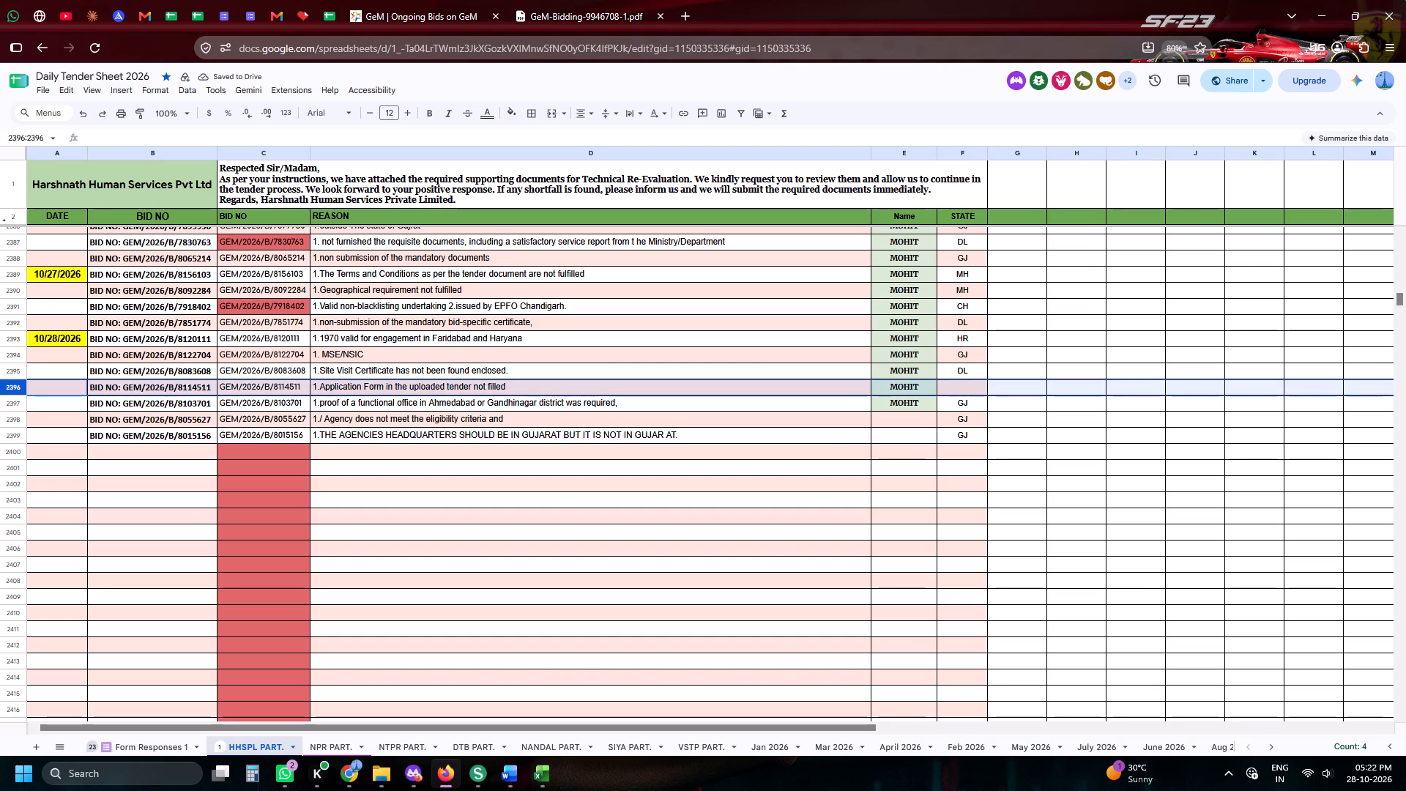
click(285, 385)
key(ctrl+c)
key(ctrl+c)
key(ctrl+c)
click(544, 0)
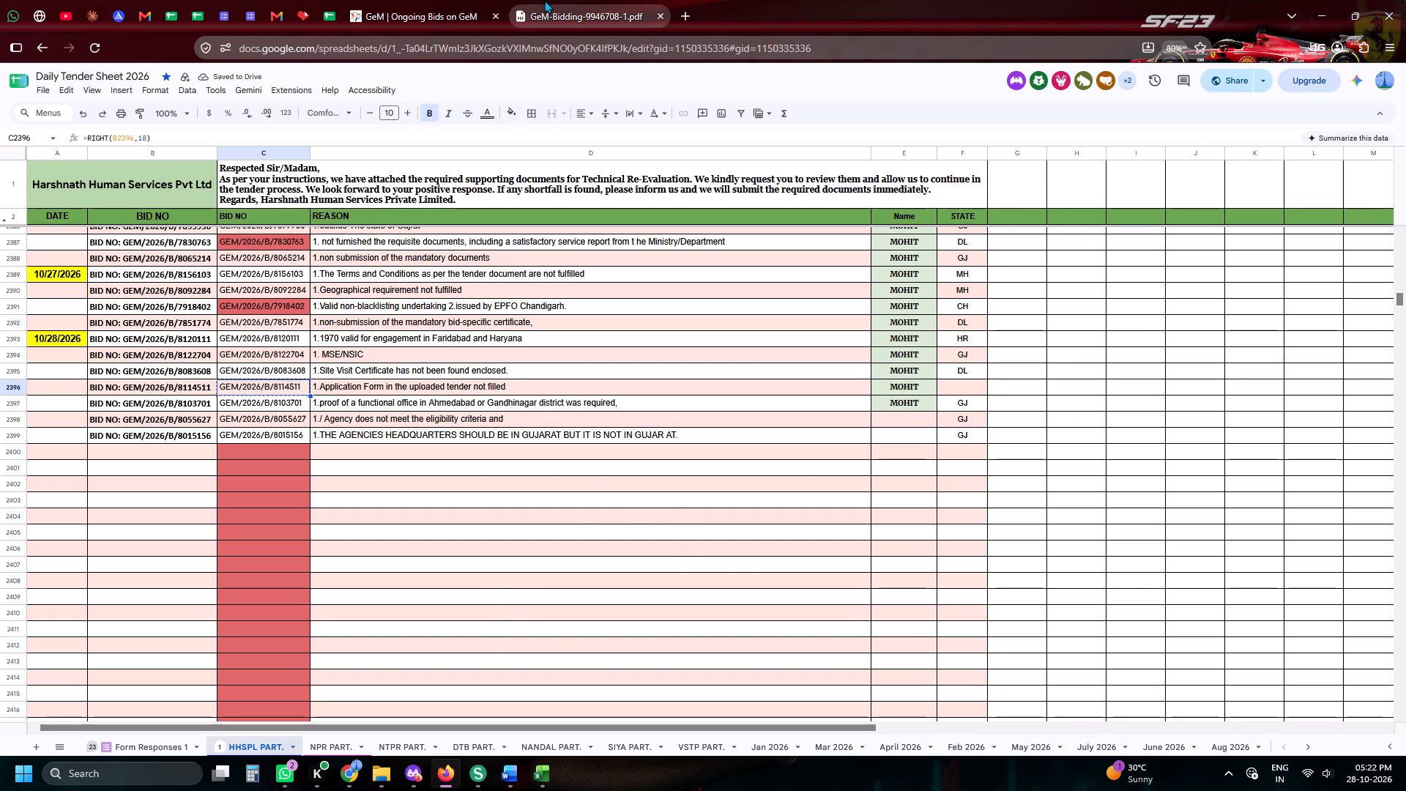
click(465, 8)
click(954, 179)
key(ctrl+a)
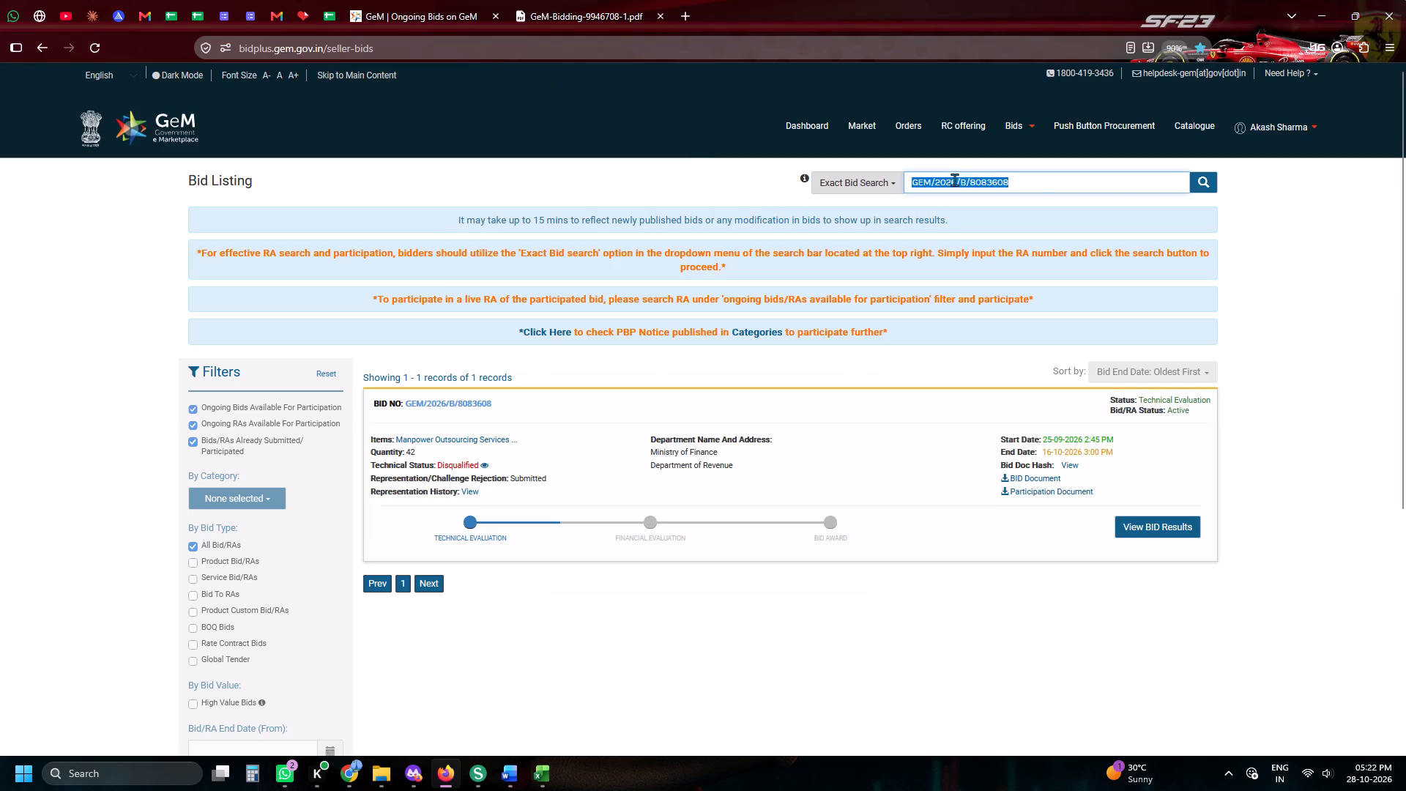
key(ctrl+v)
click(1206, 187)
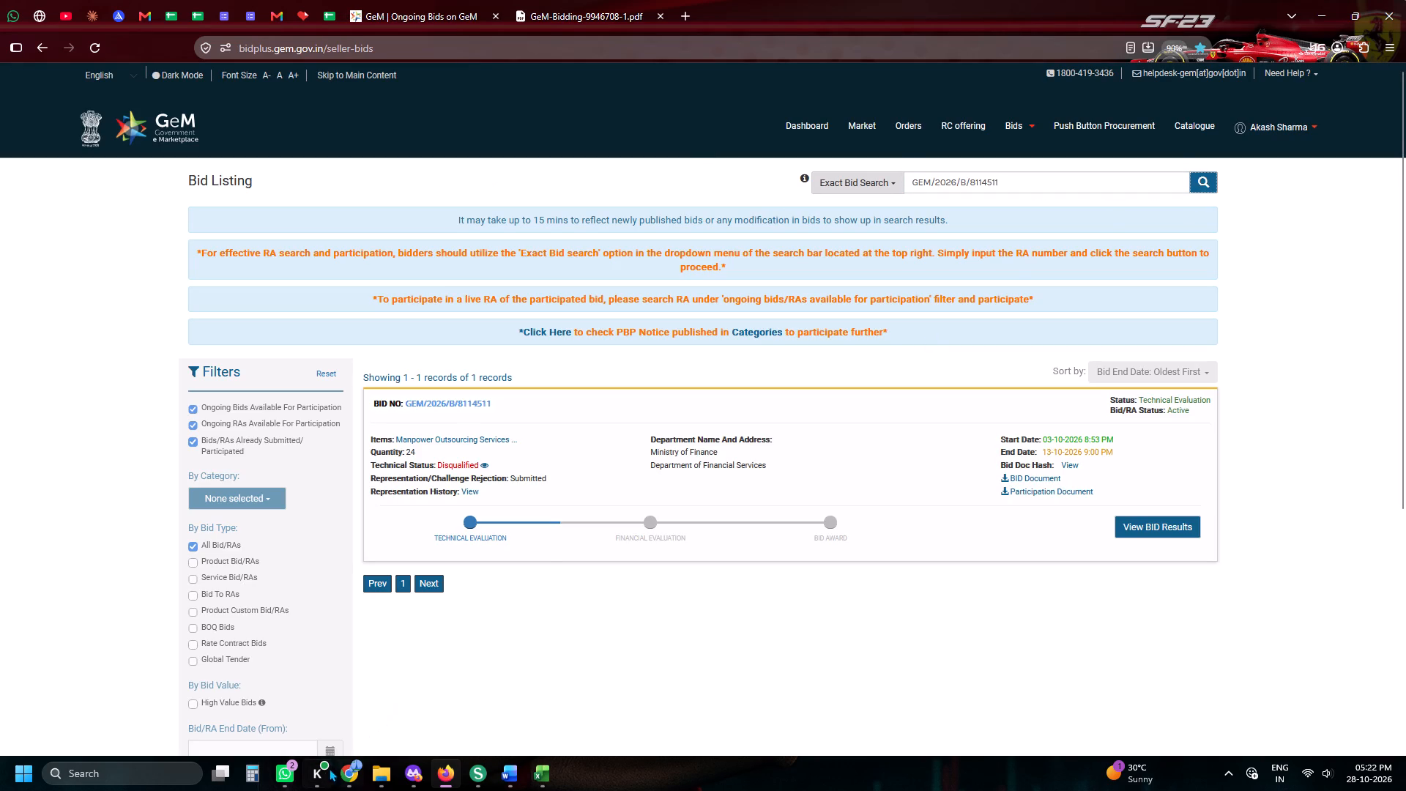
Open the bid document of GEM/2026/B/8114511 and look through it for the consignee's address to identify the state.
click(430, 409)
click(436, 403)
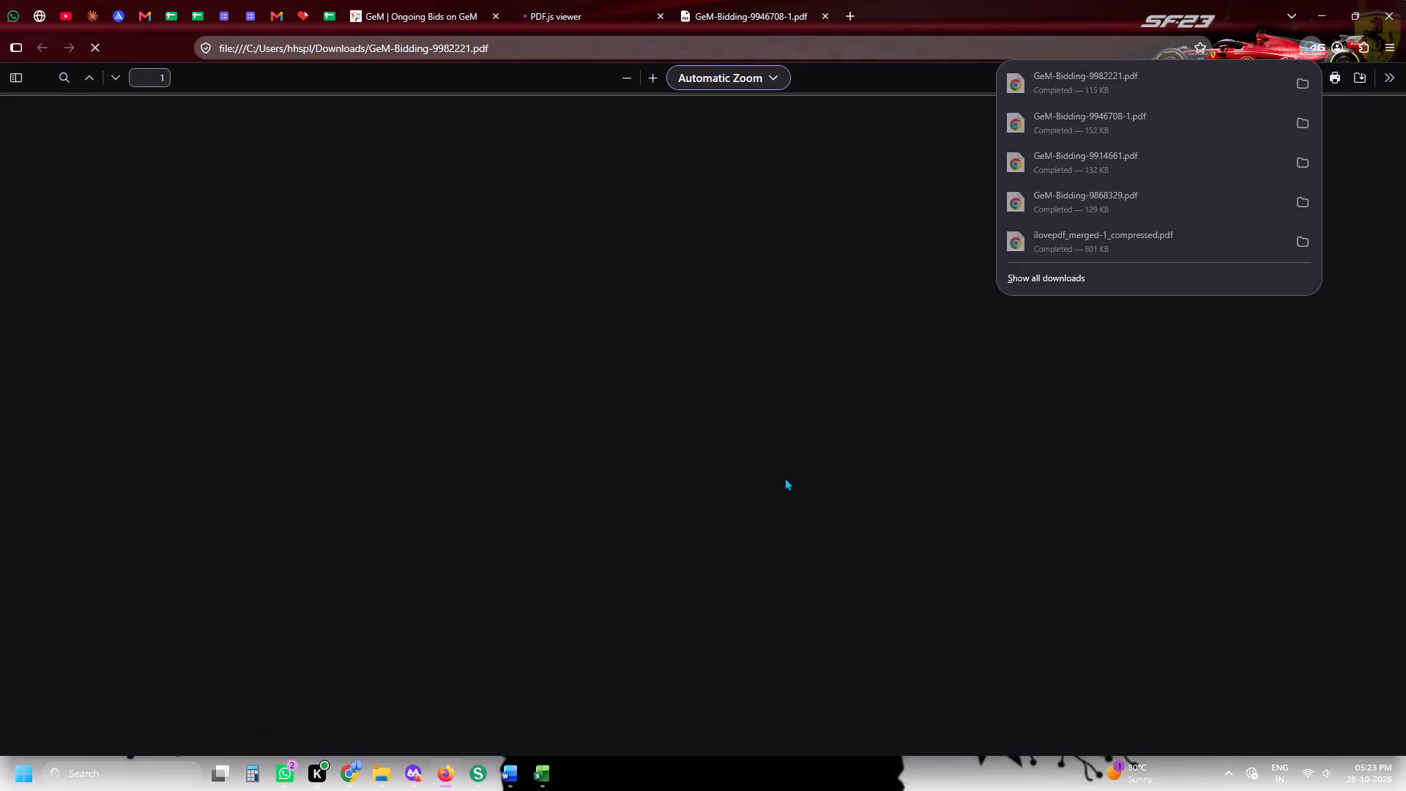
scroll(745, 390, down, 17)
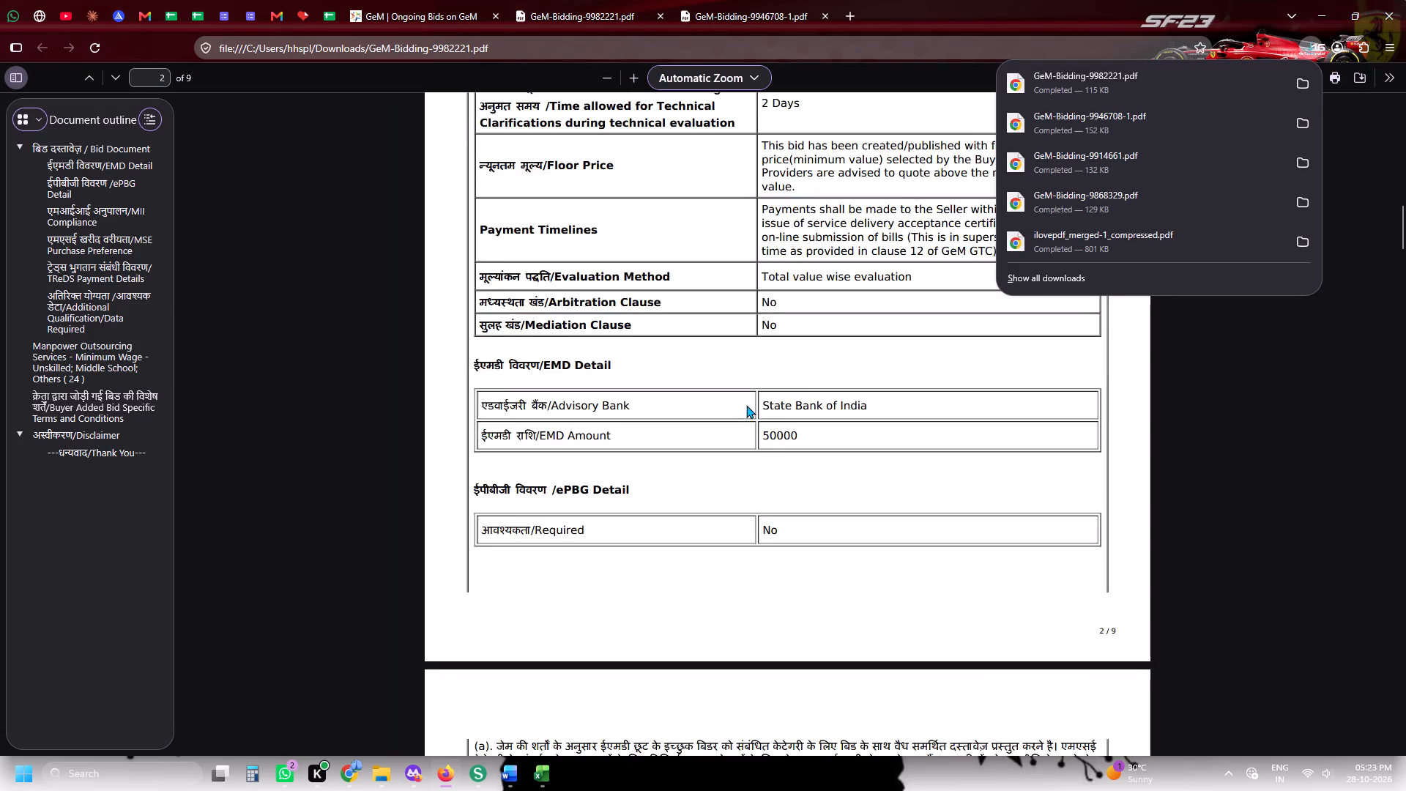
scroll(746, 405, down, 19)
scroll(746, 405, down, 12)
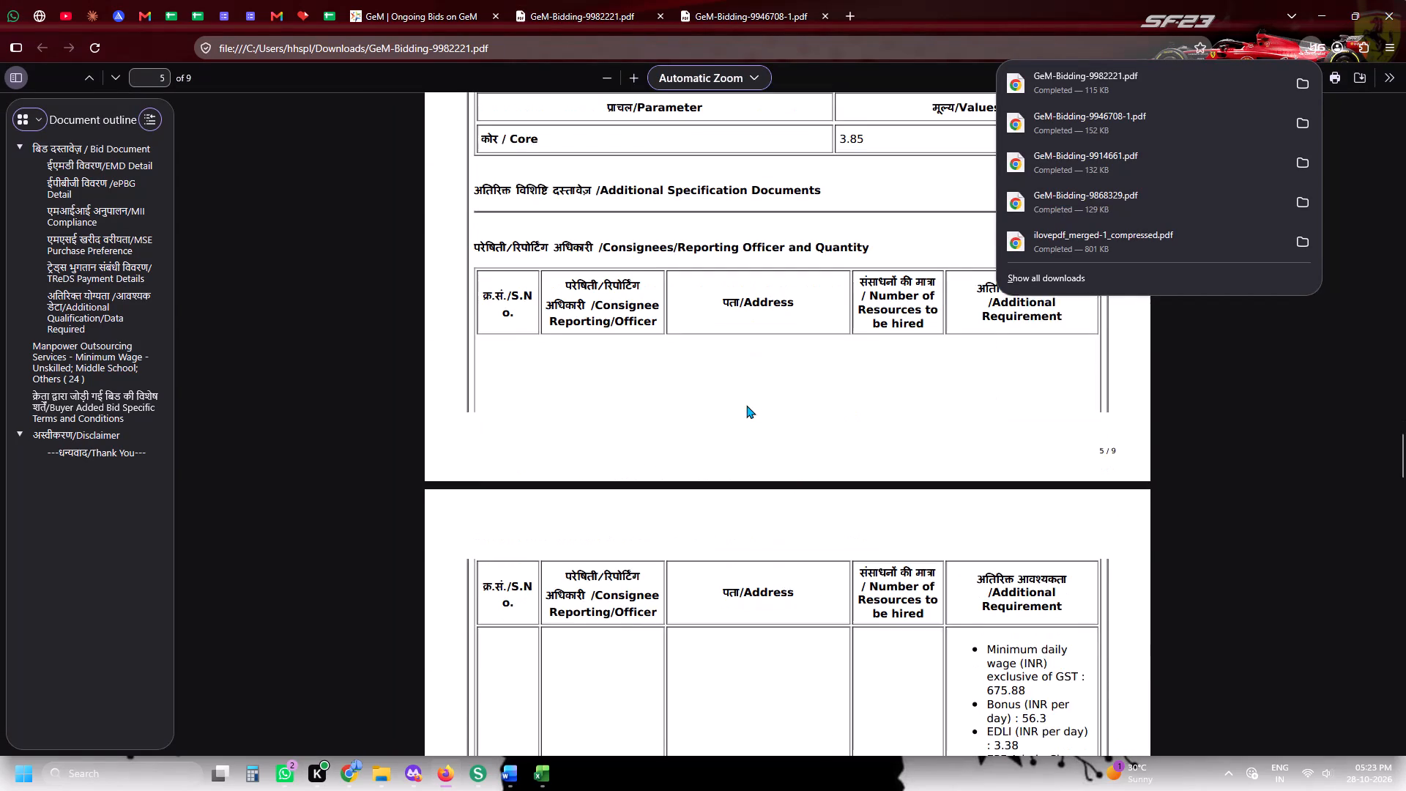
scroll(746, 405, down, 4)
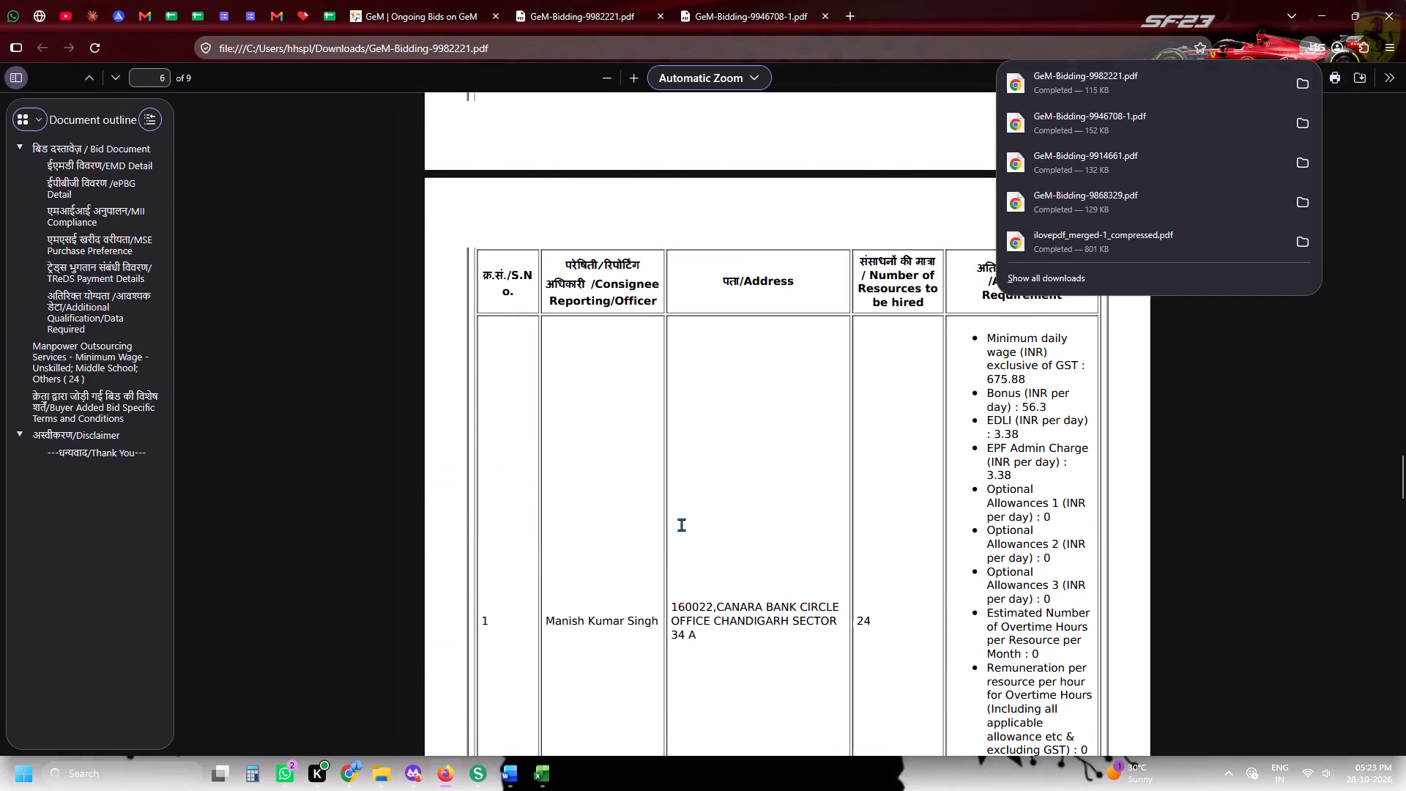
Search Google for the postal code 160022 from the consignee's address.
double_click(681, 524)
right_click(681, 524)
click(735, 357)
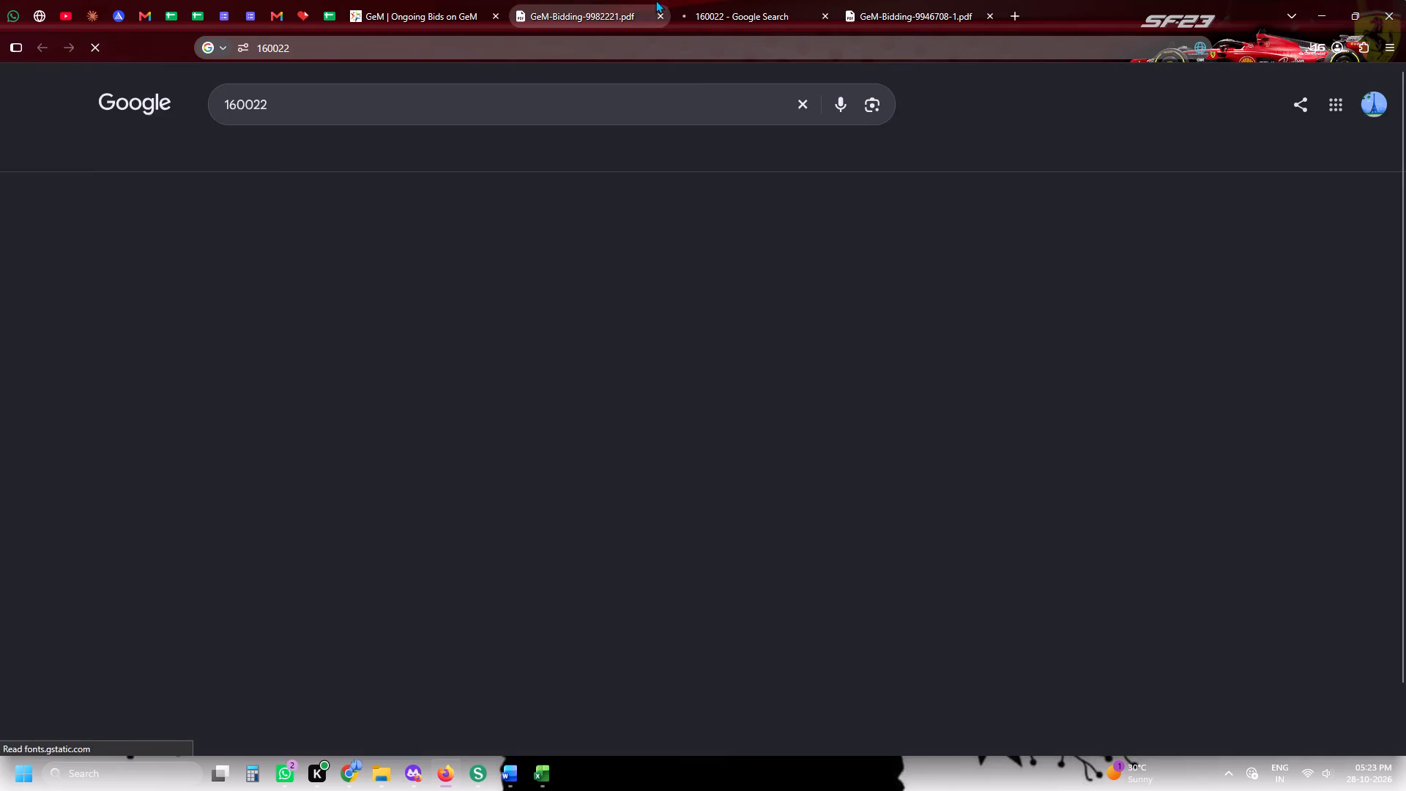
Set the state of GEM/2026/B/8114511 to CH in the Daily Tender Sheet.
click(349, 0)
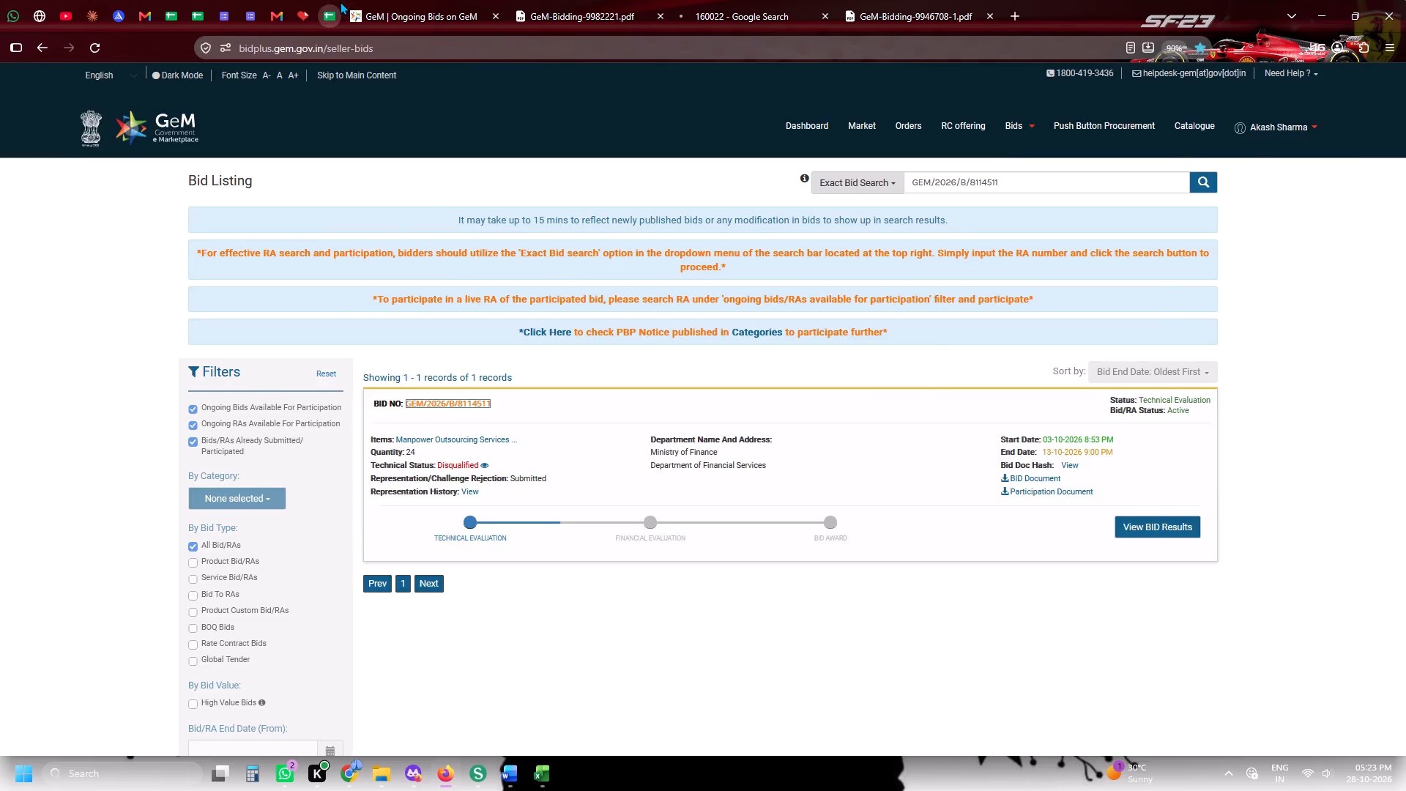
click(340, 1)
click(964, 420)
click(970, 392)
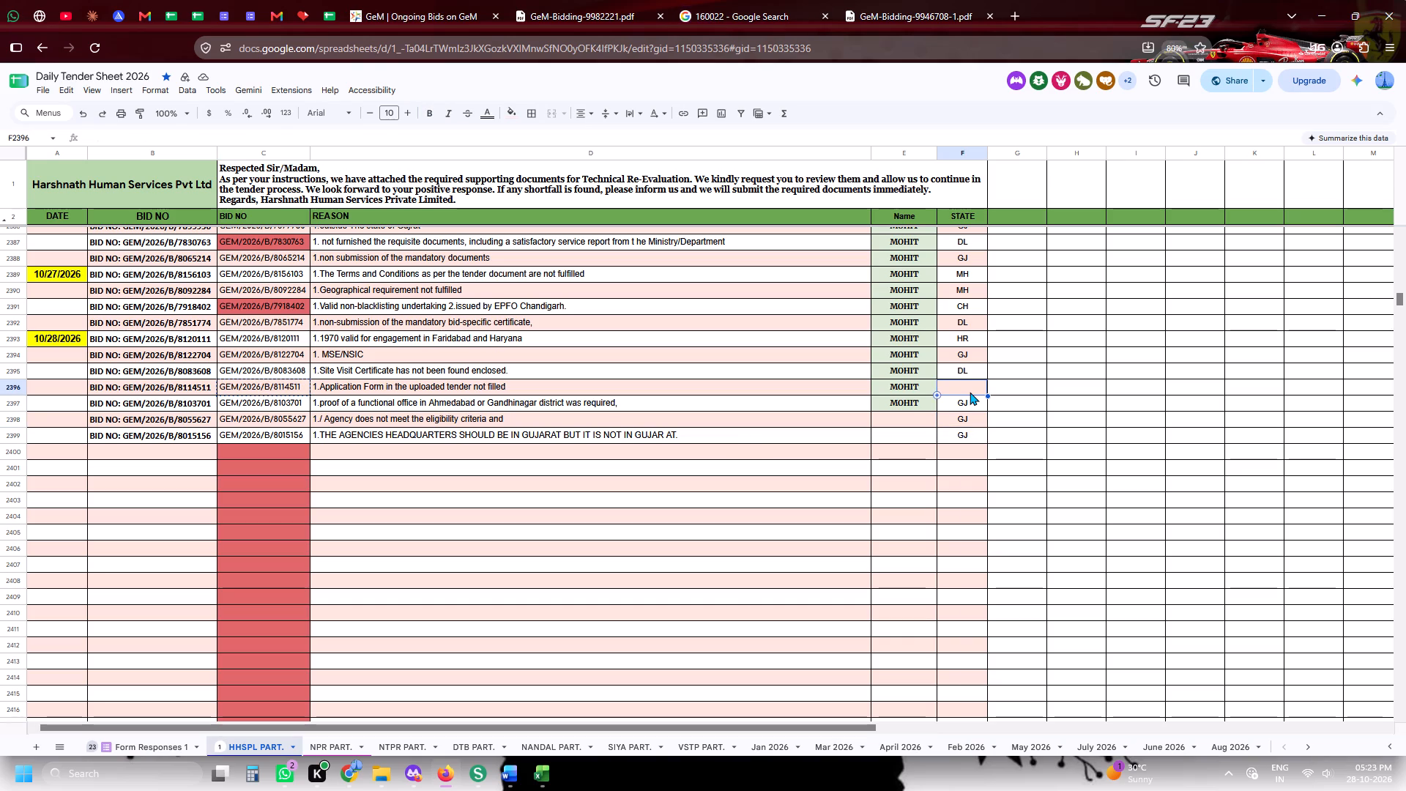
text(CH)
key(Tab)
click(961, 462)
Fill the name MOHIT down from the row of GEM/2026/B/8103701 to the rows of GEM/2026/B/8055627 and GEM/2026/B/8015156.
drag(904, 401, 904, 439)
key(ctrl+d)
click(901, 480)
scroll(901, 480, up, 3)
scroll(901, 480, down, 5)
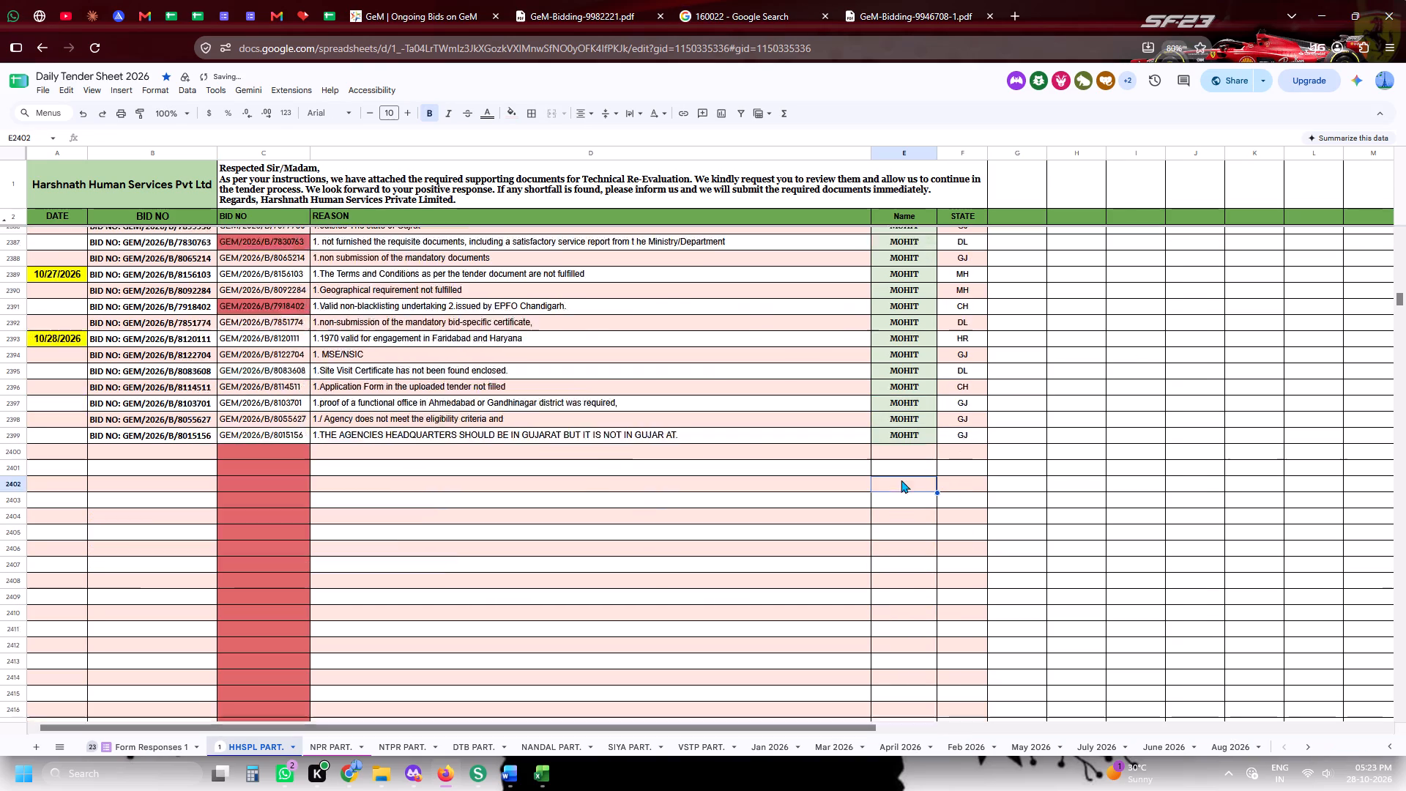
scroll(494, 515, up, 2)
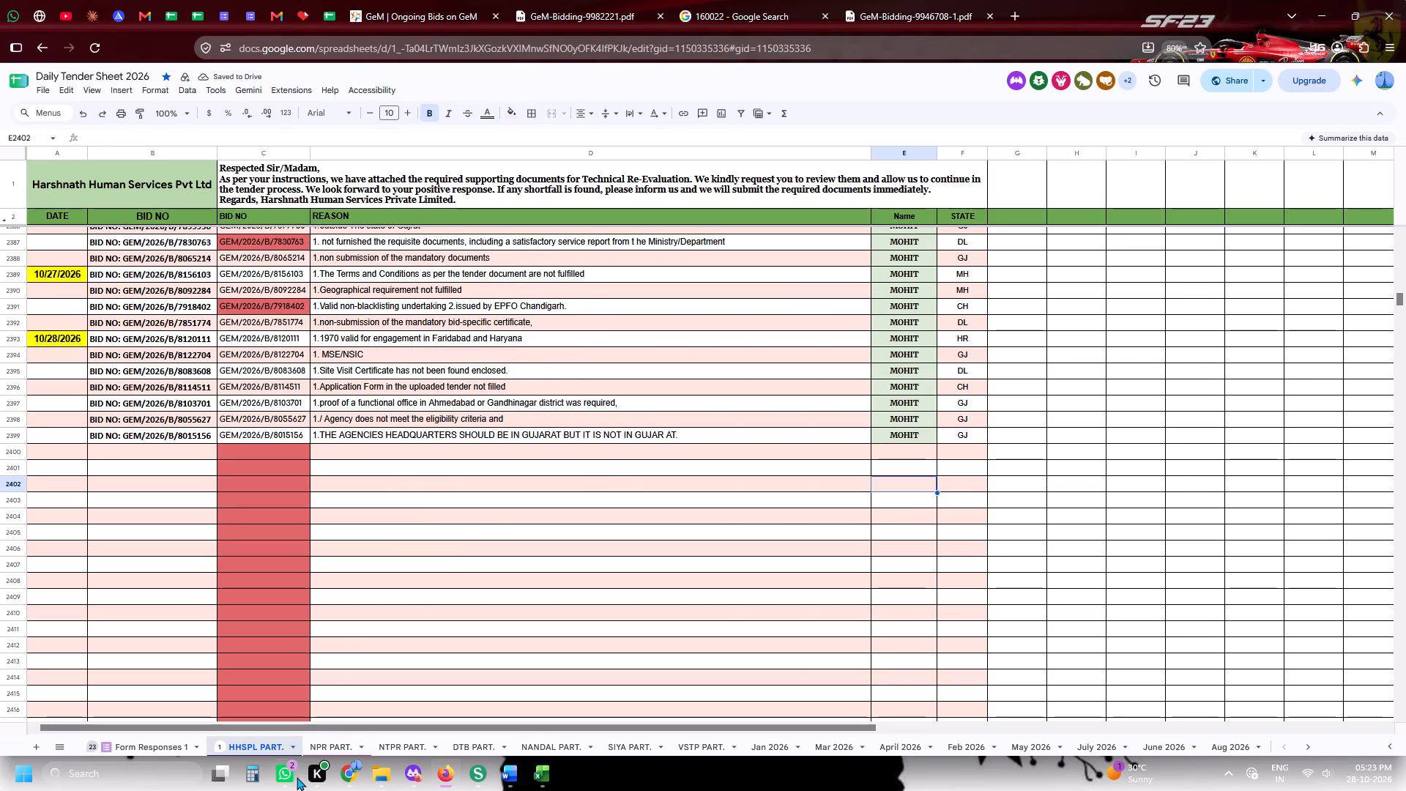